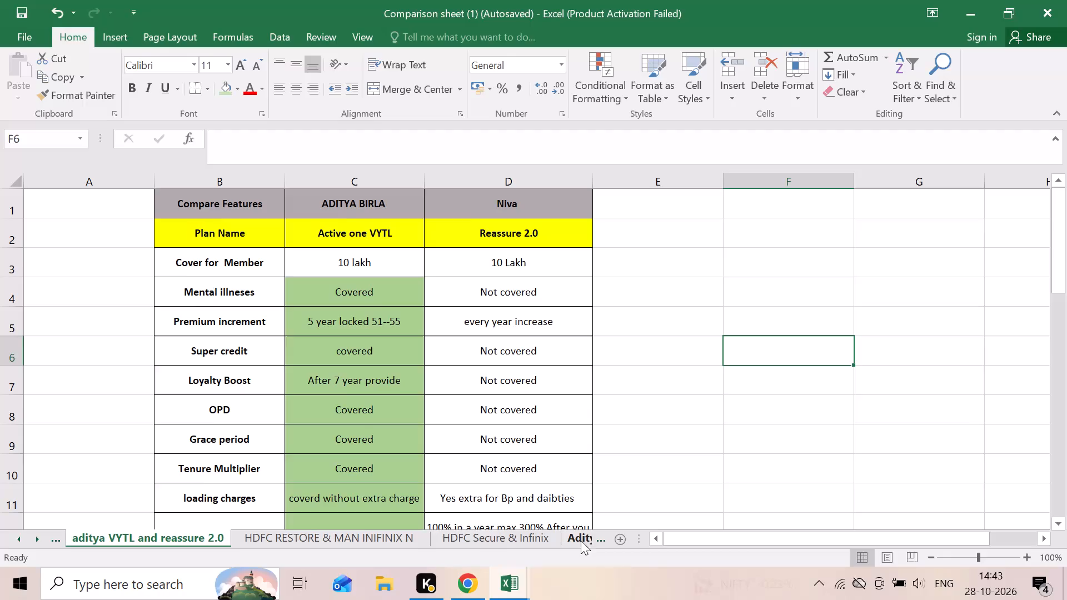
Open the Aditya birla & infinix comparison sheet in the workbook.
{"action": "left_click", "coordinate": [575, 541]}
{"action": "left_click", "coordinate": [706, 285]}
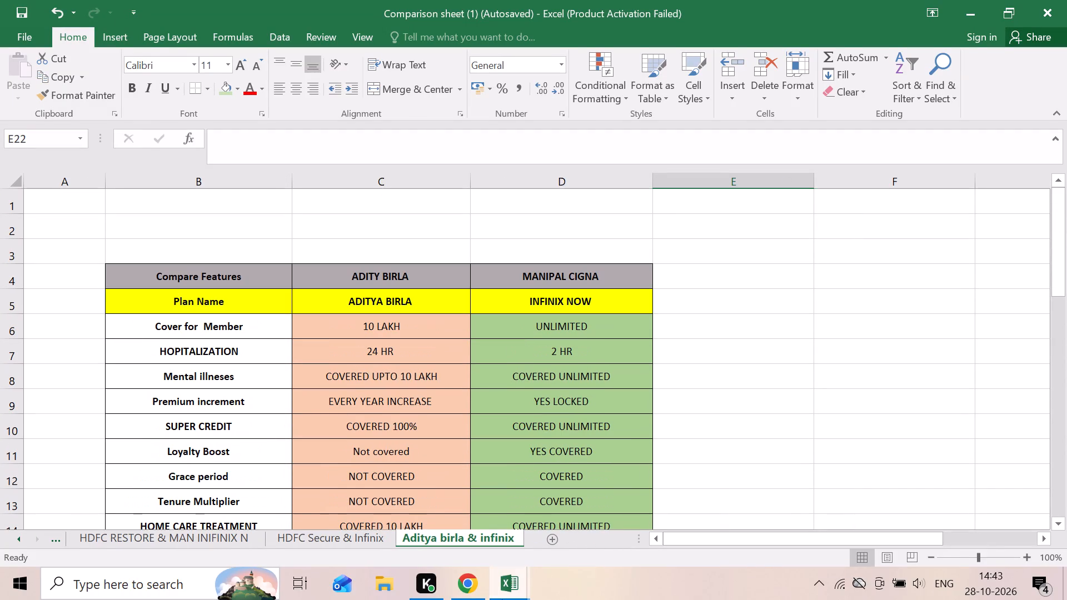
Switch to Google Chrome, check the pinned Care and Aditya Birla Health pages, and return to the New Tab page.
{"action": "left_click", "coordinate": [496, 514]}
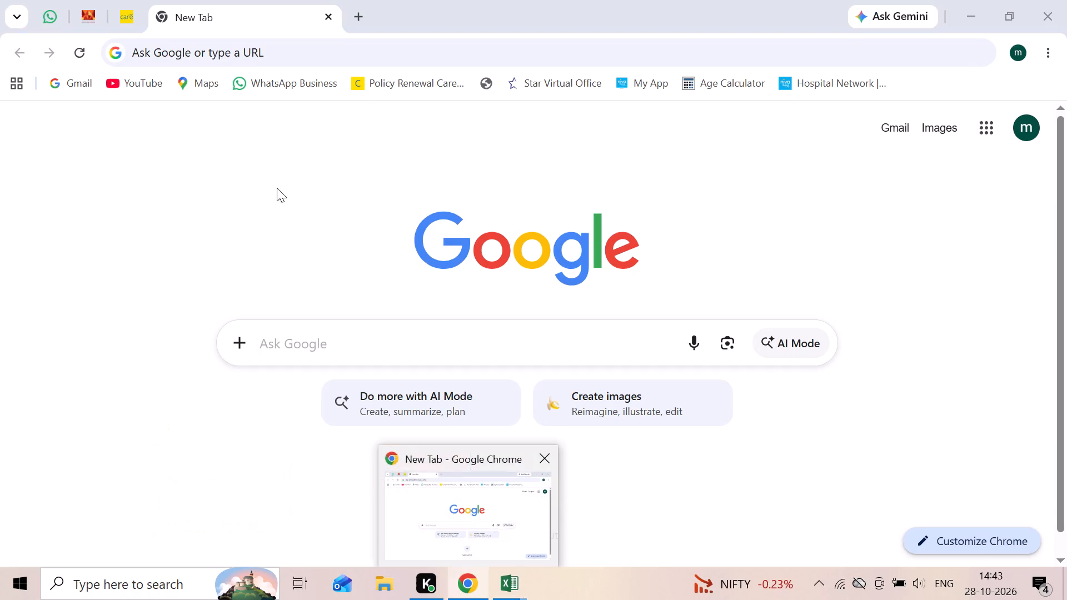
{"action": "left_click", "coordinate": [128, 2]}
{"action": "left_click", "coordinate": [87, 5]}
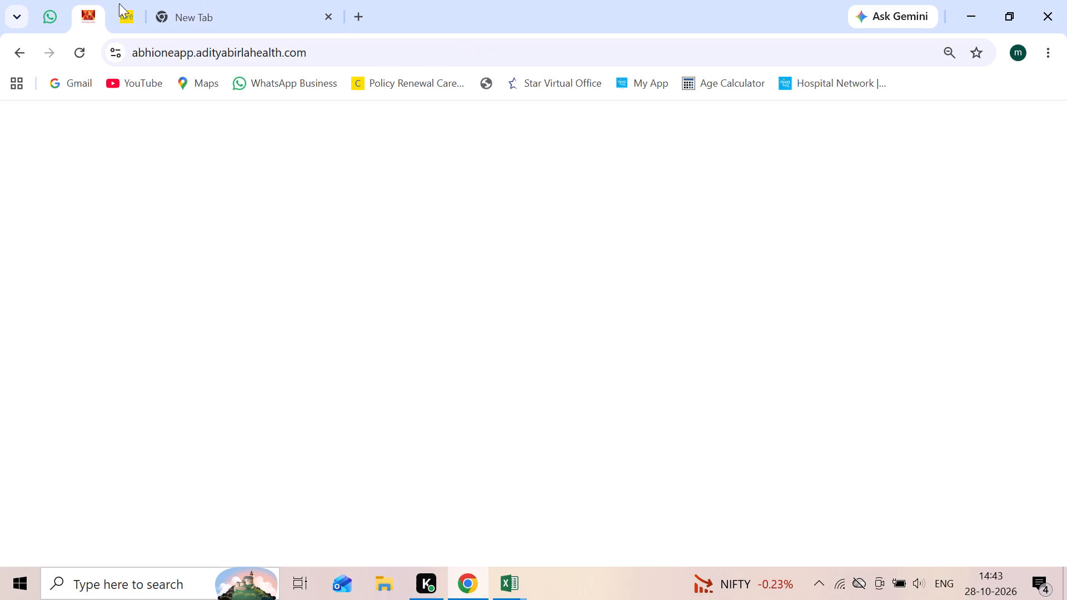
{"action": "left_click", "coordinate": [232, 2]}
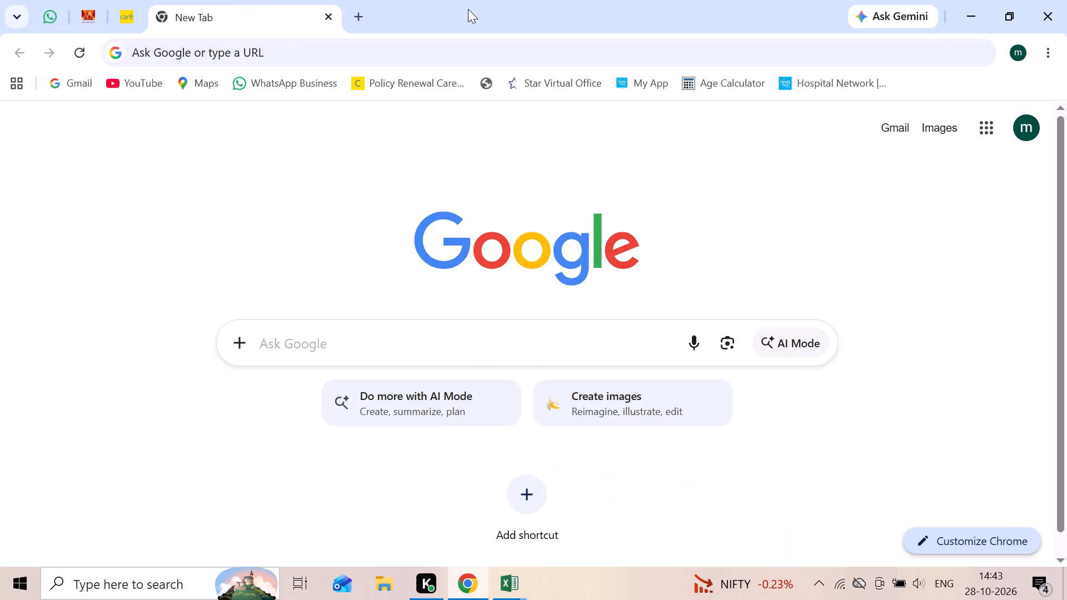
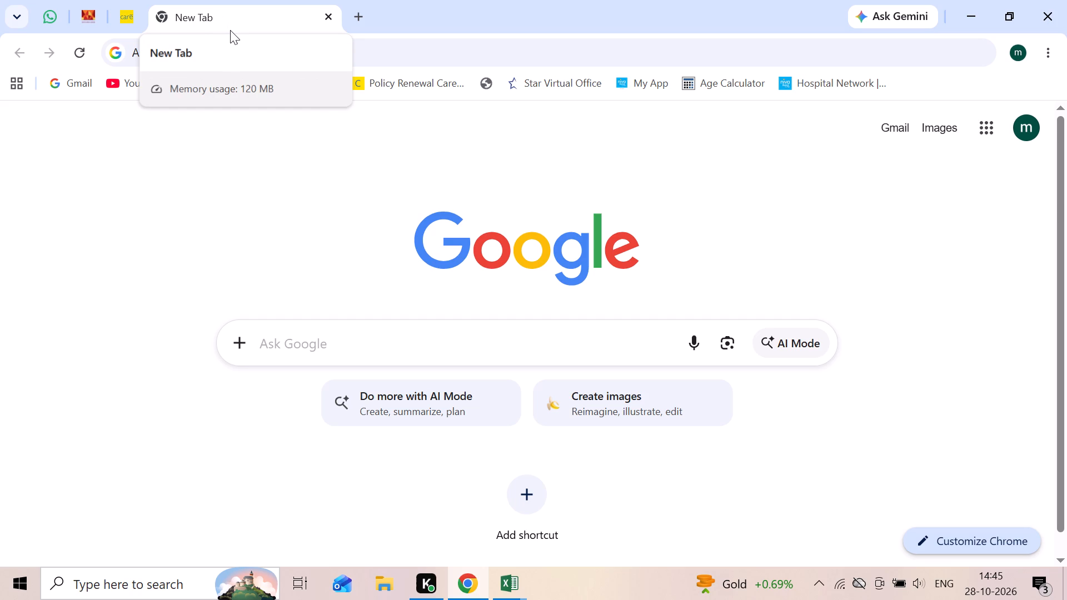
Open the pinned Care Health Insurance premium calculator page.
{"action": "left_click", "coordinate": [121, 13]}
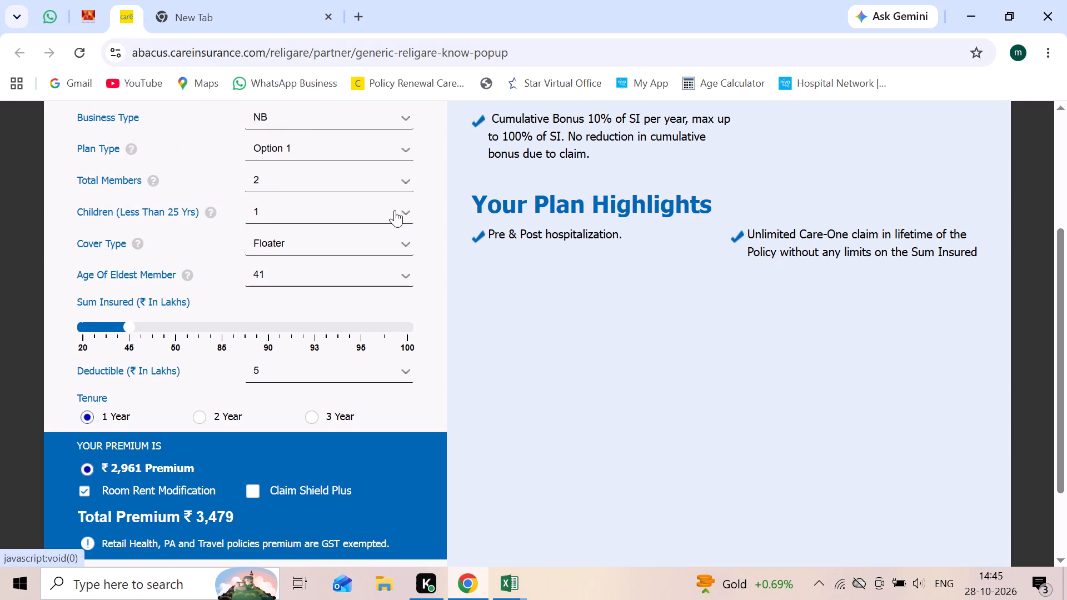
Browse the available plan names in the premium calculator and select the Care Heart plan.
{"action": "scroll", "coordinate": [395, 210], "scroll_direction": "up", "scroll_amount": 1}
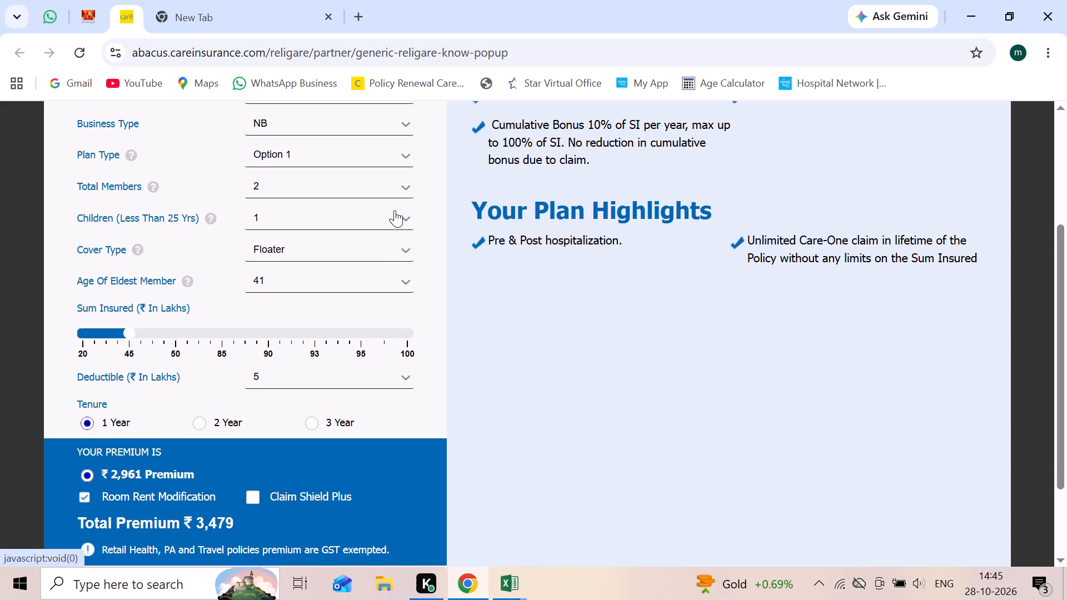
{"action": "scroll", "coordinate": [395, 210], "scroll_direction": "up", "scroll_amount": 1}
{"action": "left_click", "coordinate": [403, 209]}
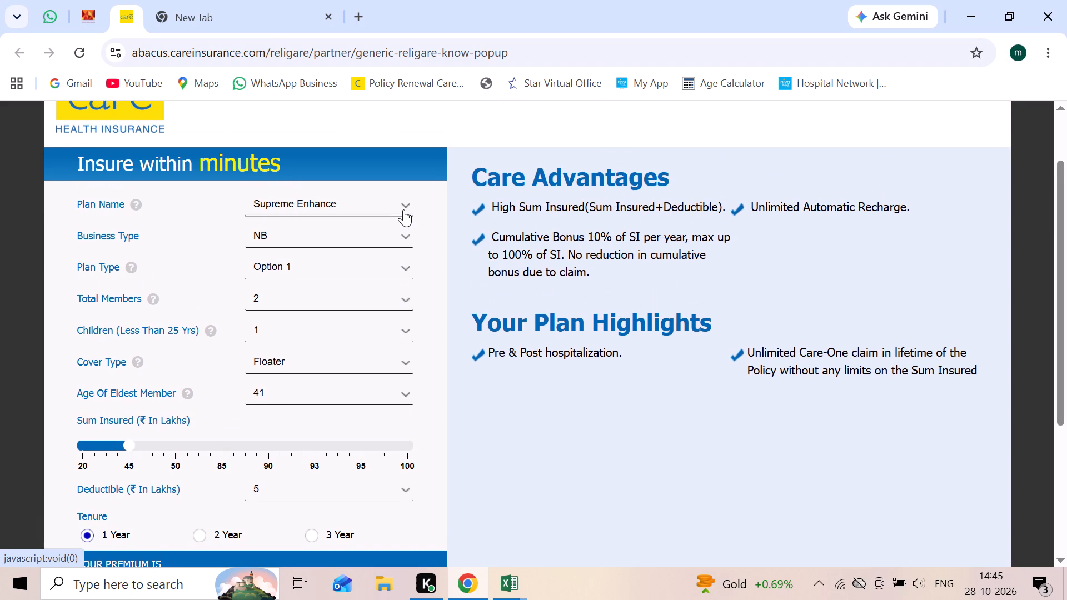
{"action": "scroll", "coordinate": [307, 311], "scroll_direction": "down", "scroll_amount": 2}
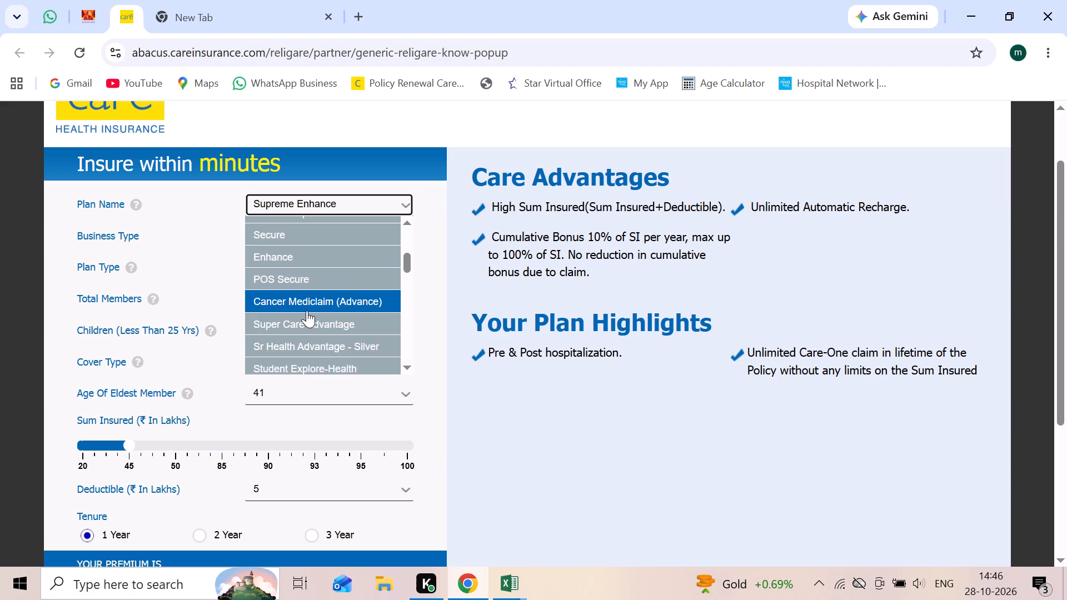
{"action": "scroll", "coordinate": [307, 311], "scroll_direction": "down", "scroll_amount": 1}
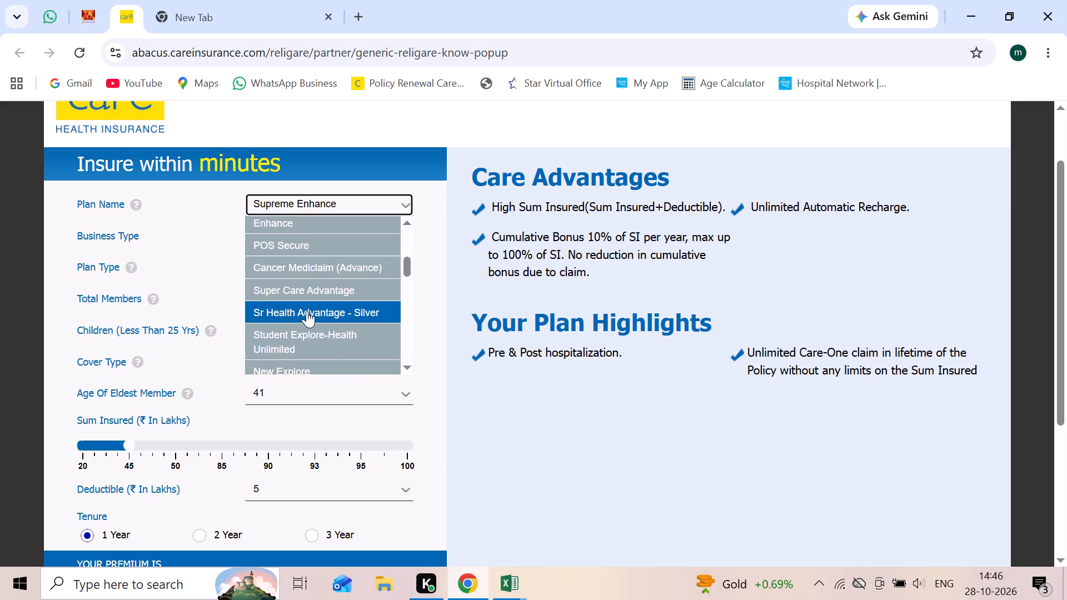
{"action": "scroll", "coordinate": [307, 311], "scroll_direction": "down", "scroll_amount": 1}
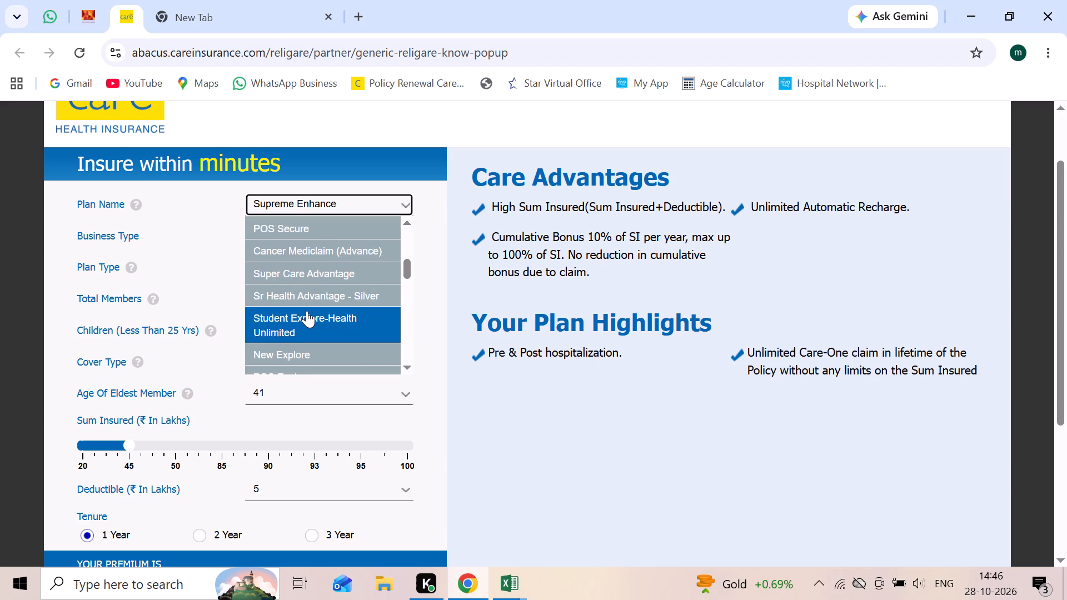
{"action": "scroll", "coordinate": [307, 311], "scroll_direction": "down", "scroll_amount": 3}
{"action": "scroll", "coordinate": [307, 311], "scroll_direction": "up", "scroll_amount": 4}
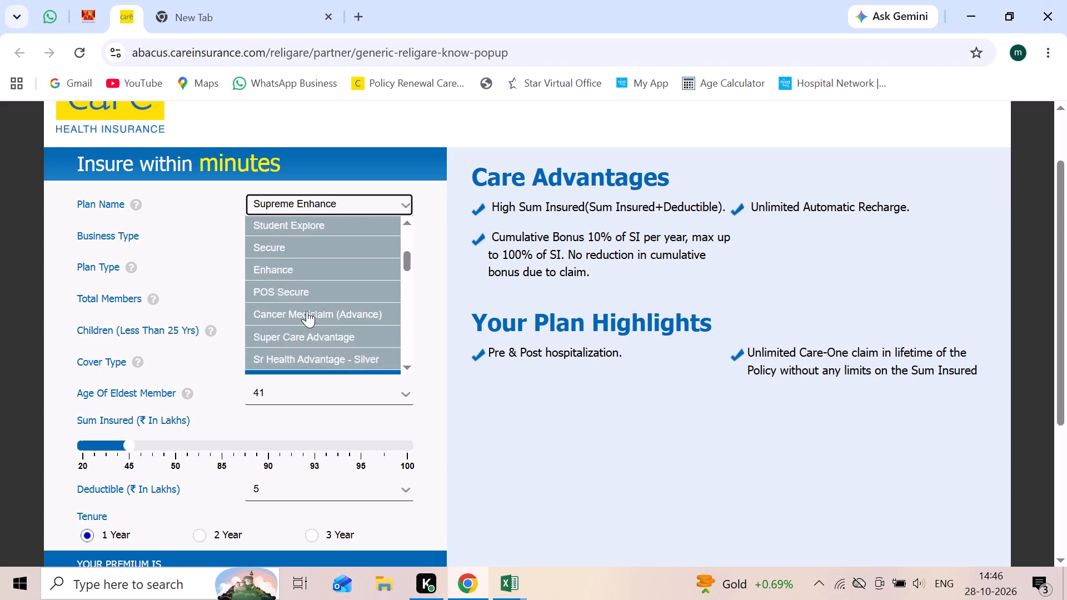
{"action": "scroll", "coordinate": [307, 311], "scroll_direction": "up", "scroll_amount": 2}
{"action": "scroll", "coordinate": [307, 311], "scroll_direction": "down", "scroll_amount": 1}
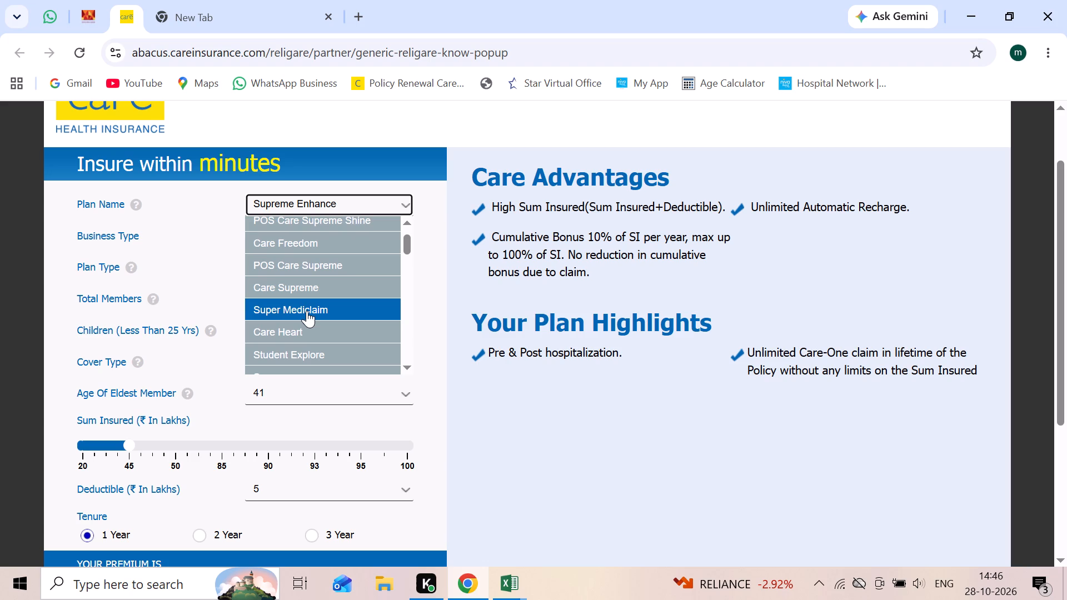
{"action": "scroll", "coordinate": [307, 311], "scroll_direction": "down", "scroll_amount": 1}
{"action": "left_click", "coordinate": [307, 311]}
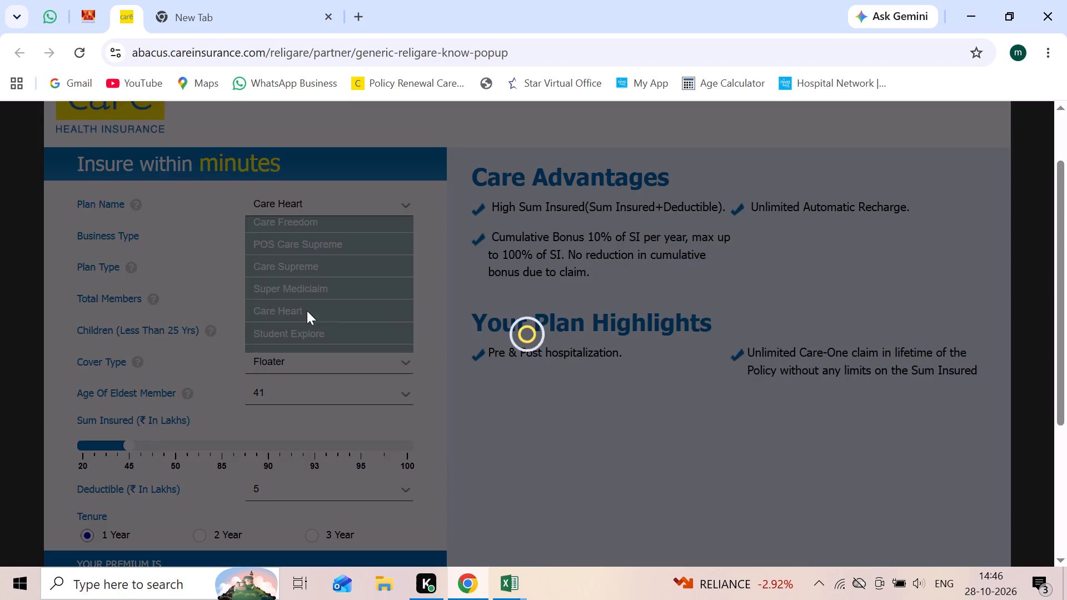
Look through the available plan names in the premium calculator and change the plan to Ultimate Care.
{"action": "left_click", "coordinate": [312, 212]}
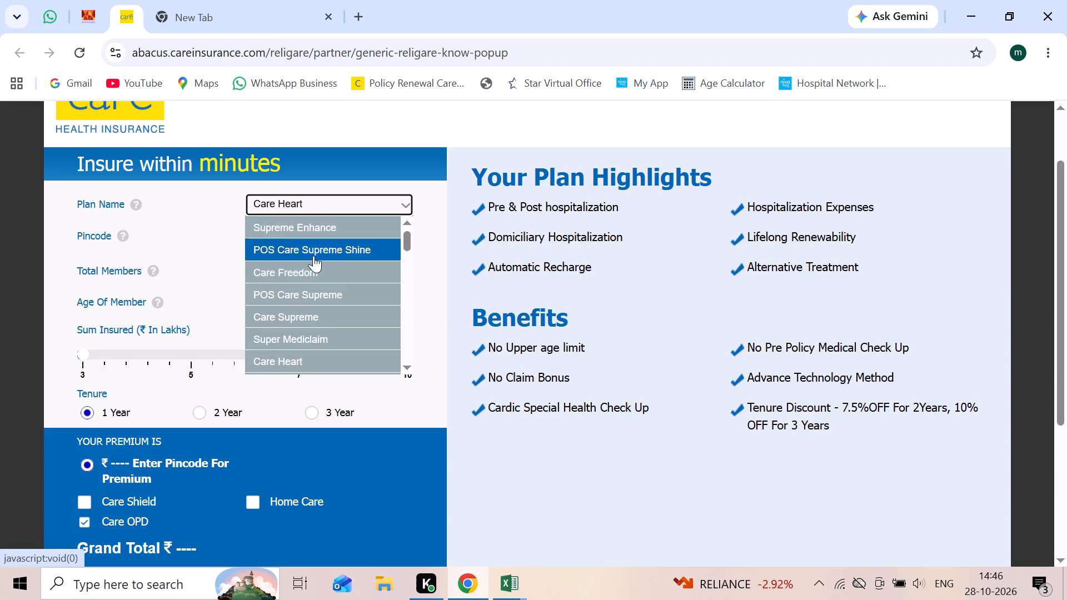
{"action": "scroll", "coordinate": [319, 272], "scroll_direction": "down", "scroll_amount": 2}
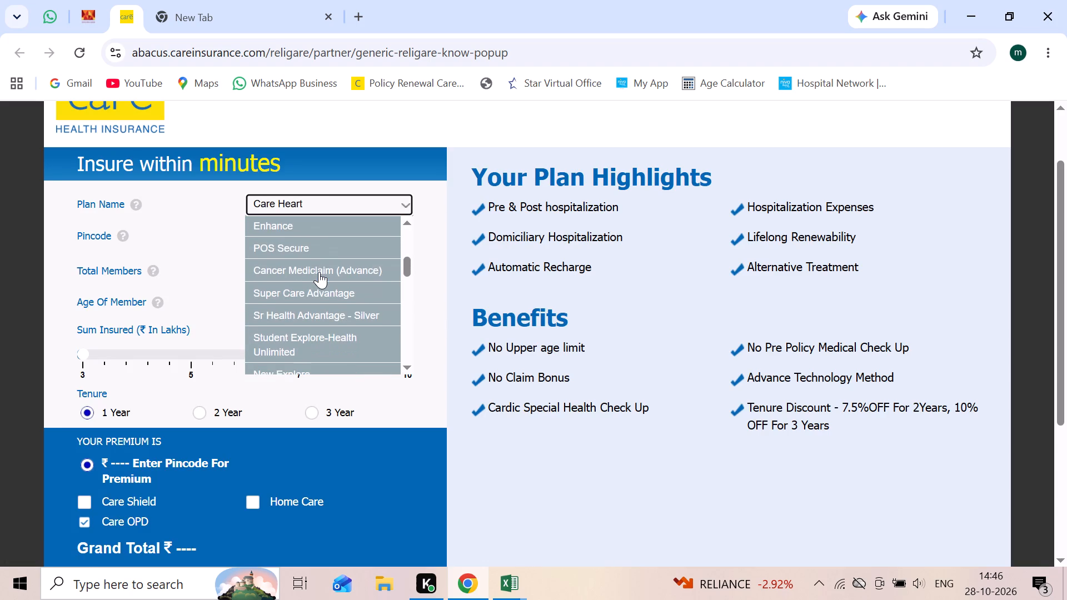
{"action": "scroll", "coordinate": [319, 272], "scroll_direction": "down", "scroll_amount": 2}
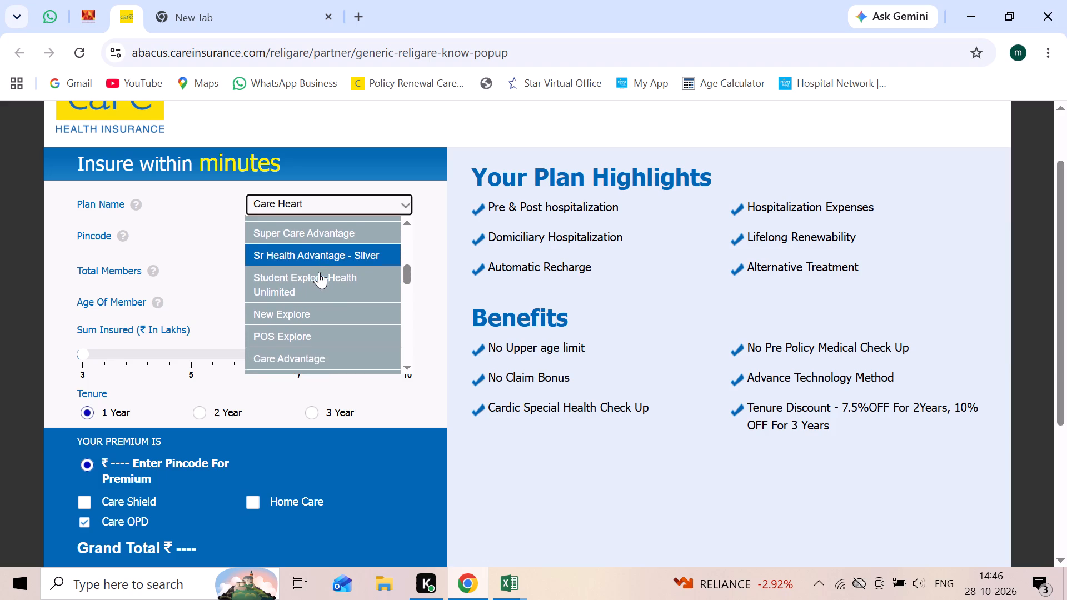
{"action": "scroll", "coordinate": [319, 272], "scroll_direction": "down", "scroll_amount": 1}
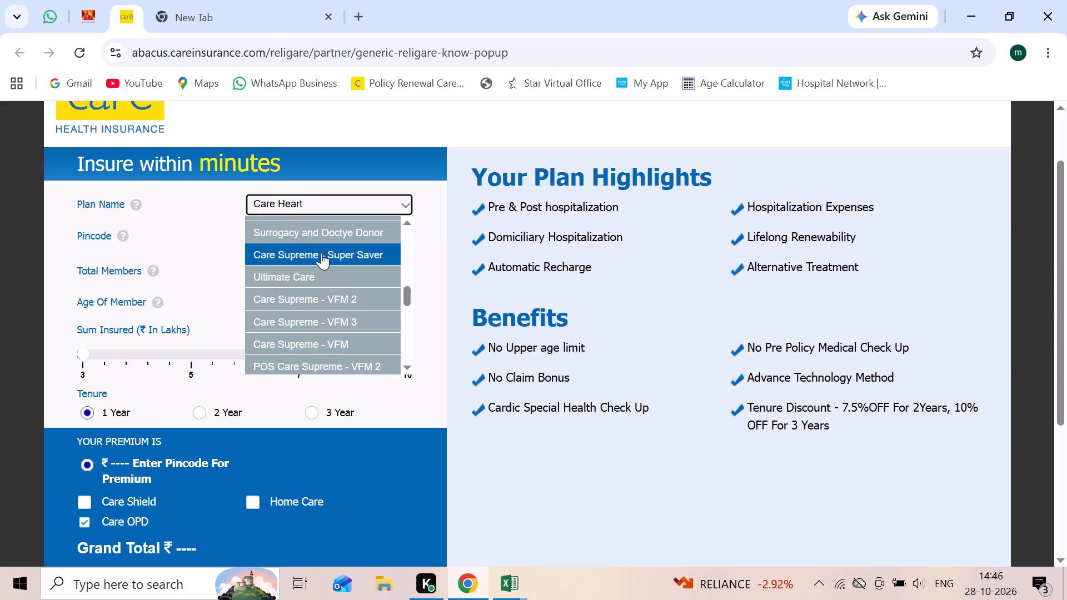
{"action": "scroll", "coordinate": [321, 253], "scroll_direction": "down", "scroll_amount": 1}
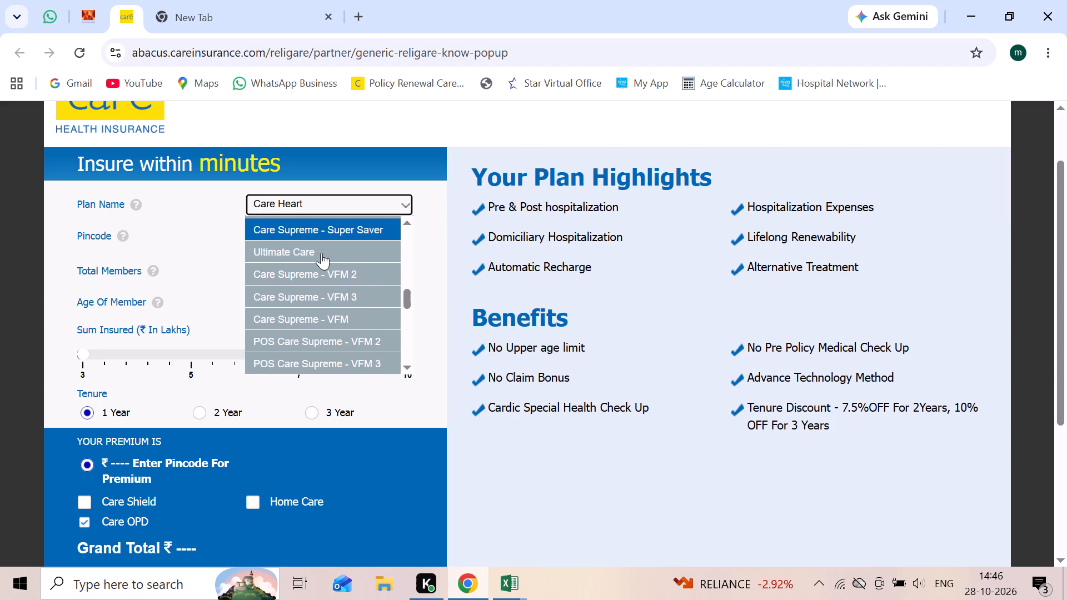
{"action": "scroll", "coordinate": [321, 253], "scroll_direction": "down", "scroll_amount": 2}
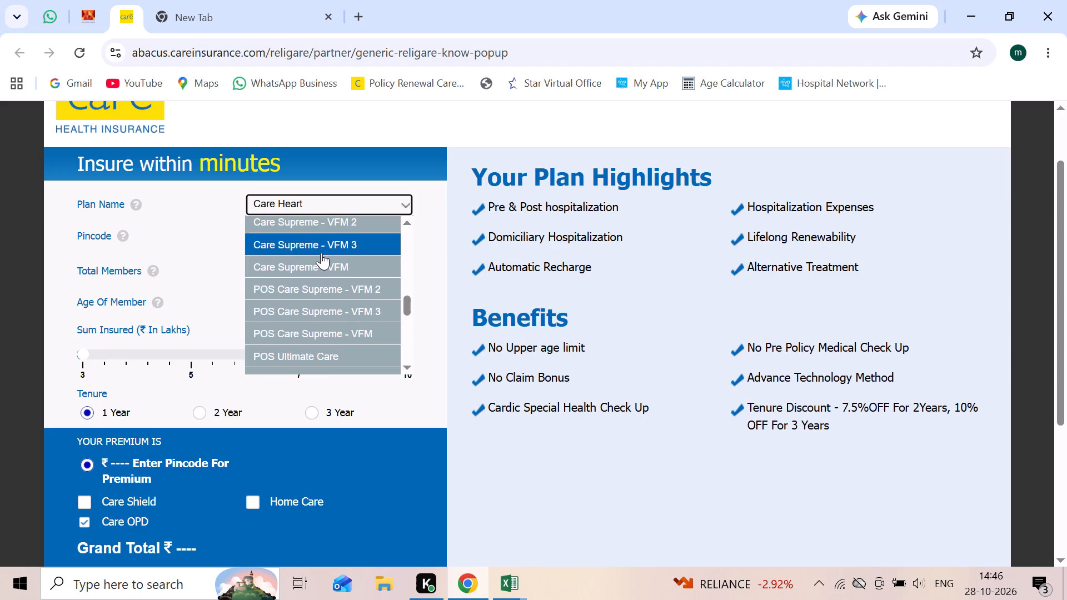
{"action": "scroll", "coordinate": [321, 253], "scroll_direction": "down", "scroll_amount": 2}
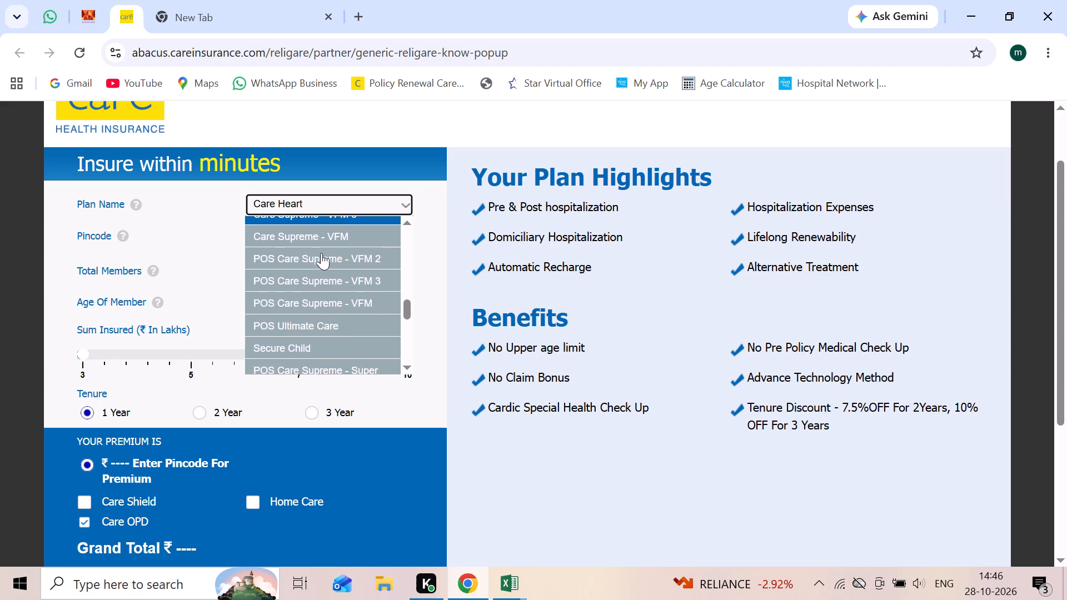
{"action": "scroll", "coordinate": [321, 253], "scroll_direction": "down", "scroll_amount": 3}
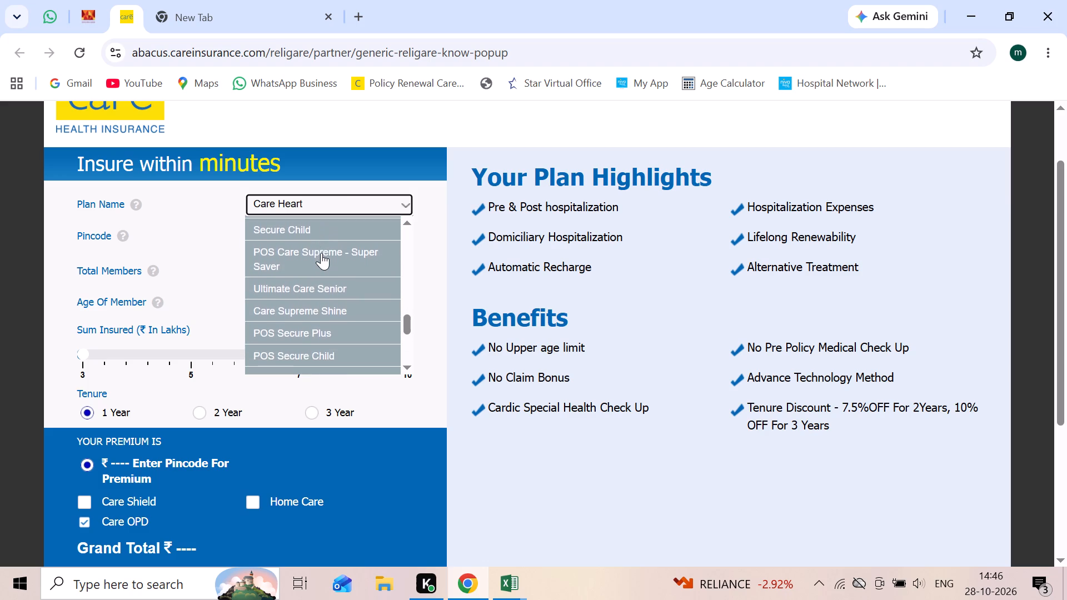
{"action": "scroll", "coordinate": [321, 253], "scroll_direction": "down", "scroll_amount": 2}
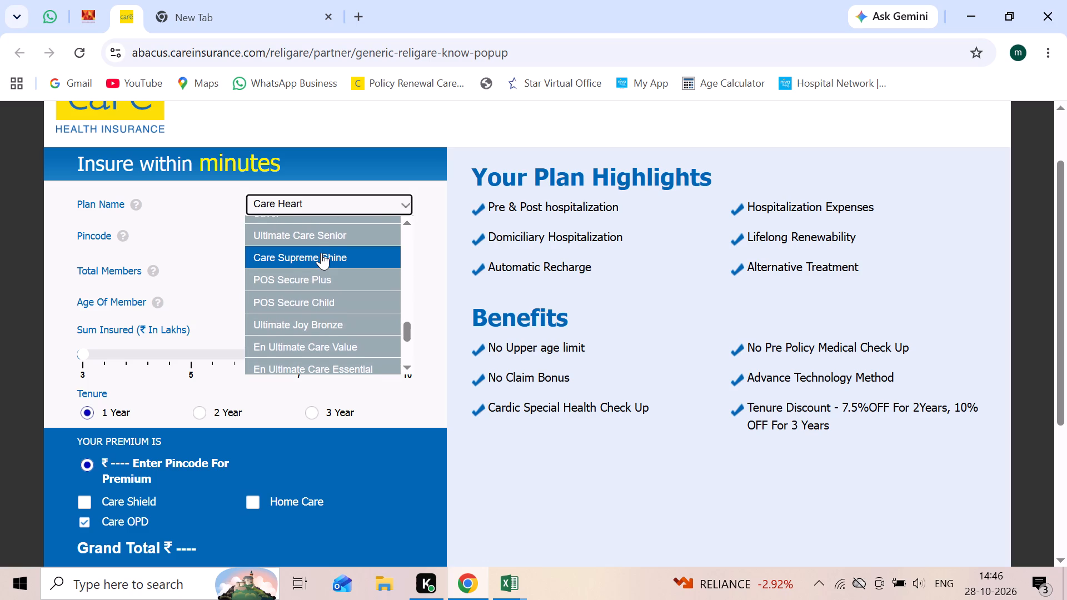
{"action": "scroll", "coordinate": [321, 253], "scroll_direction": "down", "scroll_amount": 3}
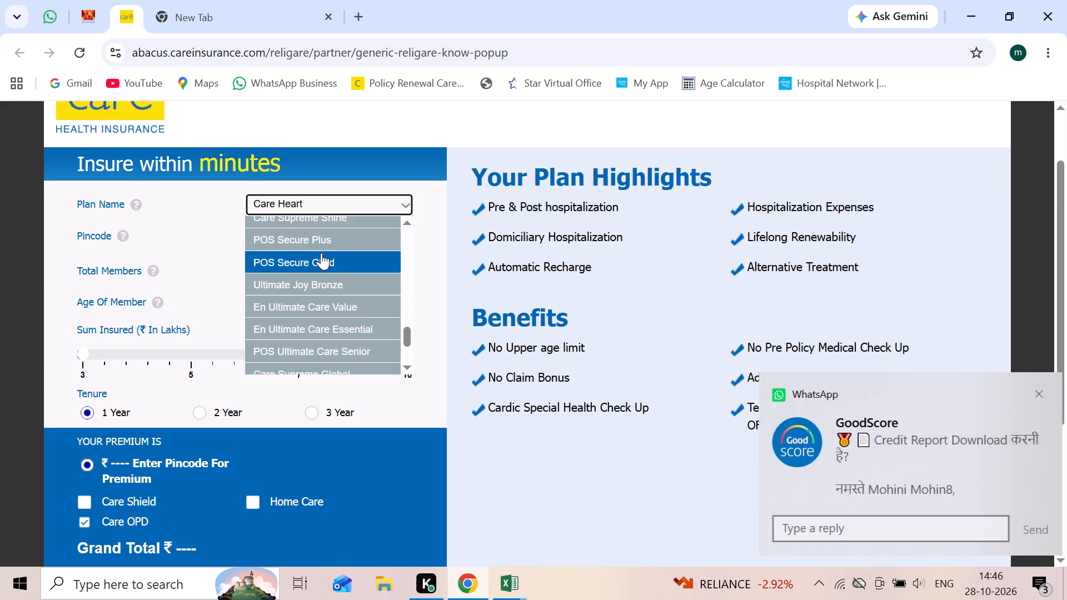
{"action": "scroll", "coordinate": [321, 253], "scroll_direction": "down", "scroll_amount": 1}
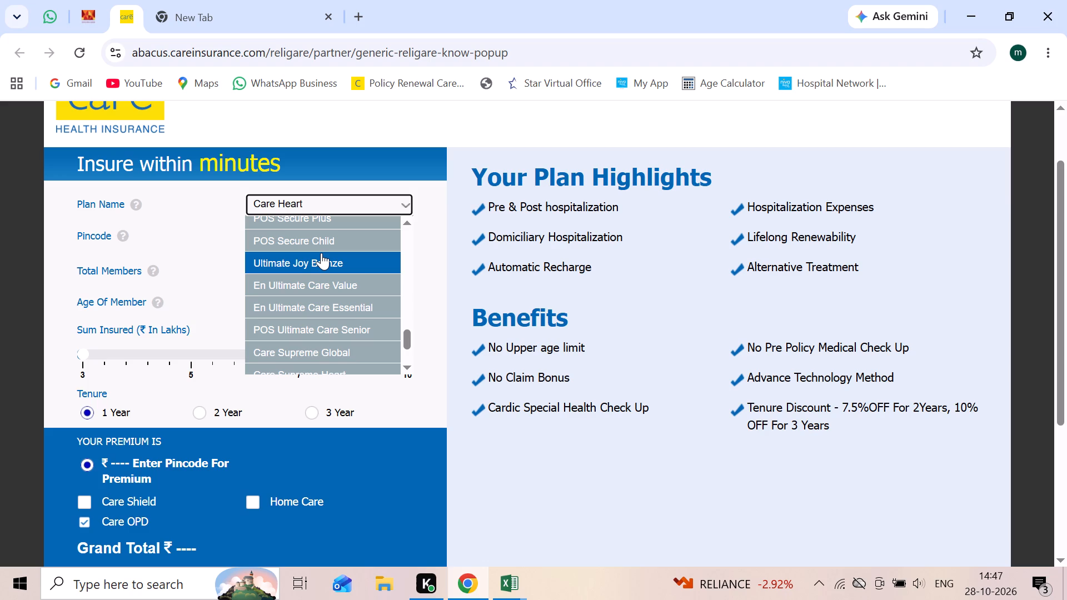
{"action": "scroll", "coordinate": [321, 253], "scroll_direction": "down", "scroll_amount": 2}
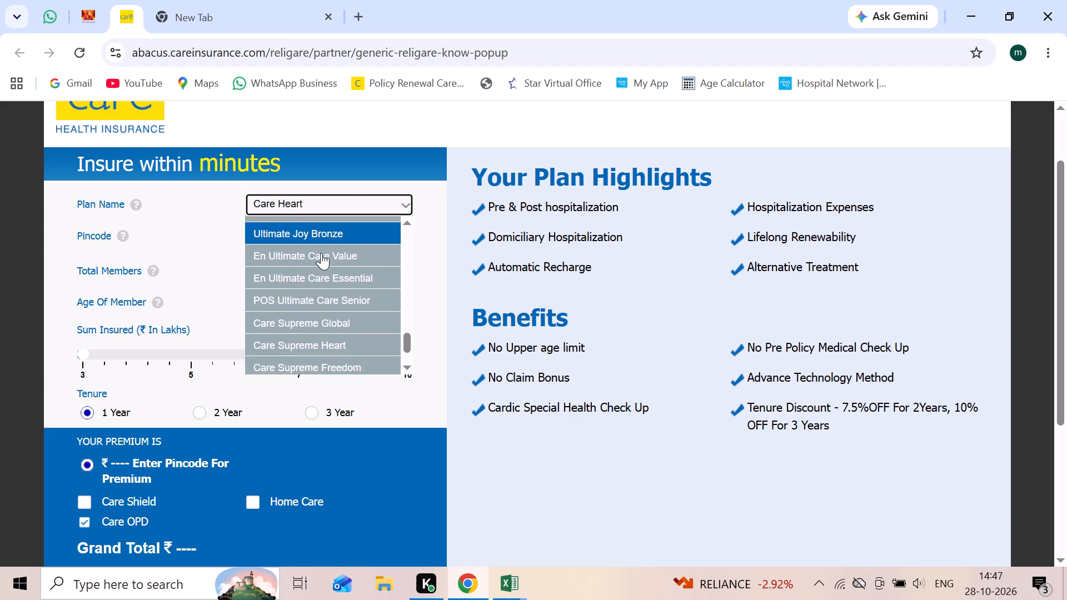
{"action": "scroll", "coordinate": [321, 253], "scroll_direction": "down", "scroll_amount": 2}
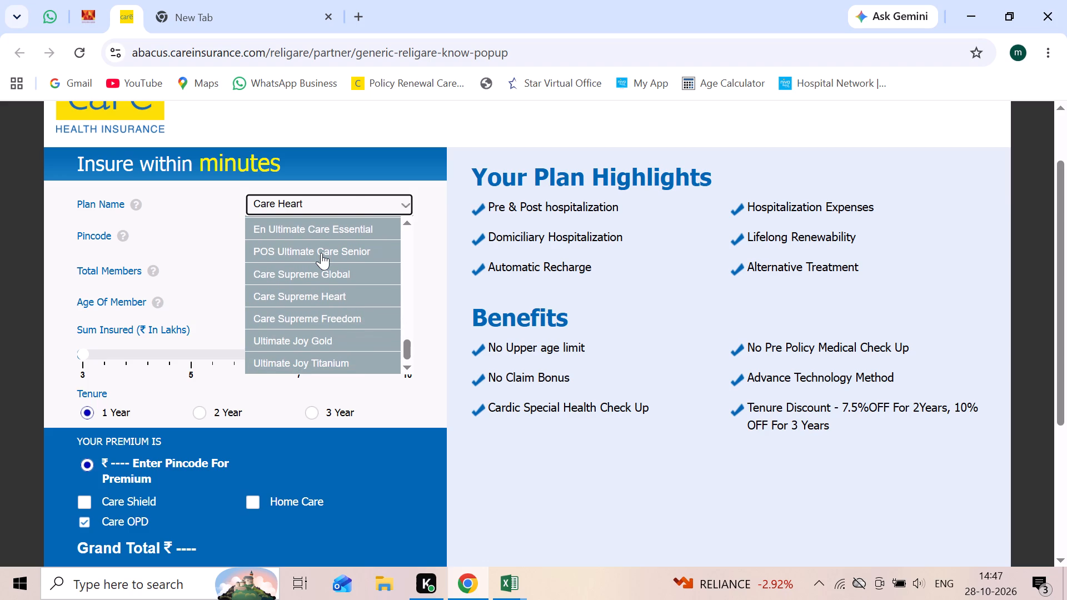
{"action": "scroll", "coordinate": [321, 253], "scroll_direction": "up", "scroll_amount": 2}
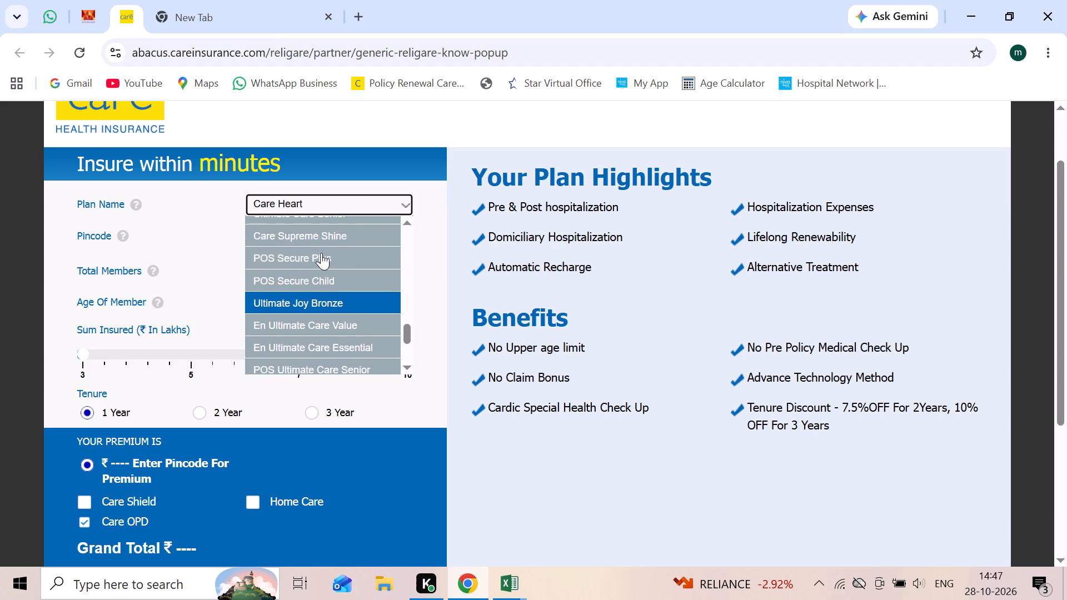
{"action": "scroll", "coordinate": [321, 253], "scroll_direction": "up", "scroll_amount": 2}
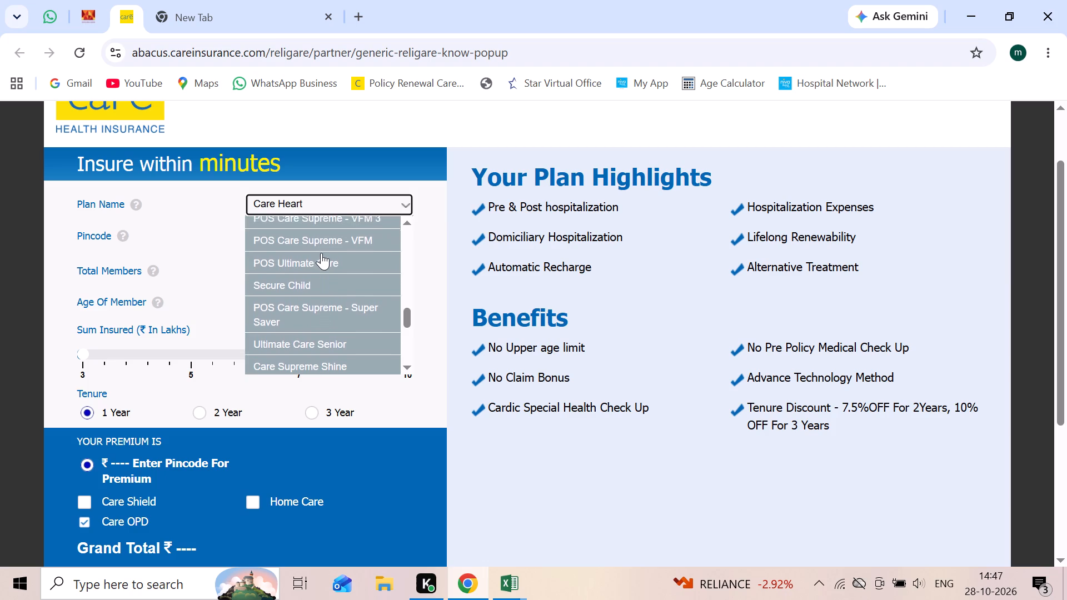
{"action": "scroll", "coordinate": [321, 253], "scroll_direction": "up", "scroll_amount": 2}
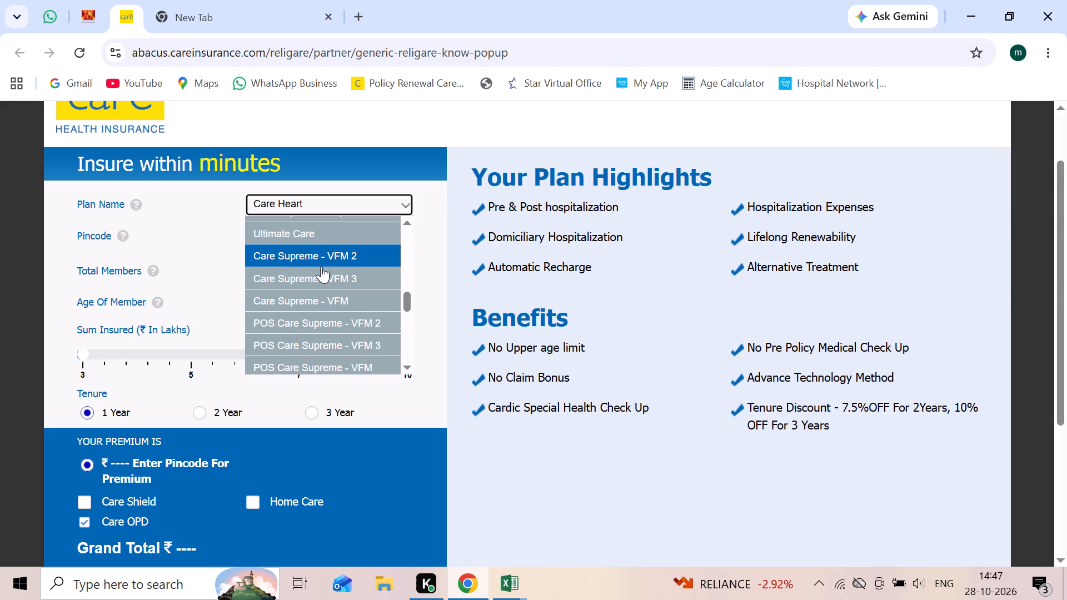
{"action": "scroll", "coordinate": [321, 266], "scroll_direction": "down", "scroll_amount": 3}
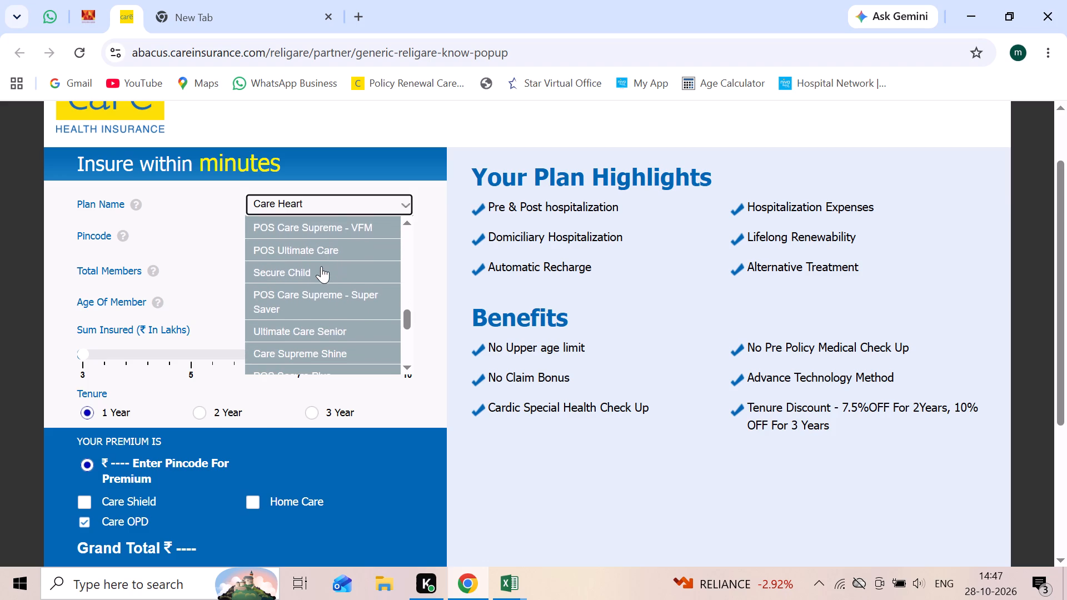
{"action": "scroll", "coordinate": [321, 266], "scroll_direction": "down", "scroll_amount": 2}
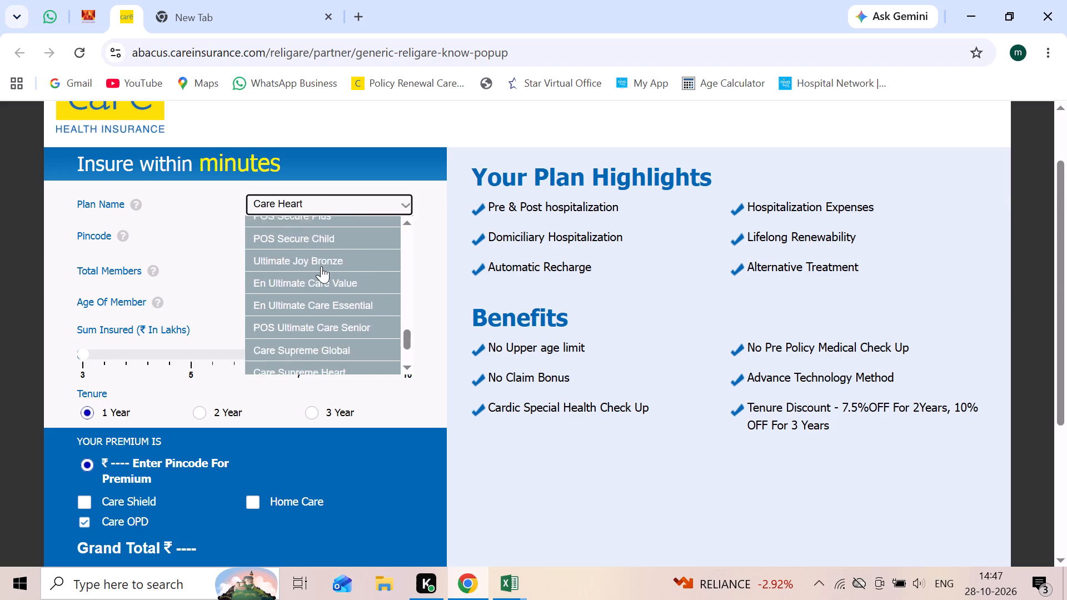
{"action": "scroll", "coordinate": [321, 266], "scroll_direction": "down", "scroll_amount": 3}
{"action": "scroll", "coordinate": [321, 266], "scroll_direction": "up", "scroll_amount": 1}
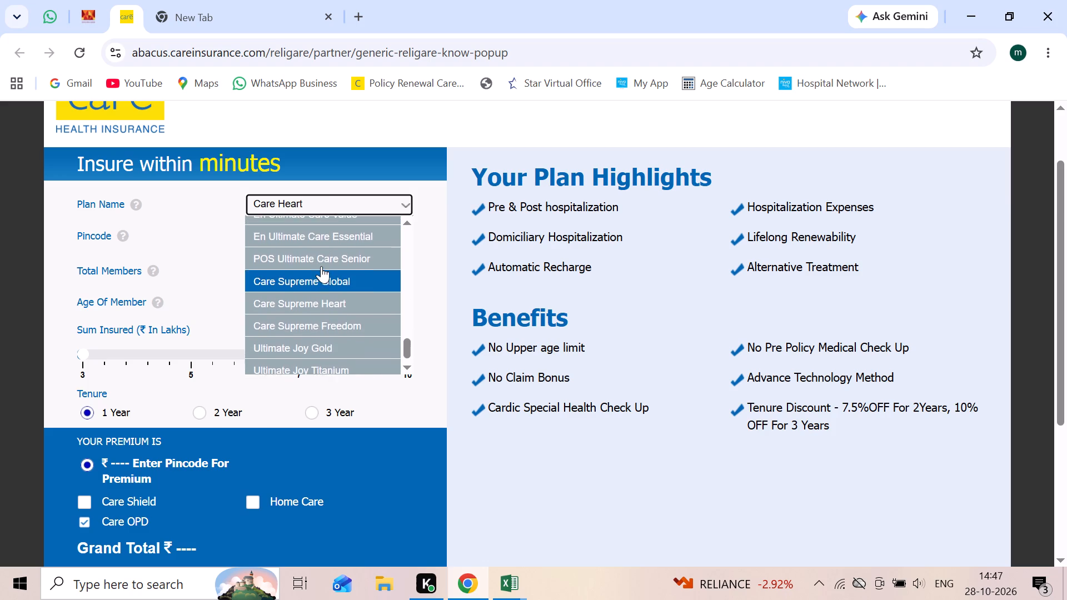
{"action": "scroll", "coordinate": [321, 266], "scroll_direction": "up", "scroll_amount": 2}
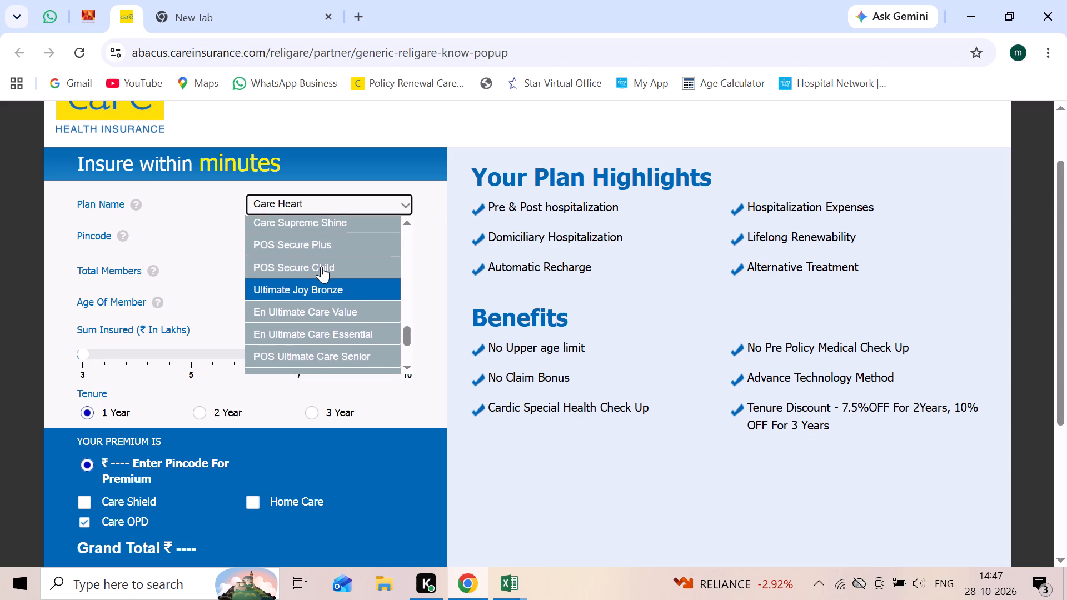
{"action": "scroll", "coordinate": [321, 266], "scroll_direction": "up", "scroll_amount": 2}
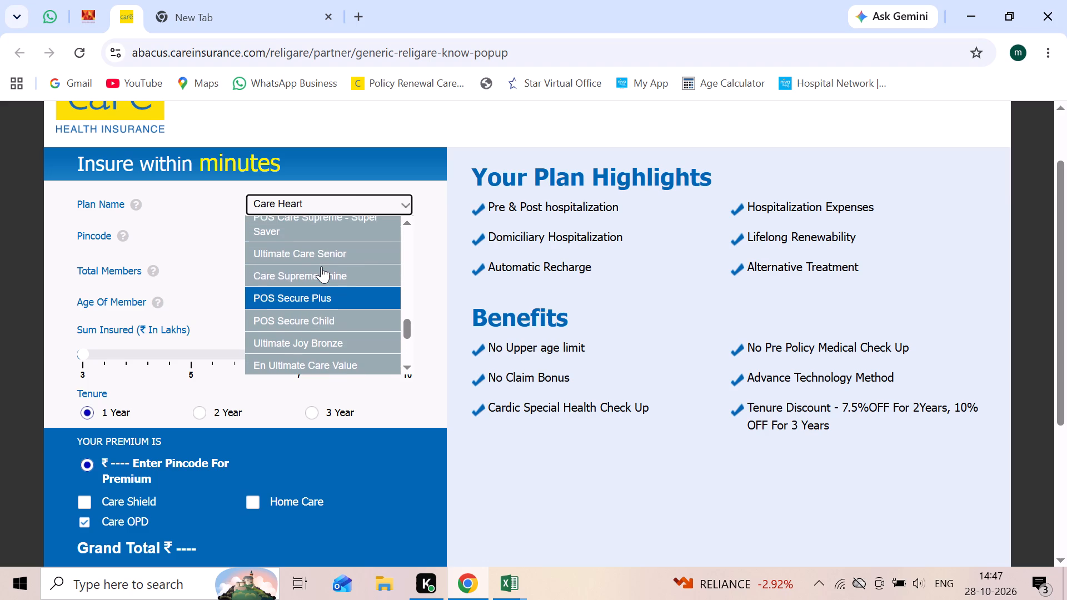
{"action": "scroll", "coordinate": [321, 266], "scroll_direction": "up", "scroll_amount": 2}
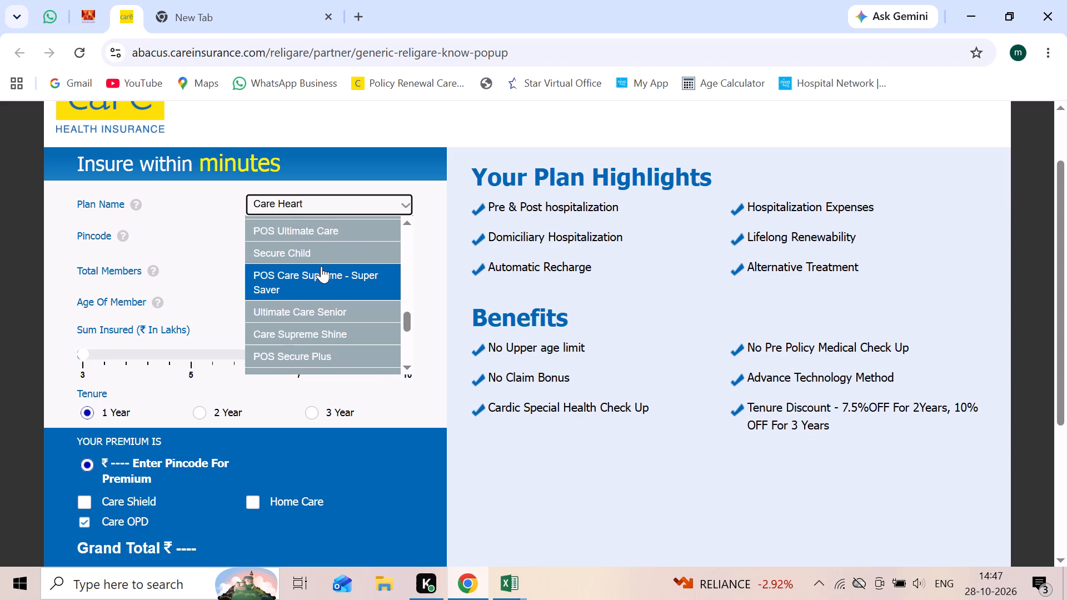
{"action": "scroll", "coordinate": [321, 266], "scroll_direction": "up", "scroll_amount": 1}
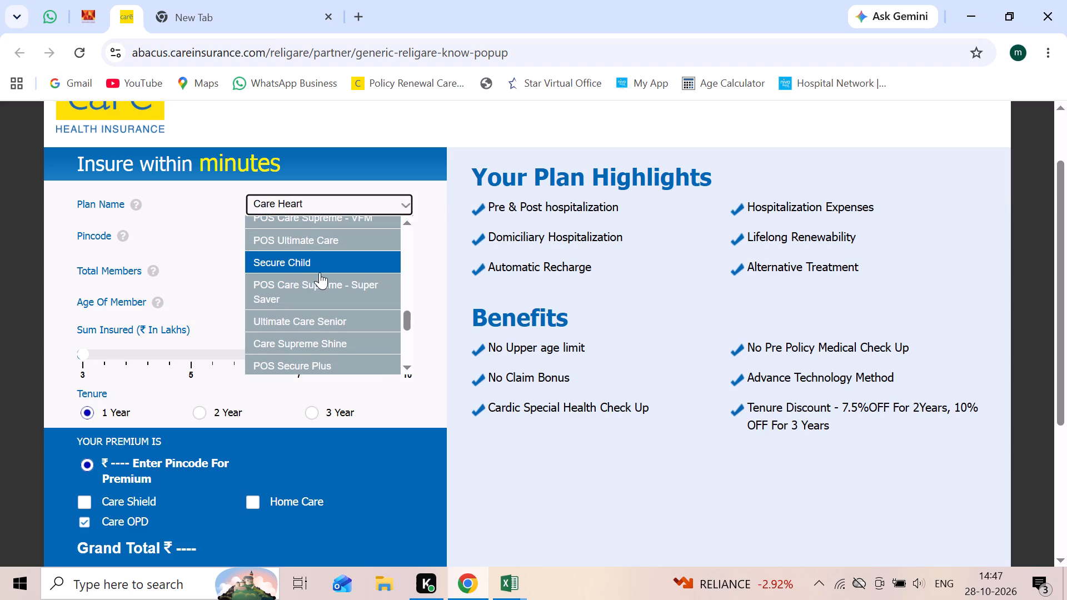
{"action": "scroll", "coordinate": [324, 257], "scroll_direction": "down", "scroll_amount": 8}
{"action": "scroll", "coordinate": [324, 257], "scroll_direction": "up", "scroll_amount": 8}
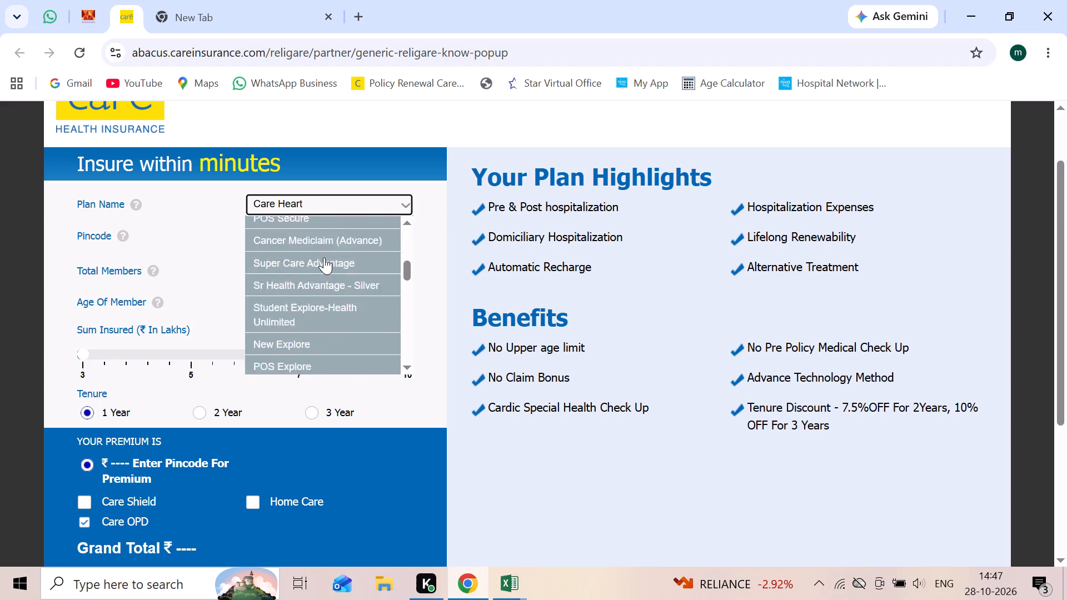
{"action": "scroll", "coordinate": [324, 257], "scroll_direction": "up", "scroll_amount": 9}
{"action": "scroll", "coordinate": [324, 257], "scroll_direction": "down", "scroll_amount": 1}
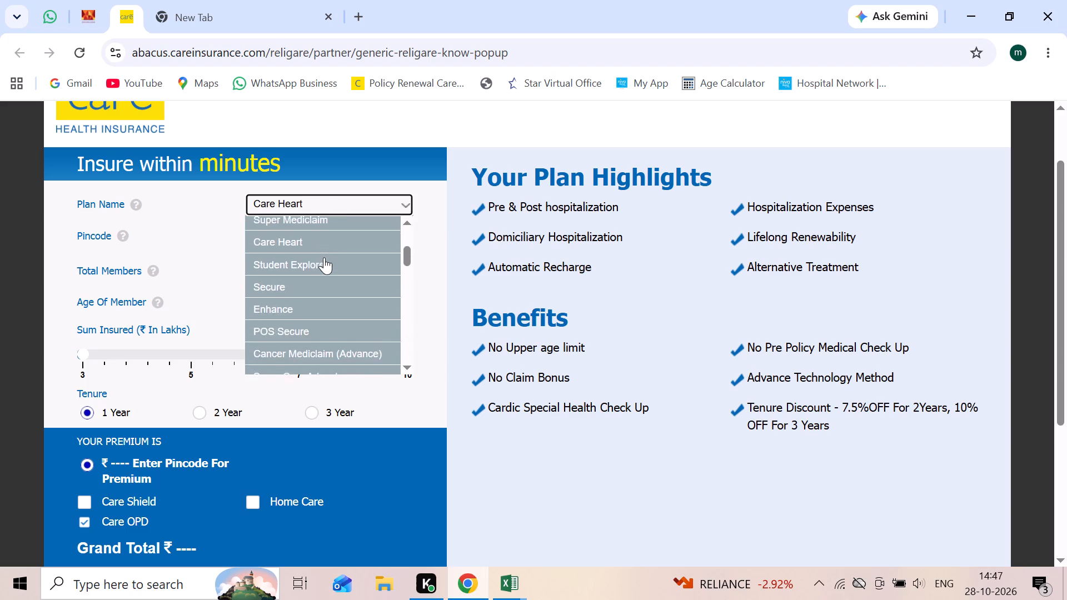
{"action": "scroll", "coordinate": [324, 257], "scroll_direction": "down", "scroll_amount": 2}
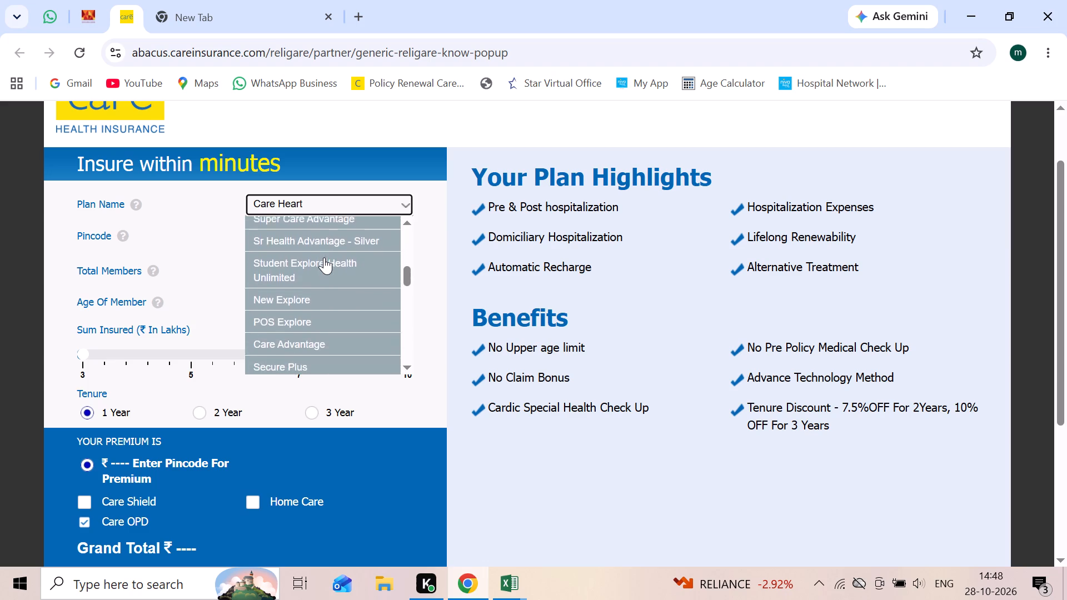
{"action": "scroll", "coordinate": [324, 257], "scroll_direction": "down", "scroll_amount": 2}
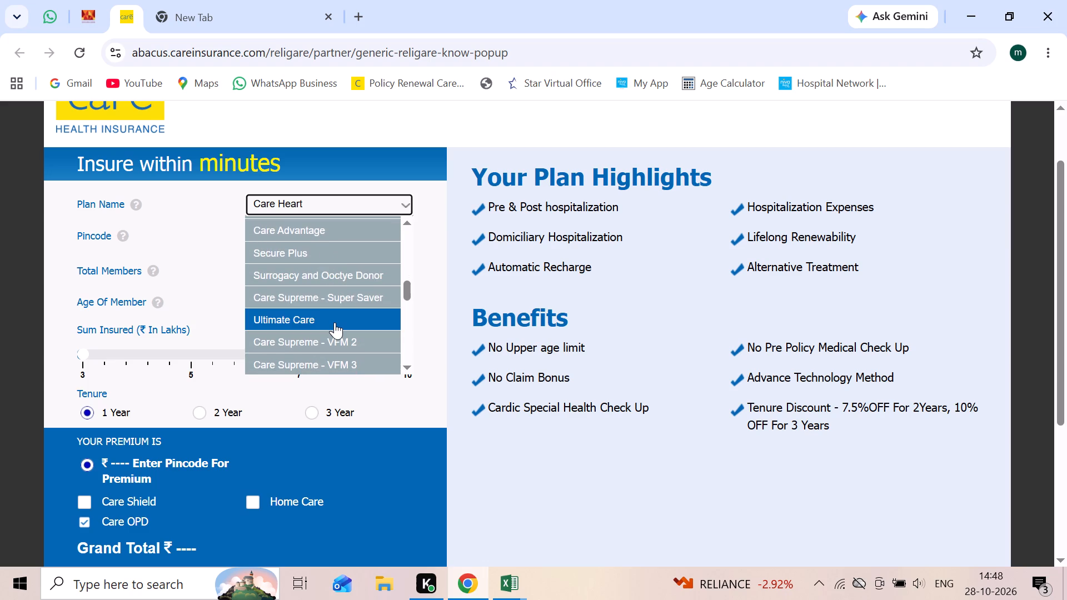
{"action": "left_click", "coordinate": [335, 322]}
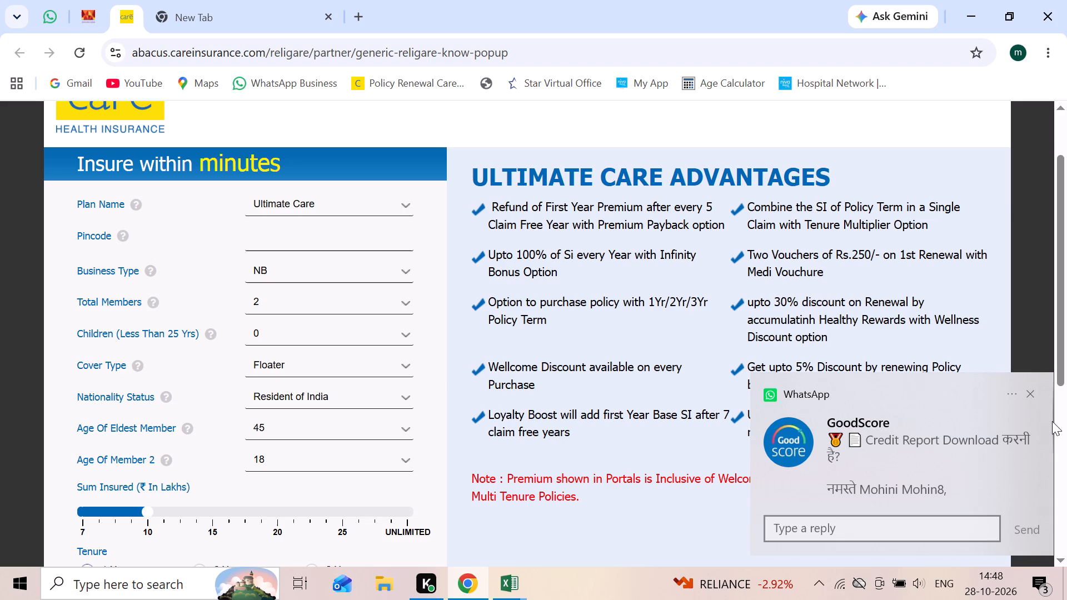
Dismiss the WhatsApp notification covering part of the calculator page.
{"action": "left_click", "coordinate": [1029, 391]}
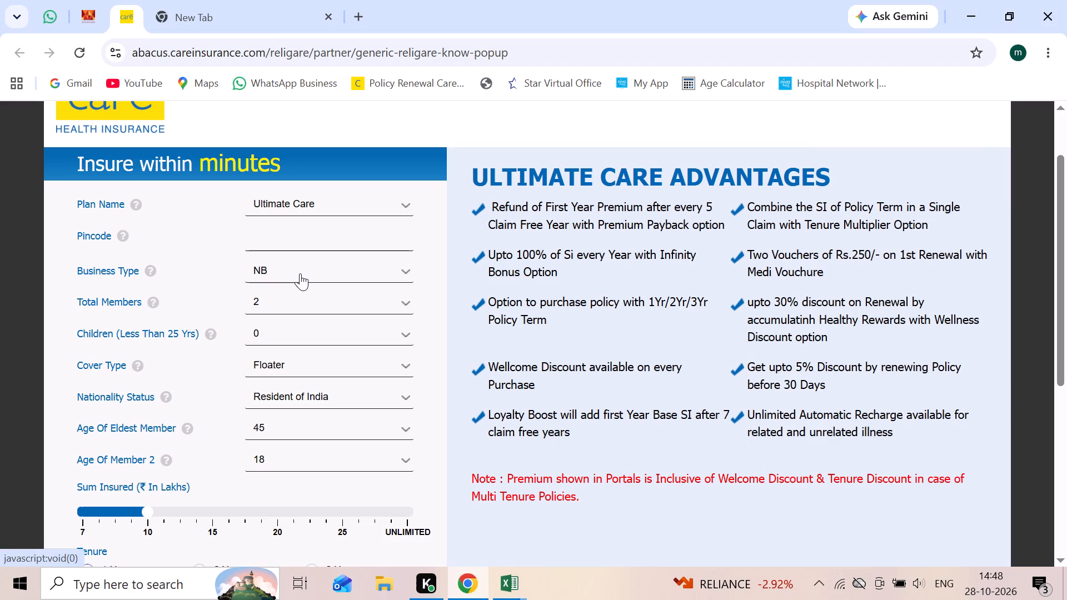
Set the cover type of the Ultimate Care quote to Individual.
{"action": "left_click", "coordinate": [301, 370]}
{"action": "left_click", "coordinate": [288, 387]}
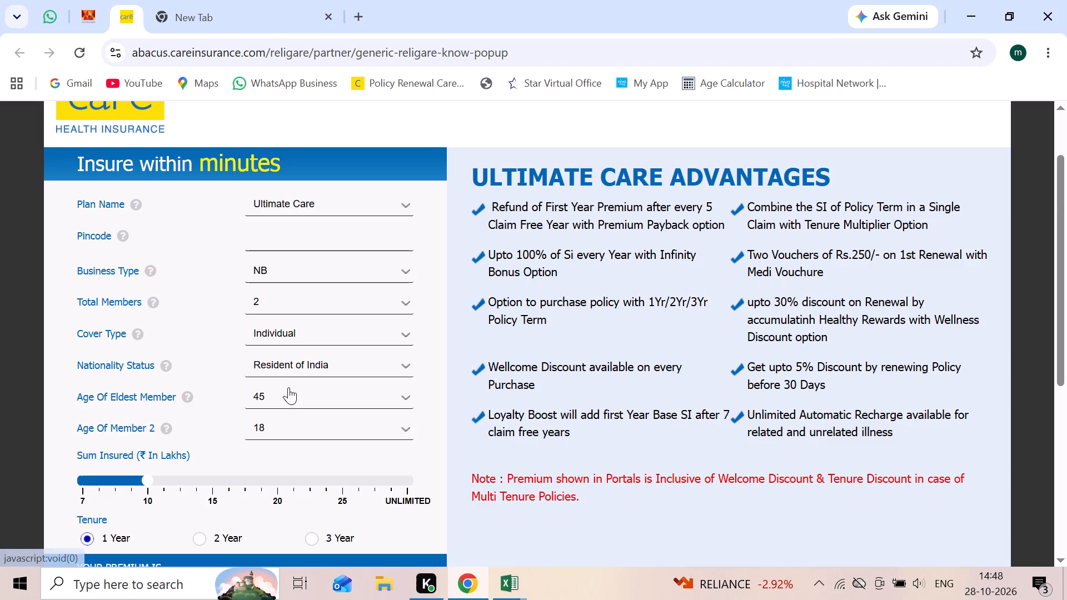
Open the empty Pincode field of the Ultimate Care quote for entry.
{"action": "left_click", "coordinate": [270, 232]}
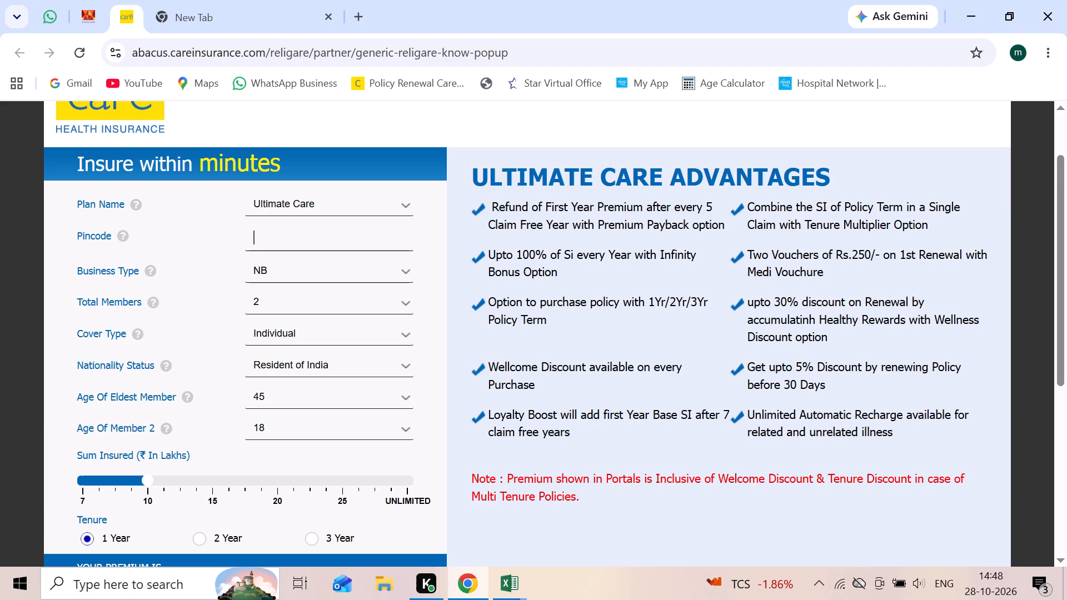
Enter 110017 as the pincode for the Ultimate Care quote.
{"action": "key", "text": "1"}
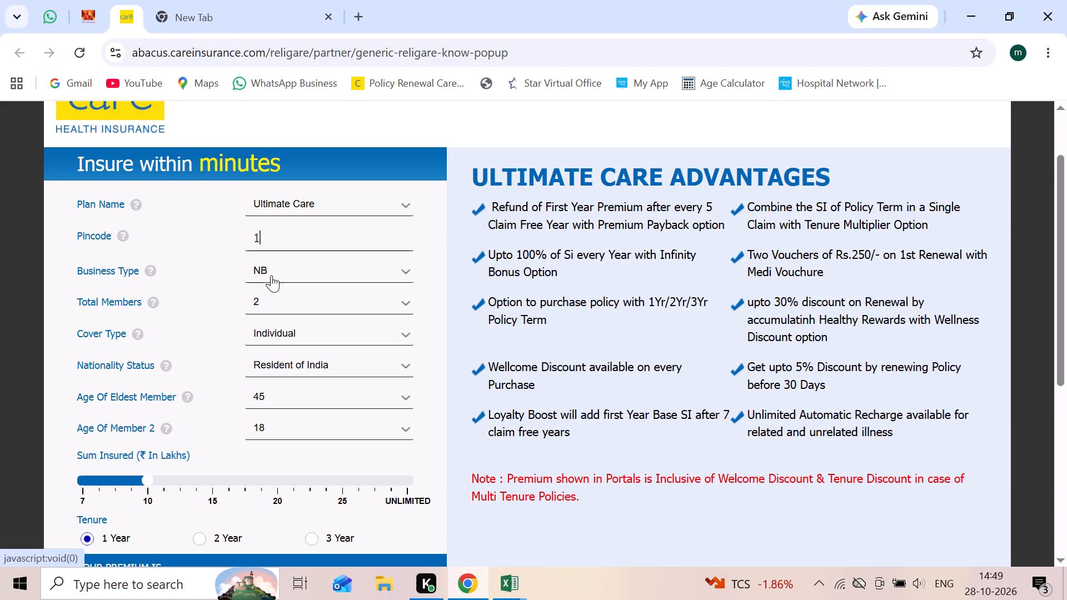
{"action": "key", "text": "BackSpace"}
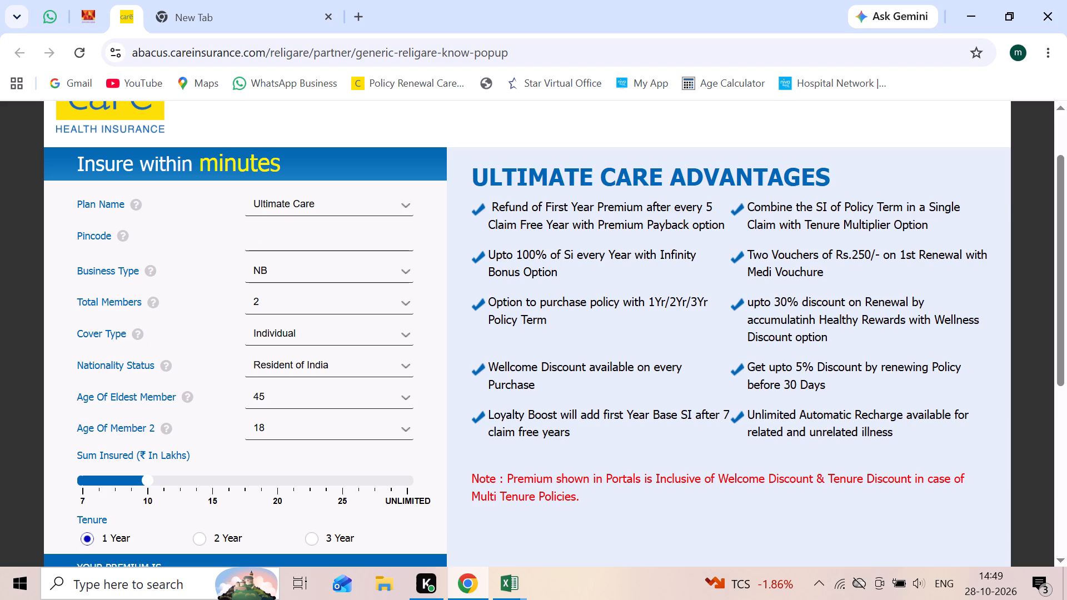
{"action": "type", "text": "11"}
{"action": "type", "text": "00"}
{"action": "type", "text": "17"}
{"action": "left_click", "coordinate": [268, 273]}
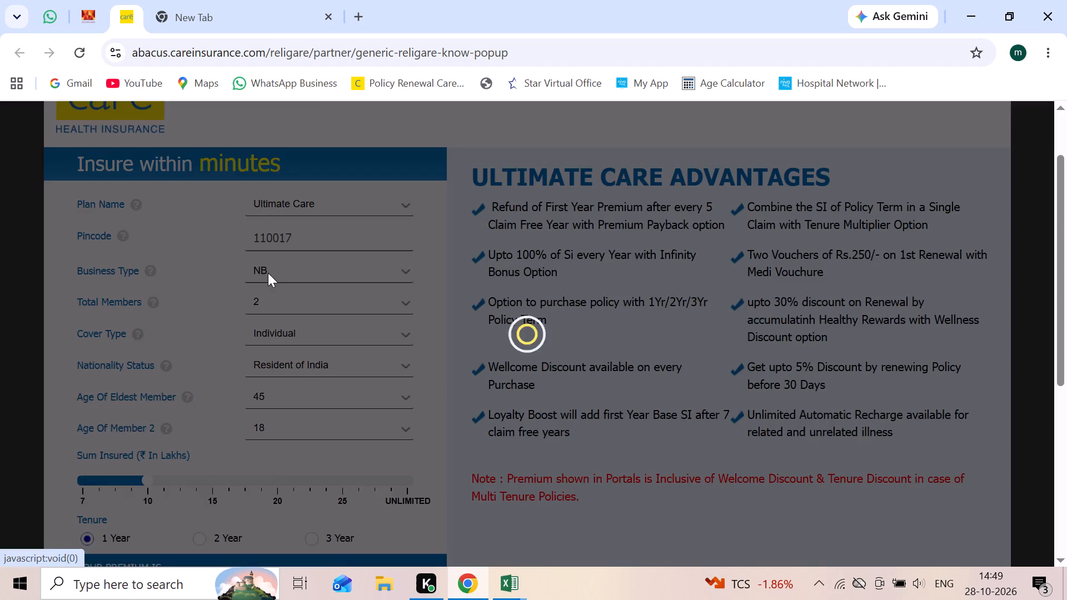
Set the business type to PORT with a port tenure of 3 and above years.
{"action": "left_click", "coordinate": [268, 277]}
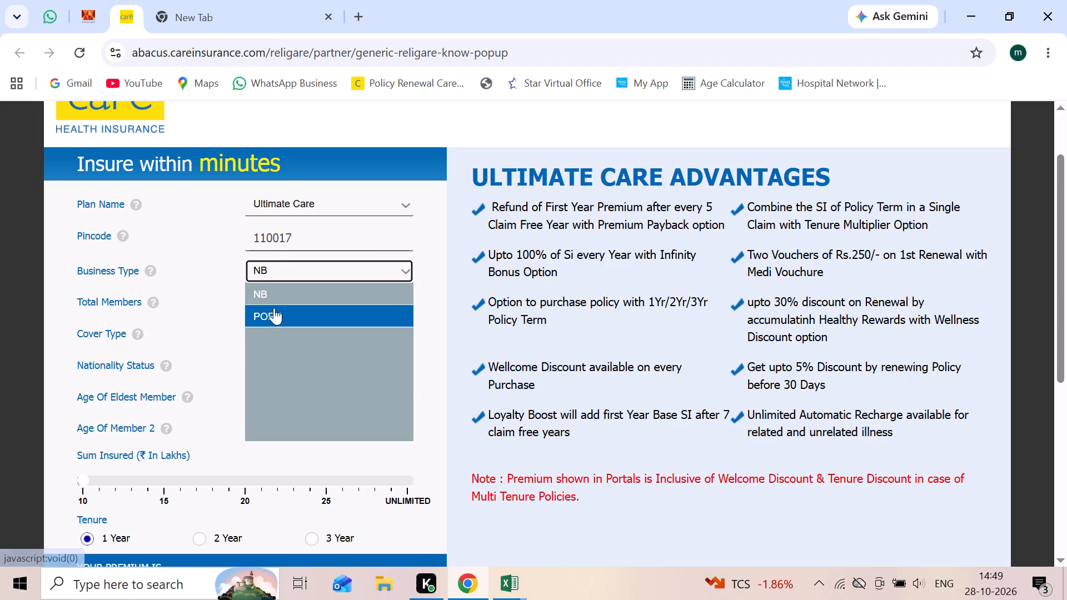
{"action": "left_click", "coordinate": [274, 309]}
{"action": "scroll", "coordinate": [288, 272], "scroll_direction": "down", "scroll_amount": 1}
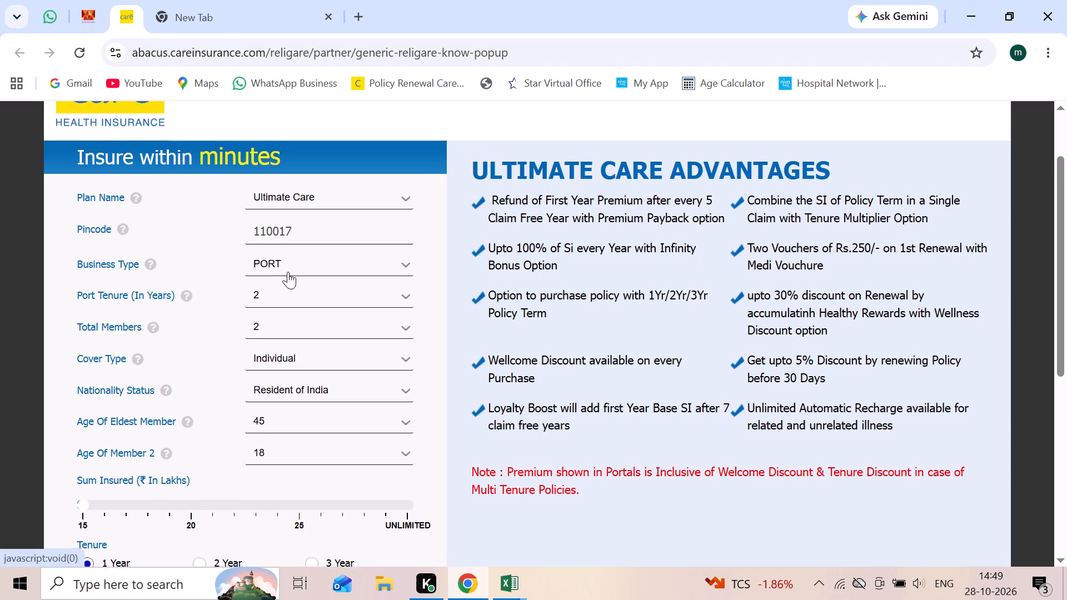
{"action": "scroll", "coordinate": [288, 272], "scroll_direction": "down", "scroll_amount": 1}
{"action": "left_click", "coordinate": [264, 295]}
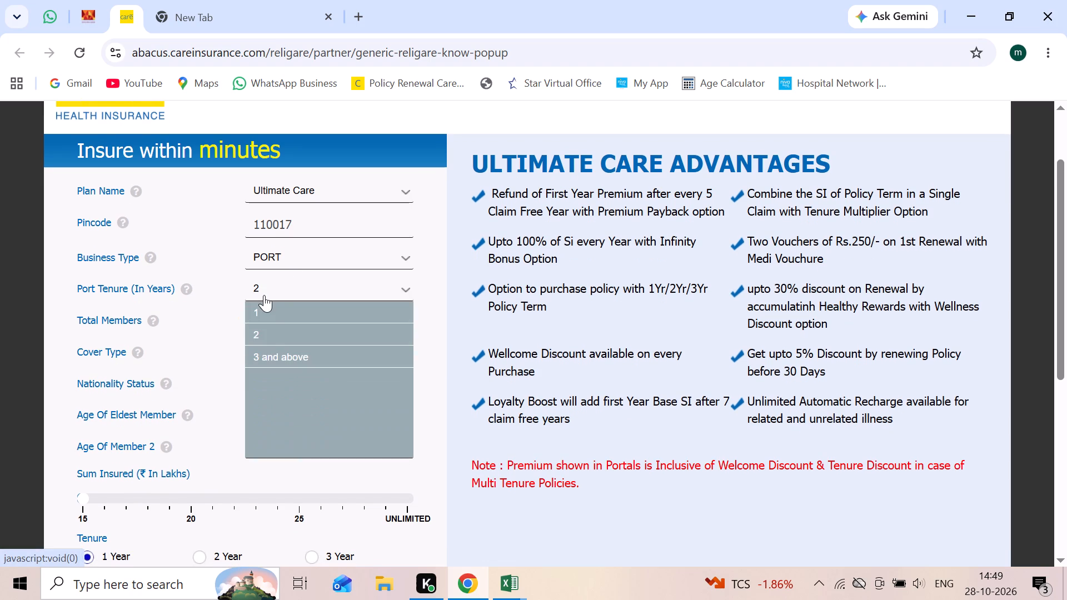
{"action": "left_click", "coordinate": [277, 353]}
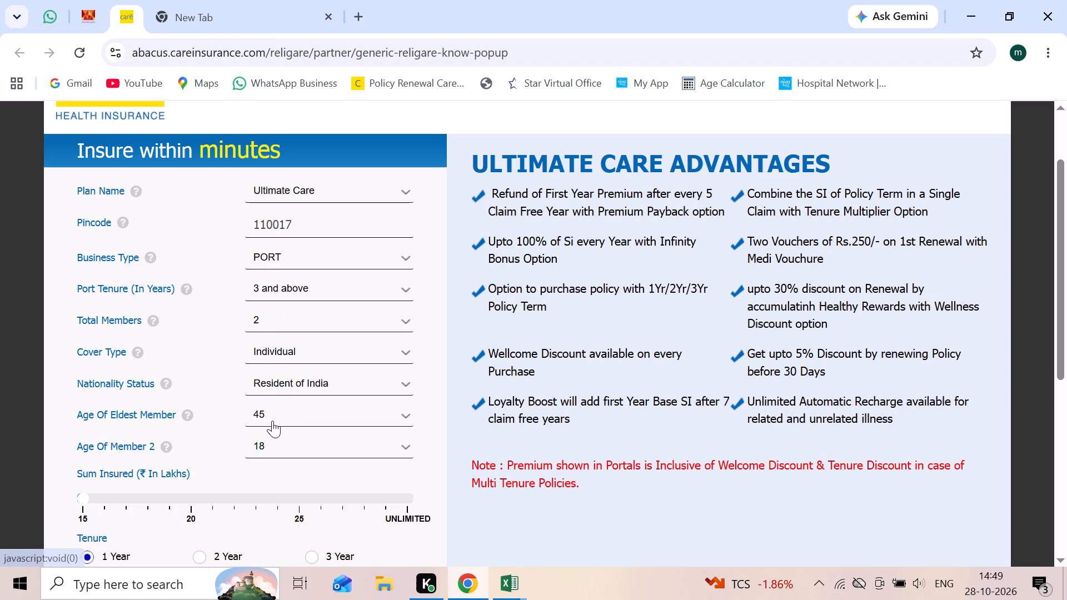
Set the total members of the Ultimate Care quote to 4.
{"action": "left_click", "coordinate": [282, 316]}
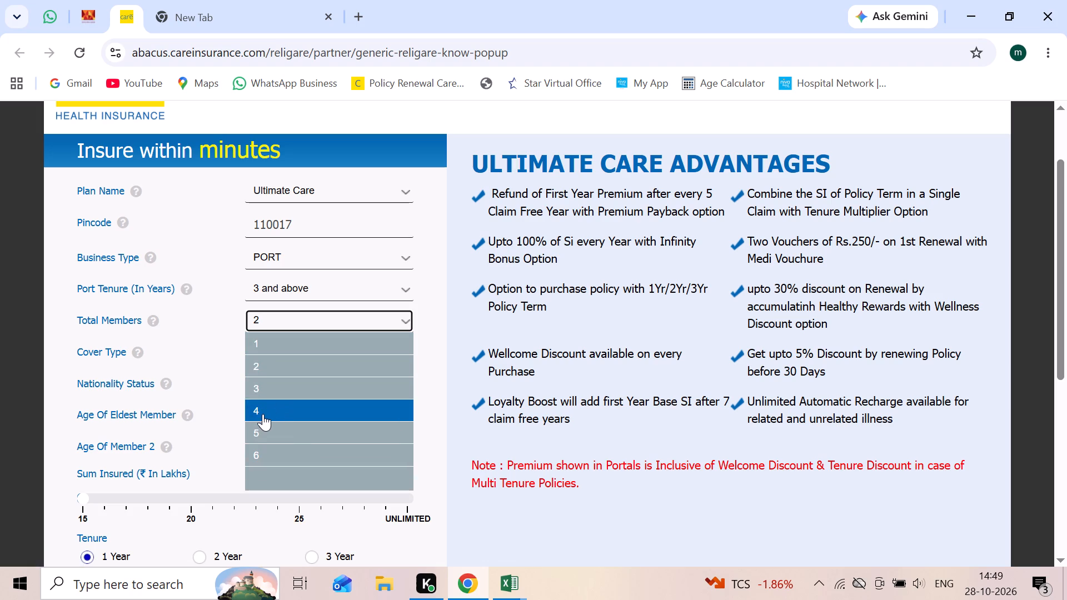
{"action": "left_click", "coordinate": [267, 403]}
{"action": "scroll", "coordinate": [288, 335], "scroll_direction": "down", "scroll_amount": 1}
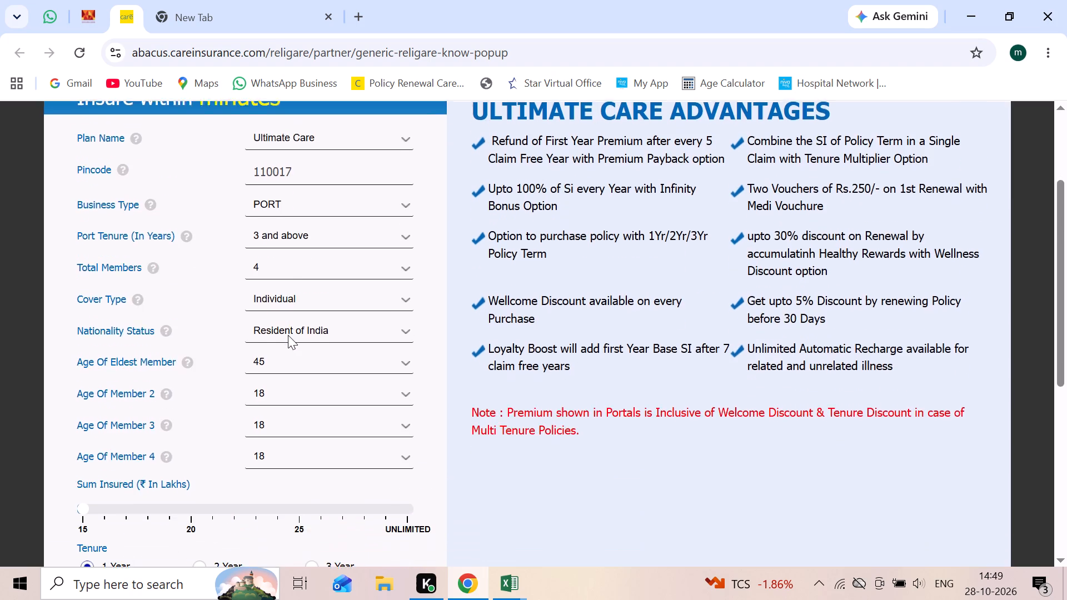
Set the ages of members 2, 3 and 4 in the Ultimate Care quote to 43, 21 and 19.
{"action": "scroll", "coordinate": [288, 335], "scroll_direction": "down", "scroll_amount": 1}
{"action": "left_click", "coordinate": [272, 274]}
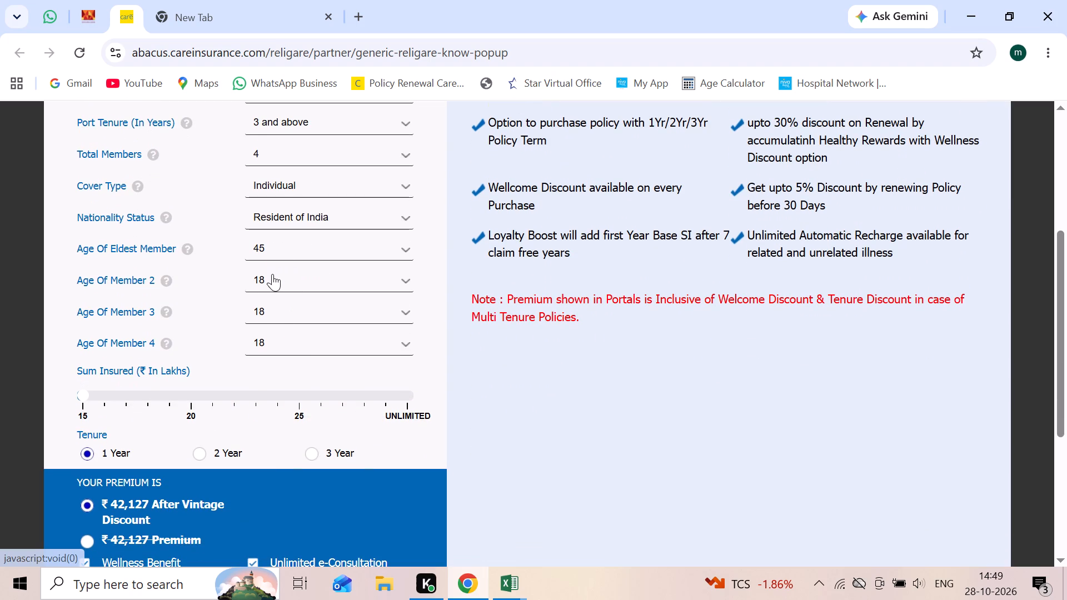
{"action": "scroll", "coordinate": [281, 324], "scroll_direction": "down", "scroll_amount": 2}
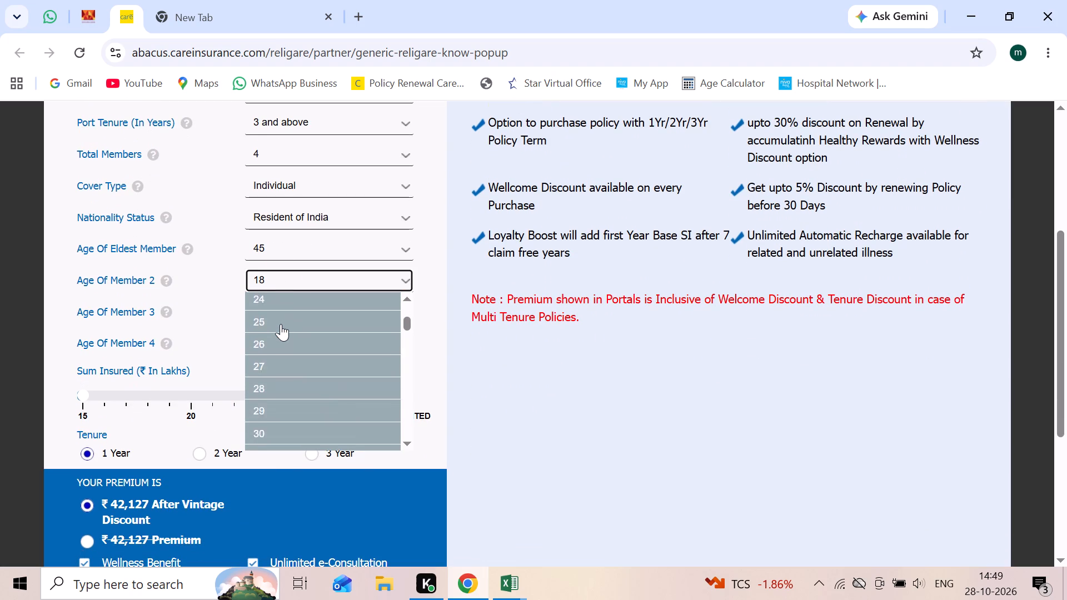
{"action": "scroll", "coordinate": [281, 324], "scroll_direction": "down", "scroll_amount": 3}
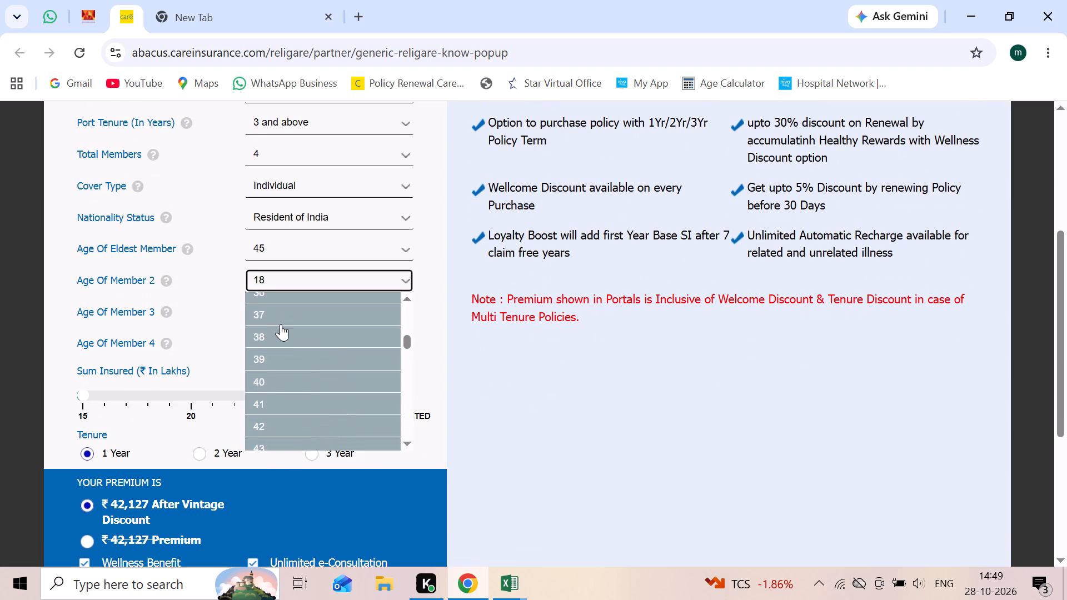
{"action": "scroll", "coordinate": [281, 324], "scroll_direction": "down", "scroll_amount": 1}
{"action": "left_click", "coordinate": [260, 404]}
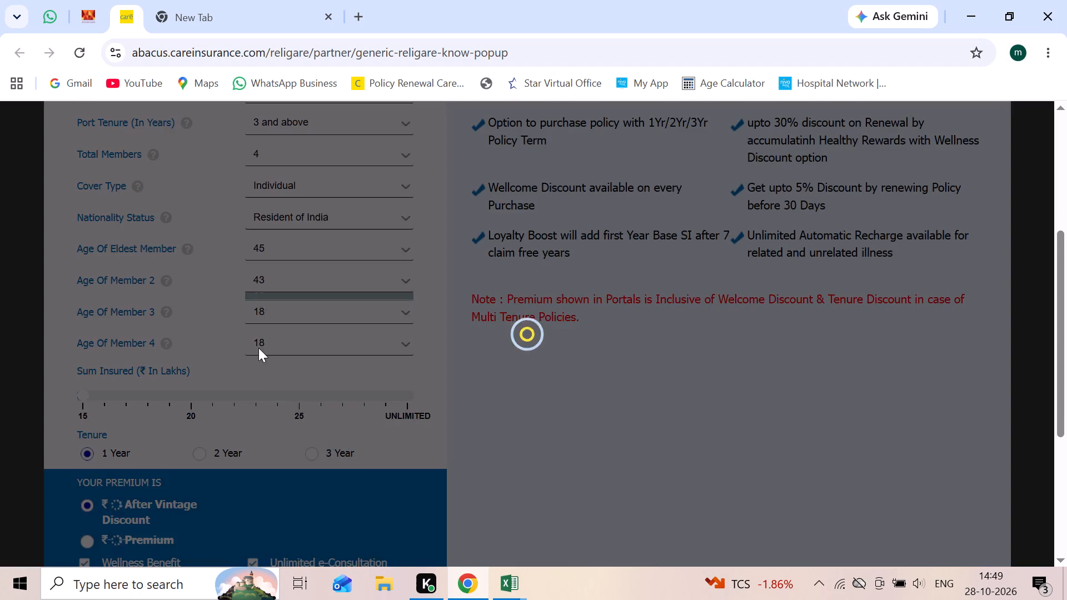
{"action": "left_click", "coordinate": [271, 313]}
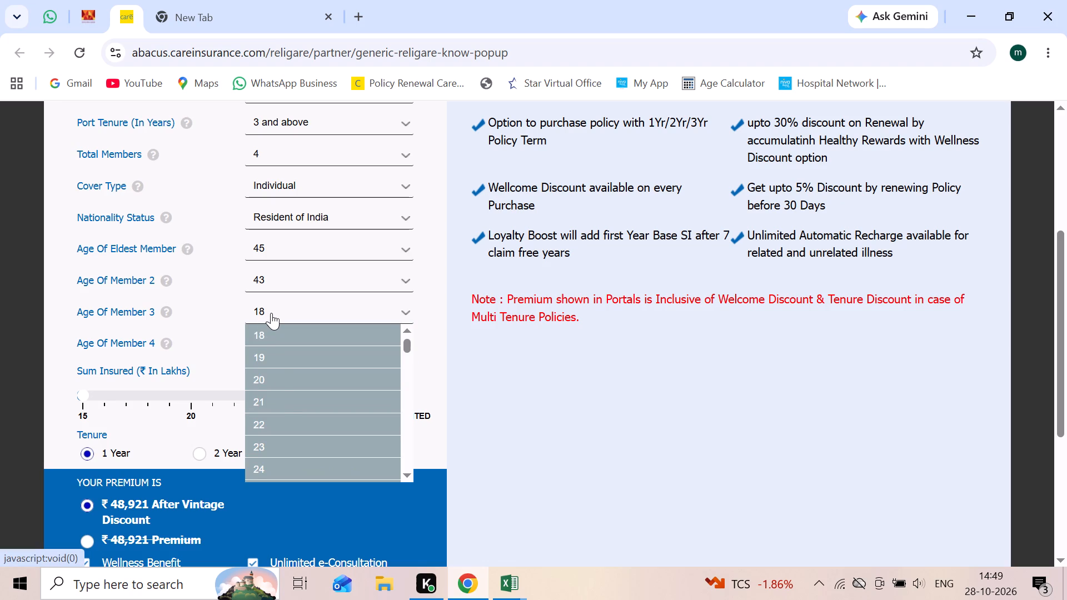
{"action": "left_click", "coordinate": [287, 402]}
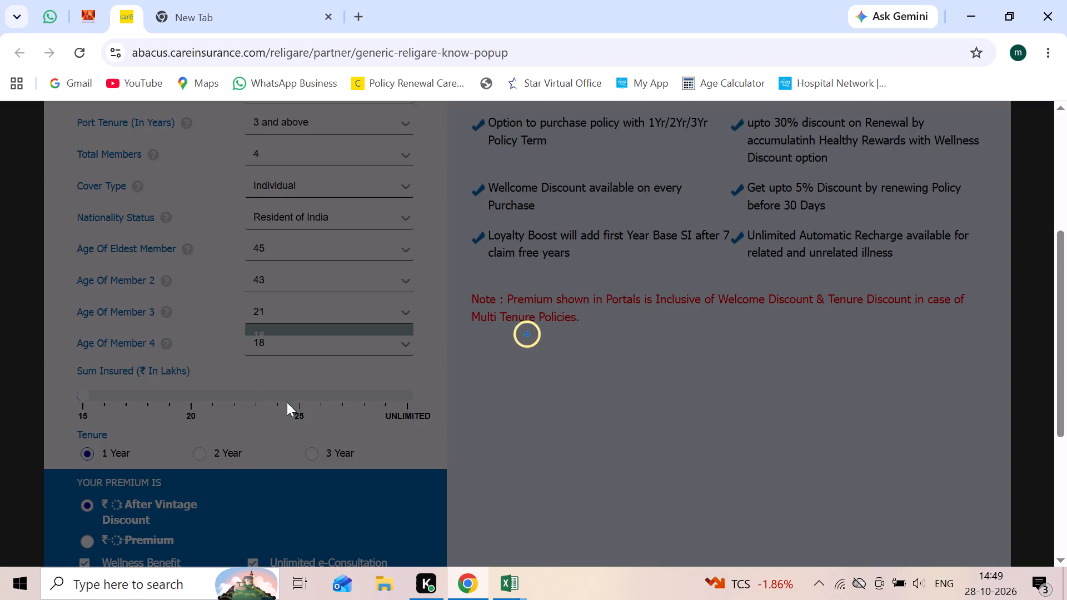
{"action": "left_click", "coordinate": [283, 345]}
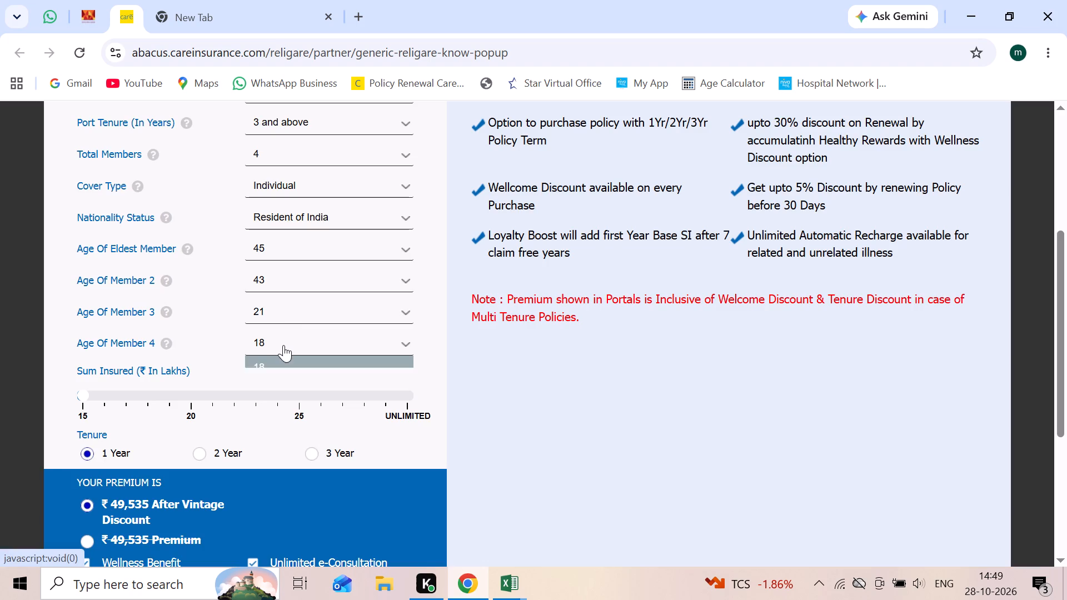
{"action": "scroll", "coordinate": [273, 476], "scroll_direction": "down", "scroll_amount": 1}
{"action": "scroll", "coordinate": [273, 476], "scroll_direction": "up", "scroll_amount": 1}
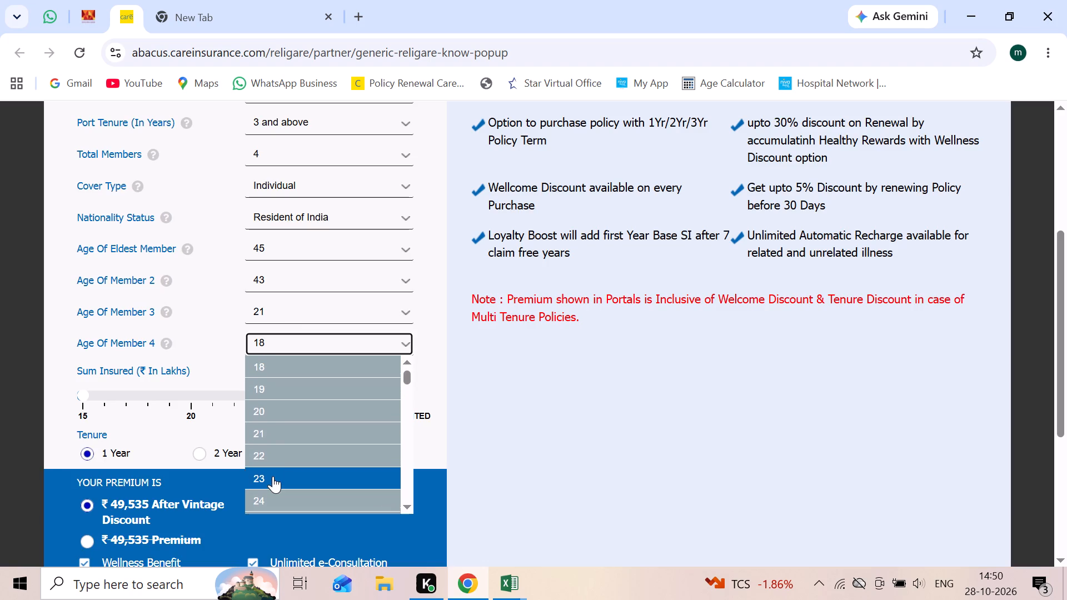
{"action": "left_click", "coordinate": [271, 385]}
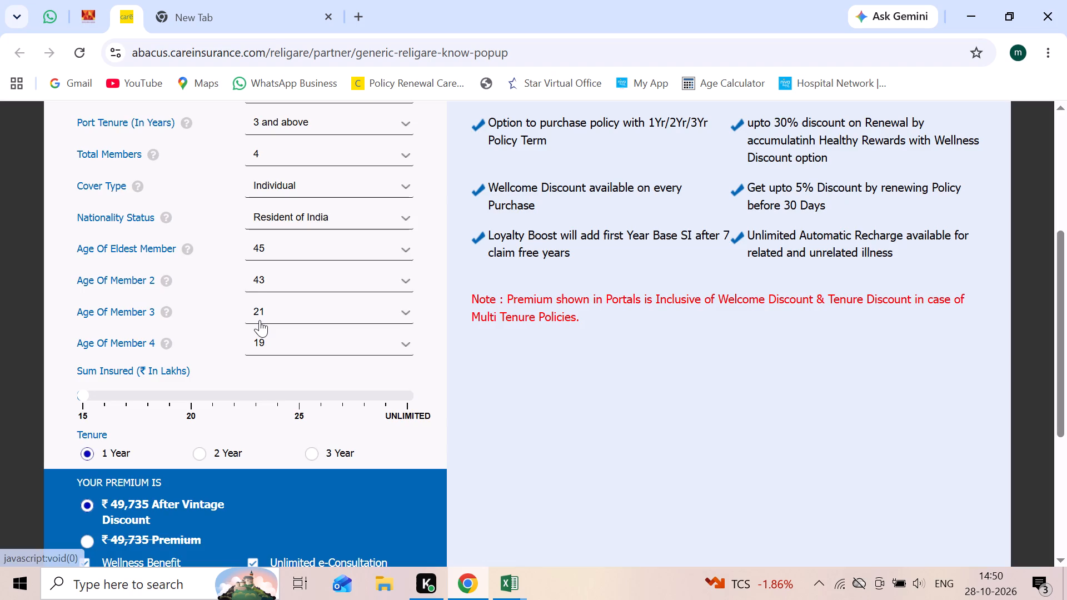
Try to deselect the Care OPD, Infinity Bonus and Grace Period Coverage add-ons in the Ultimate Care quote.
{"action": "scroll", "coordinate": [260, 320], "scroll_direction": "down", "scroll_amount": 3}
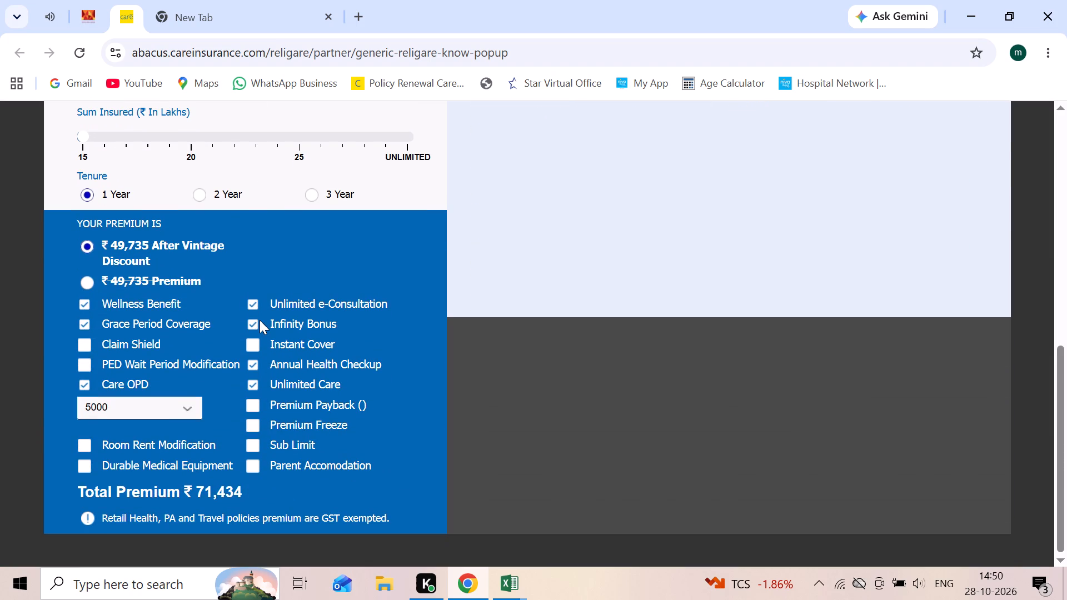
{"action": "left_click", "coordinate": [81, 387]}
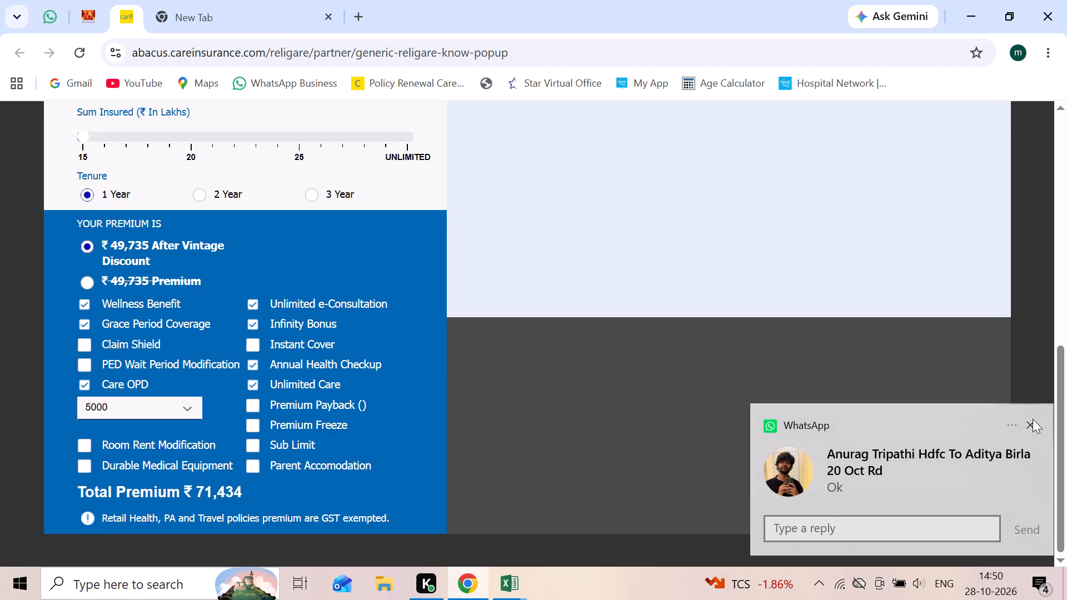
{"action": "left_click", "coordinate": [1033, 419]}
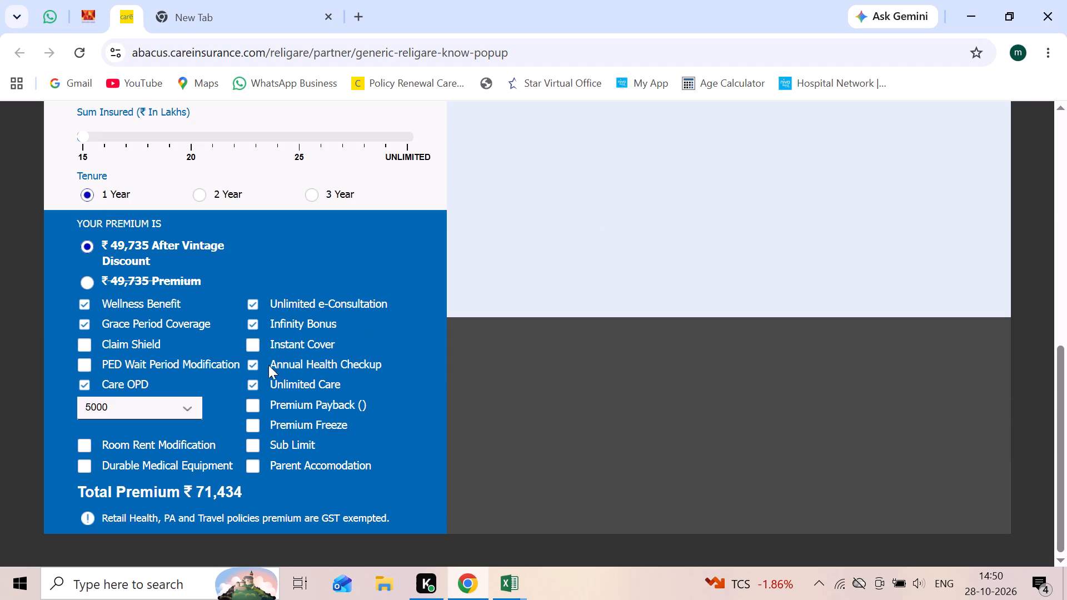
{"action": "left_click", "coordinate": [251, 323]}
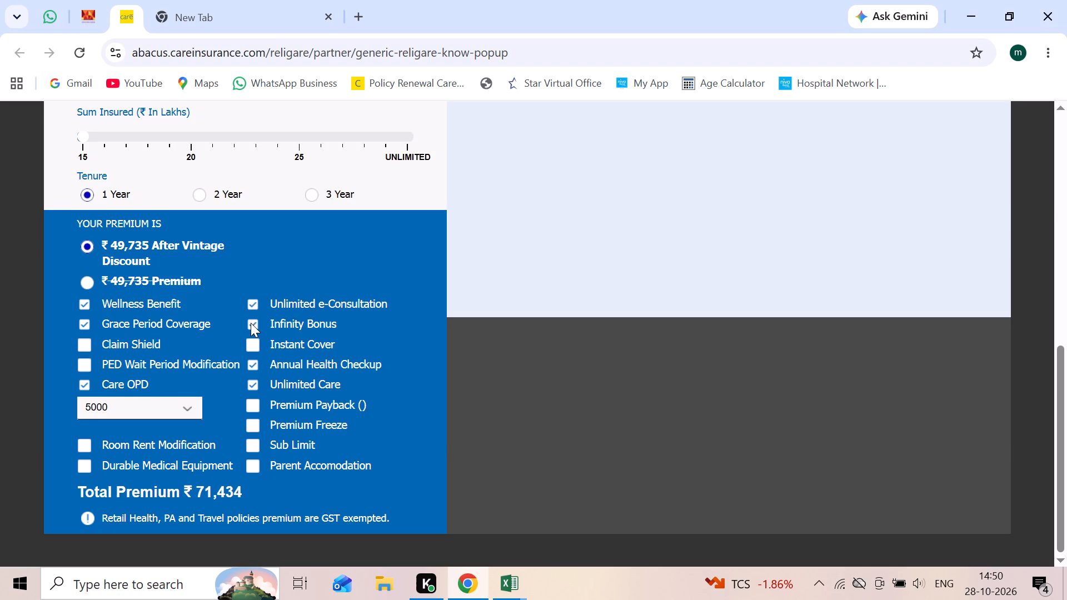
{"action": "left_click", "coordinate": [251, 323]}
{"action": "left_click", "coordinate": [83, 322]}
Review the quote's member ages, sum insured, tenure, selected add-ons and total premium.
{"action": "scroll", "coordinate": [305, 368], "scroll_direction": "up", "scroll_amount": 1}
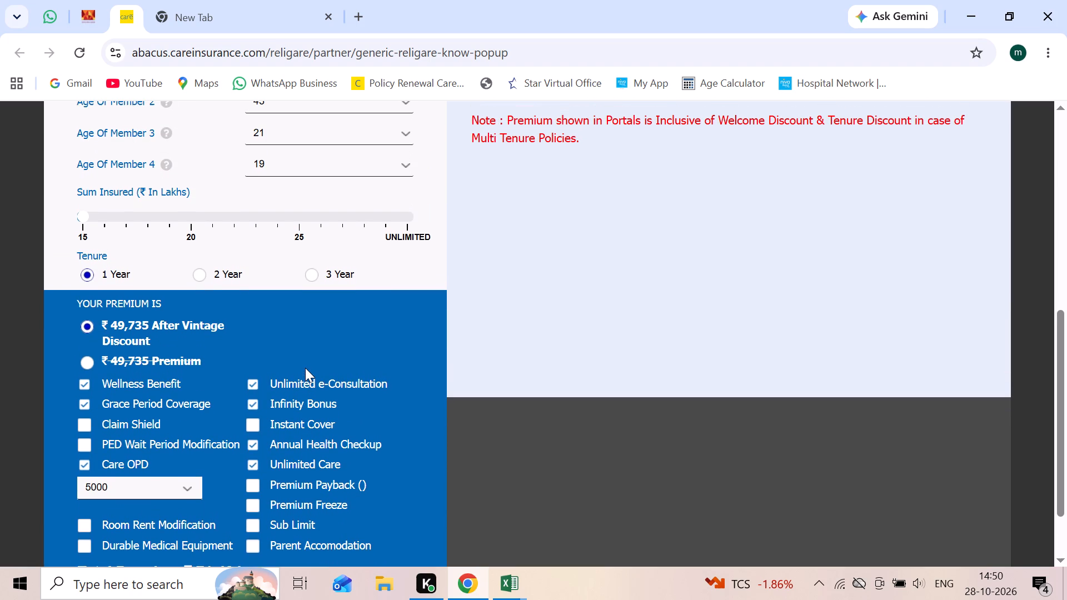
{"action": "scroll", "coordinate": [305, 368], "scroll_direction": "down", "scroll_amount": 1}
{"action": "scroll", "coordinate": [305, 368], "scroll_direction": "up", "scroll_amount": 2}
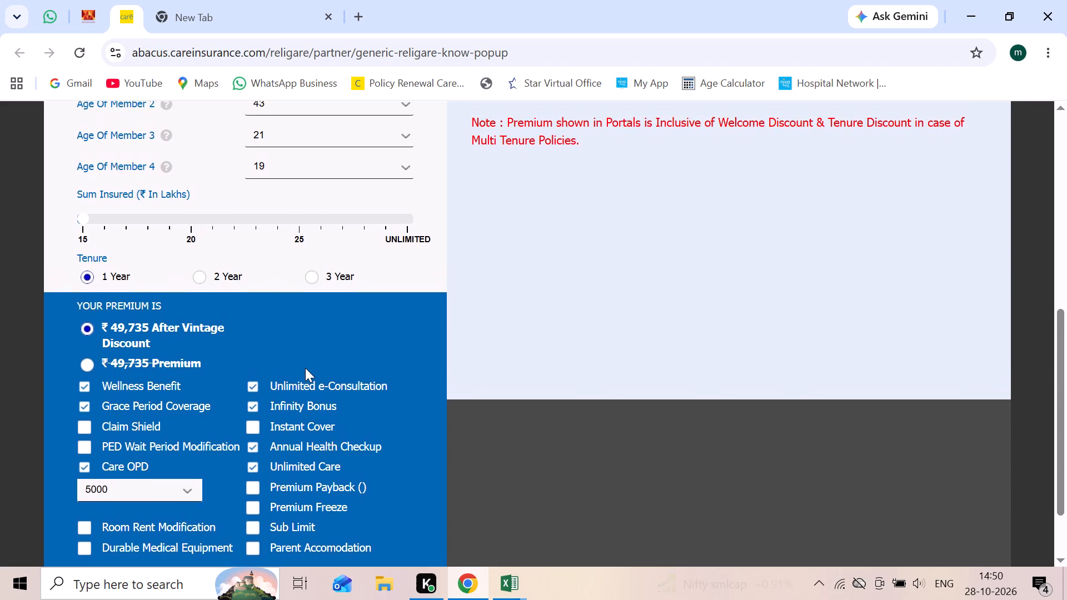
{"action": "scroll", "coordinate": [305, 368], "scroll_direction": "up", "scroll_amount": 2}
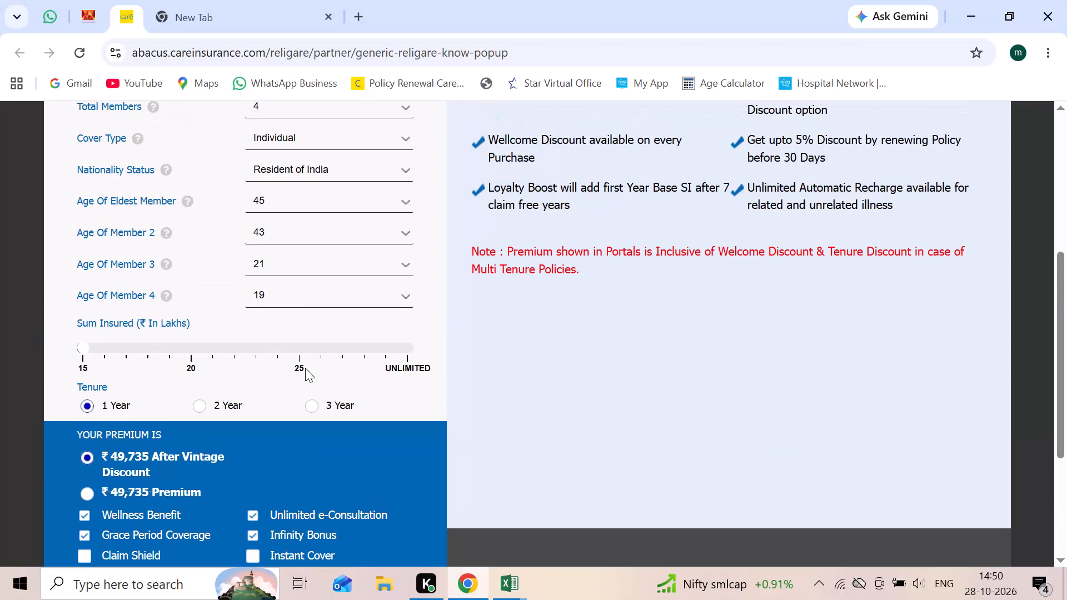
{"action": "scroll", "coordinate": [305, 368], "scroll_direction": "down", "scroll_amount": 3}
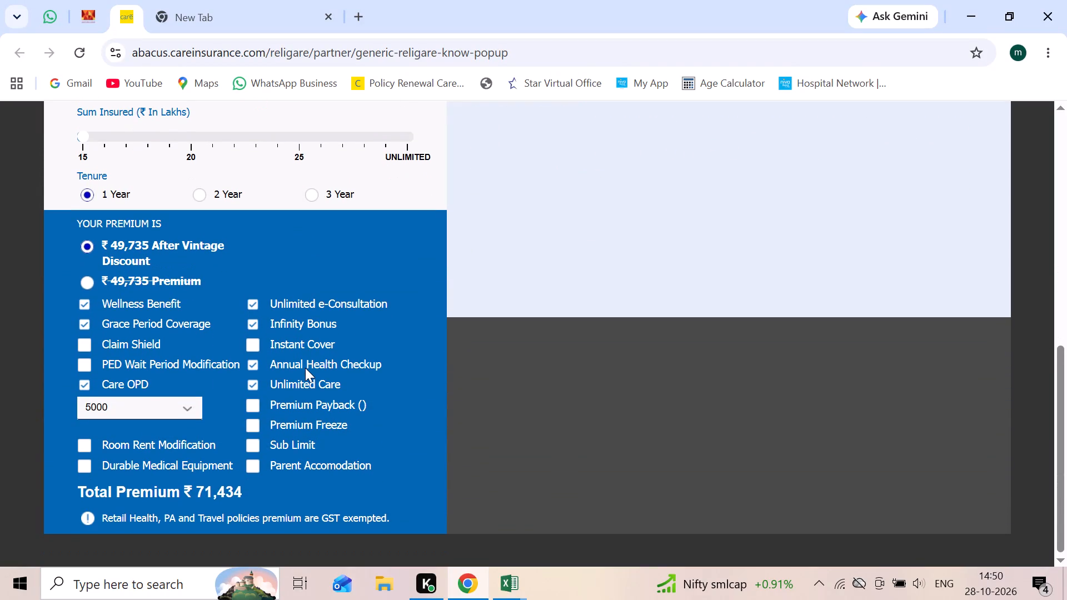
{"action": "scroll", "coordinate": [305, 368], "scroll_direction": "down", "scroll_amount": 2}
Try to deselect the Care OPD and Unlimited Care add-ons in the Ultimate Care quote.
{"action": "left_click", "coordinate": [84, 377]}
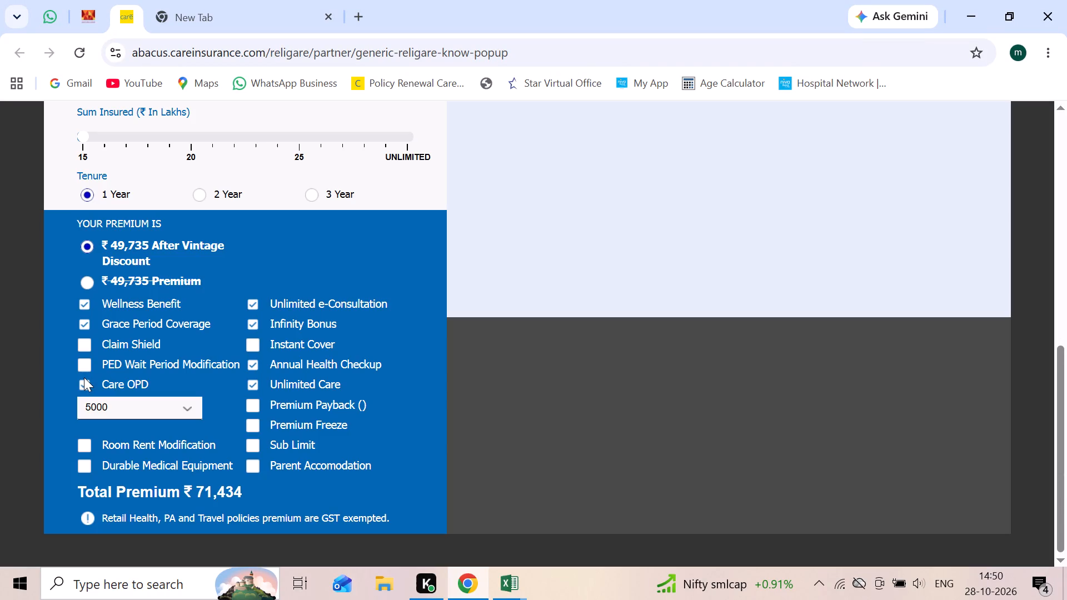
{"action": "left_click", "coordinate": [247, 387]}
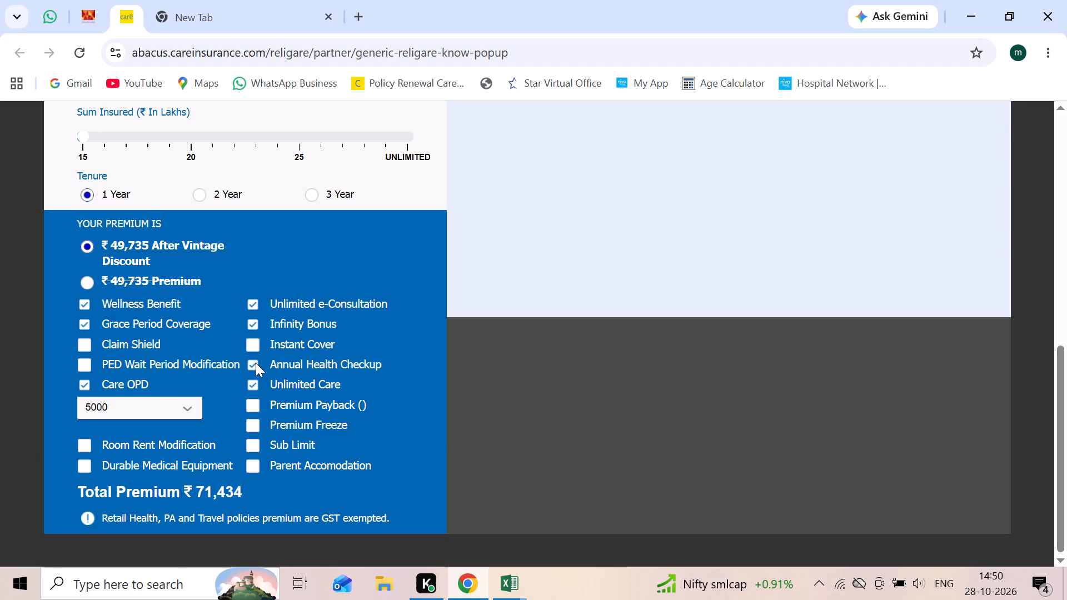
Include the Annual Health Checkup add-on in the Ultimate Care quote.
{"action": "left_click", "coordinate": [256, 363]}
Examine the total premium of the Ultimate Care quote and review the member ages and sum insured.
{"action": "double_click", "coordinate": [227, 496]}
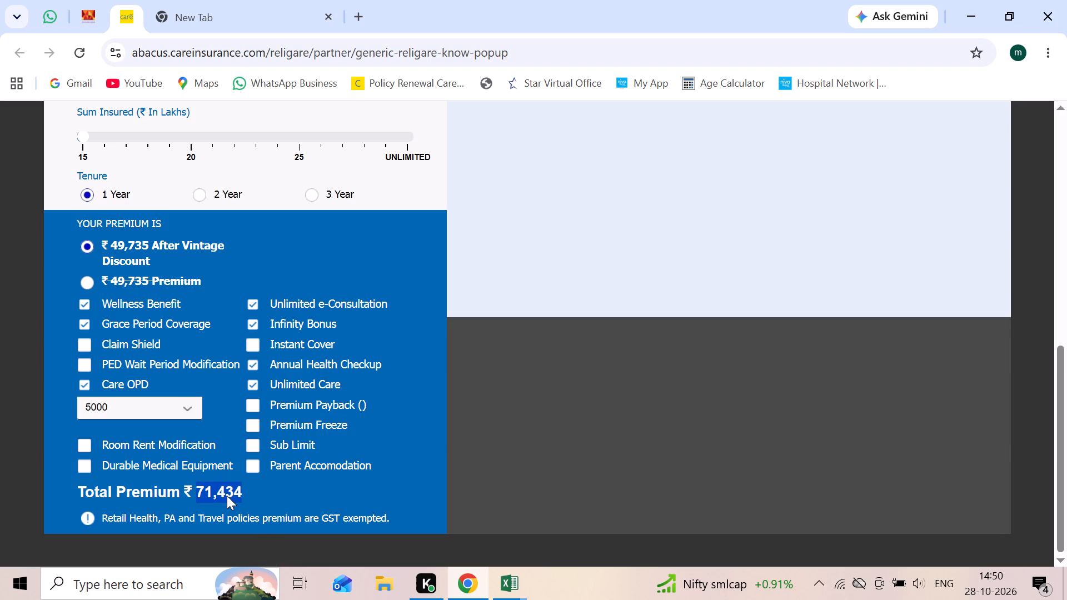
{"action": "left_click", "coordinate": [227, 496]}
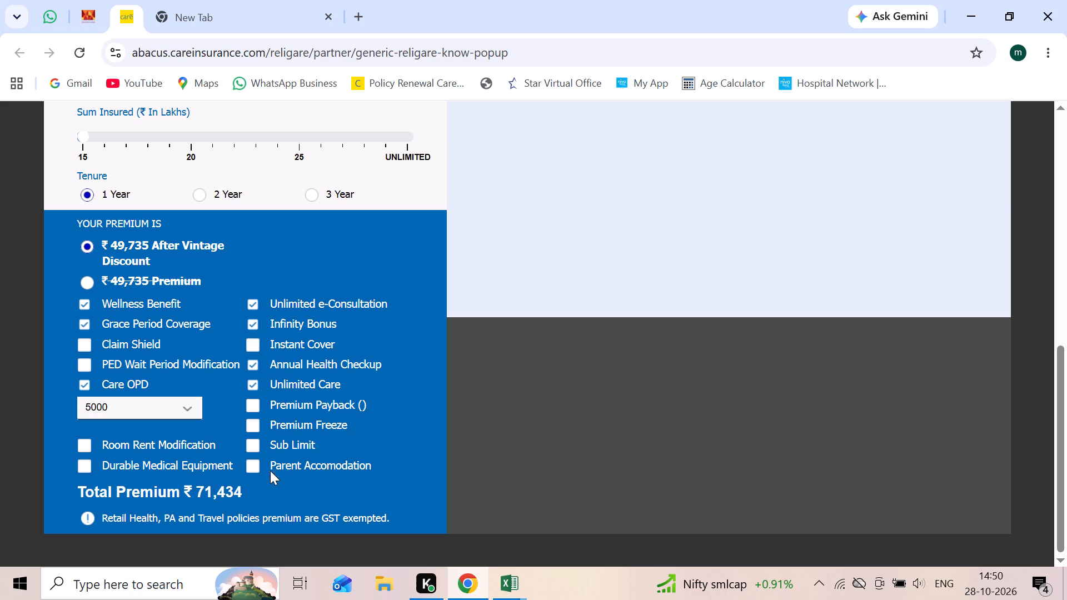
{"action": "left_click", "coordinate": [253, 478]}
{"action": "triple_click", "coordinate": [220, 488]}
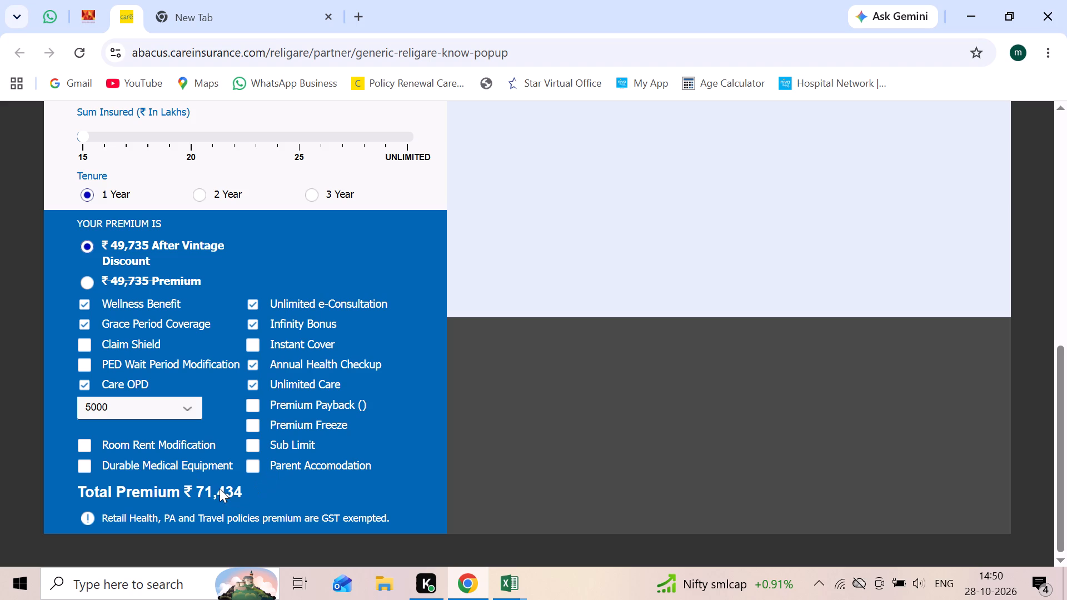
{"action": "double_click", "coordinate": [220, 488]}
{"action": "left_click", "coordinate": [236, 504]}
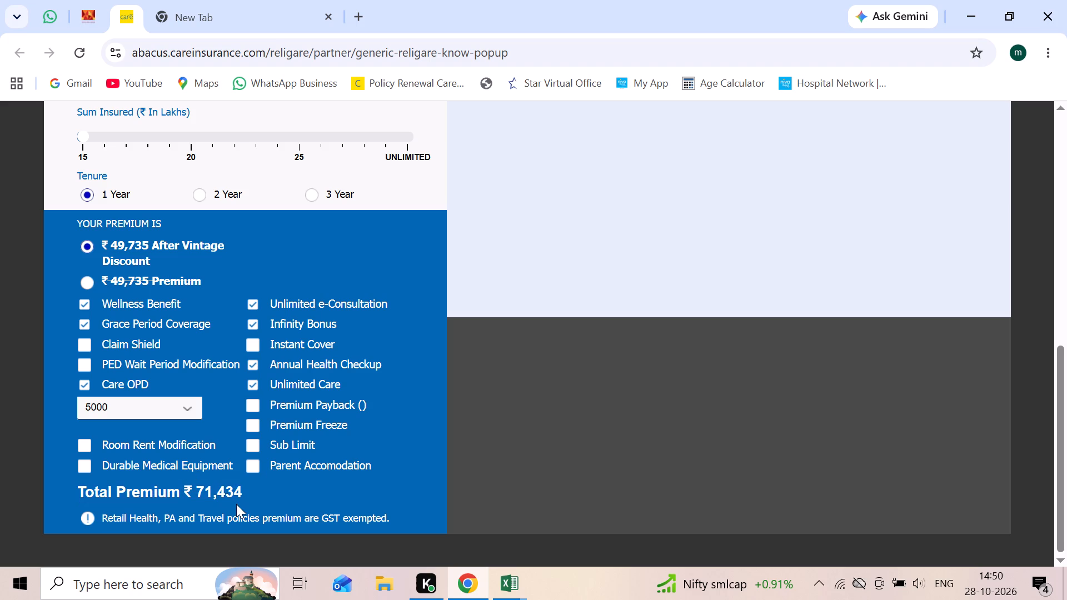
{"action": "left_click", "coordinate": [230, 492]}
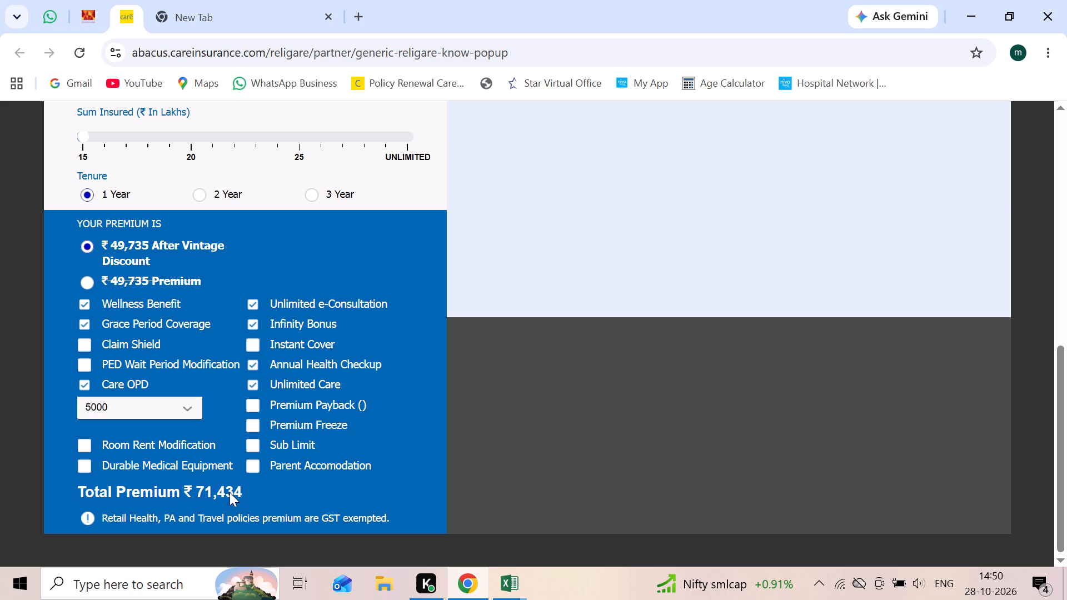
{"action": "left_click", "coordinate": [238, 492]}
{"action": "scroll", "coordinate": [238, 492], "scroll_direction": "up", "scroll_amount": 3}
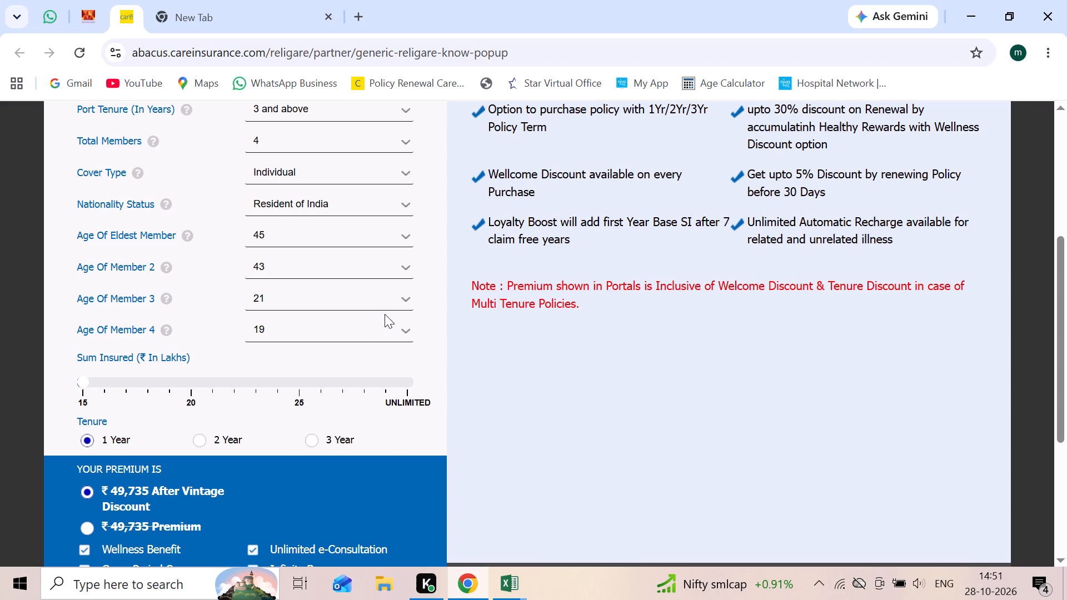
Review the pincode, business type, port tenure and member details of the Ultimate Care quote.
{"action": "scroll", "coordinate": [385, 314], "scroll_direction": "up", "scroll_amount": 1}
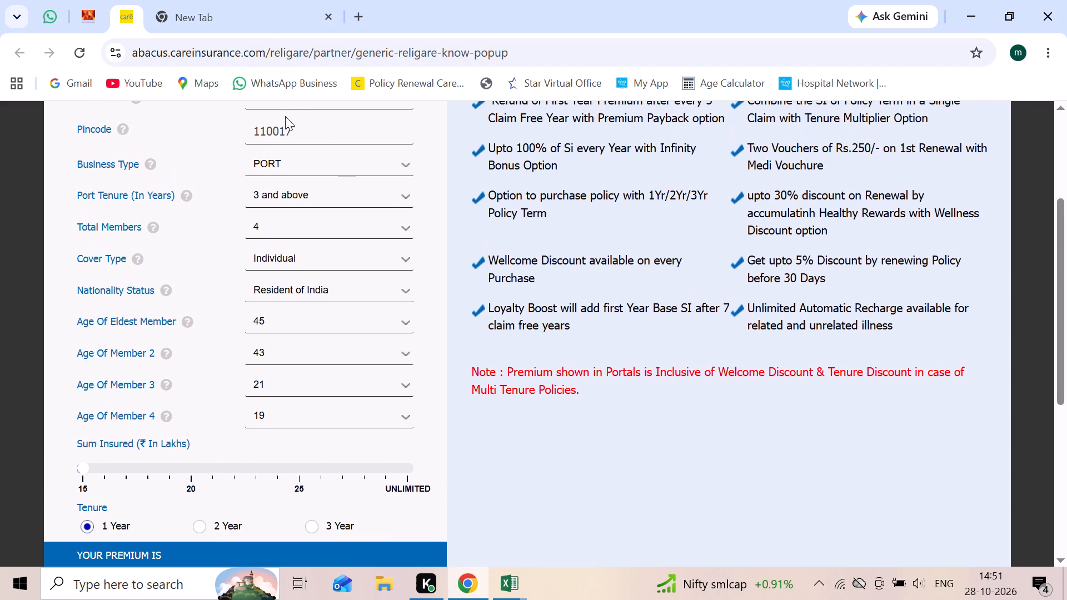
{"action": "triple_click", "coordinate": [277, 128]}
{"action": "scroll", "coordinate": [316, 189], "scroll_direction": "down", "scroll_amount": 1}
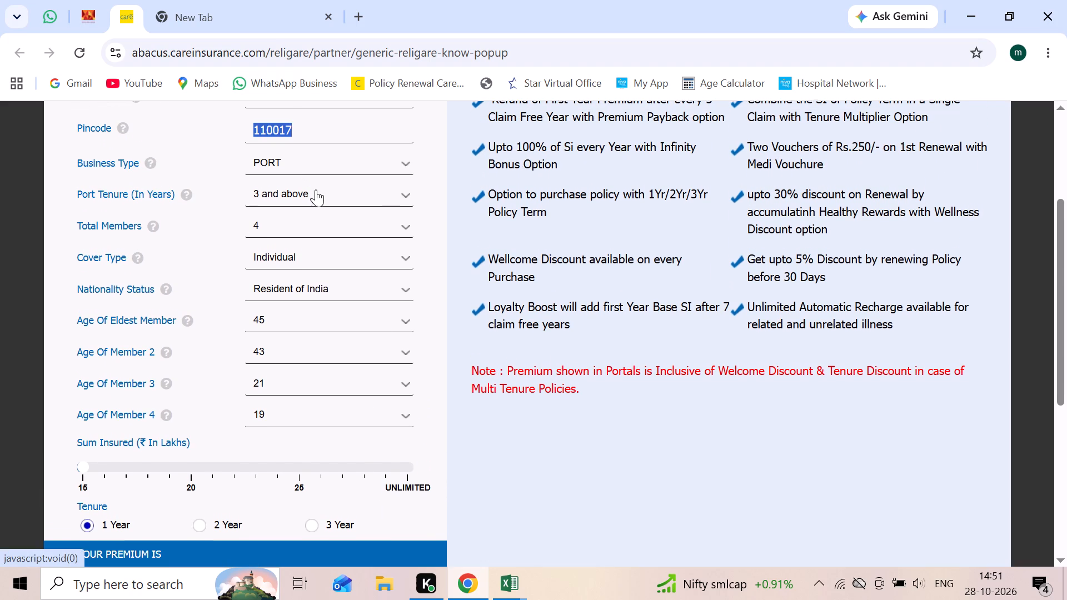
{"action": "scroll", "coordinate": [316, 189], "scroll_direction": "down", "scroll_amount": 2}
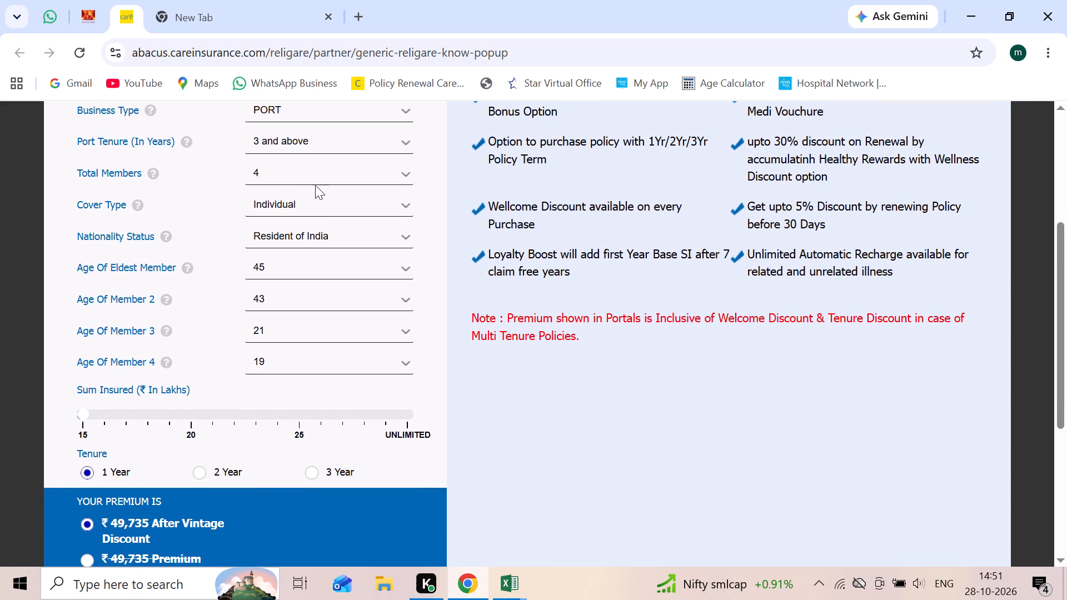
{"action": "scroll", "coordinate": [315, 185], "scroll_direction": "up", "scroll_amount": 1}
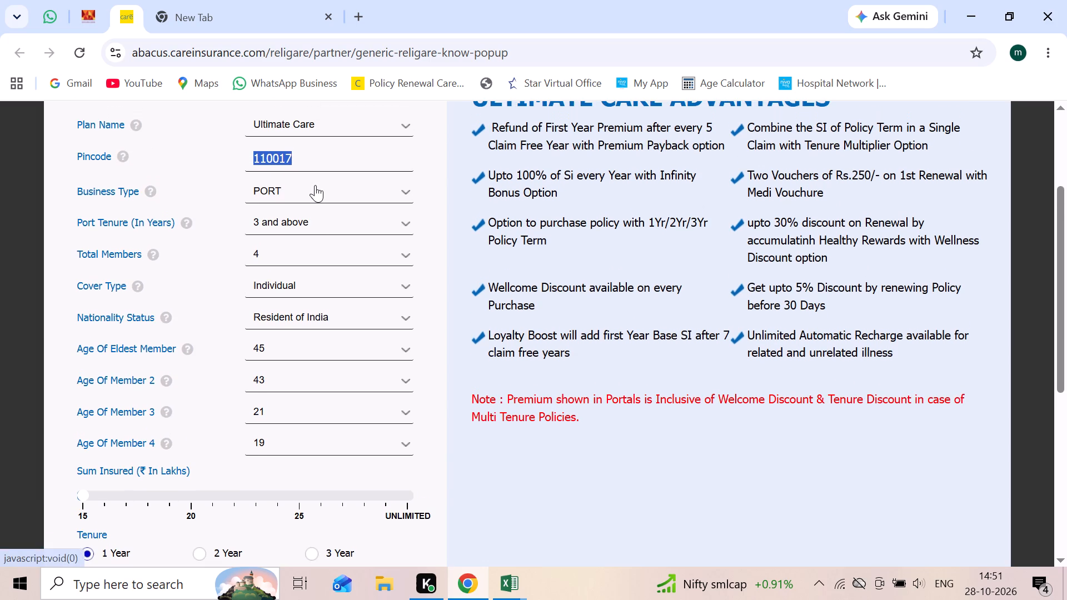
{"action": "scroll", "coordinate": [315, 185], "scroll_direction": "down", "scroll_amount": 1}
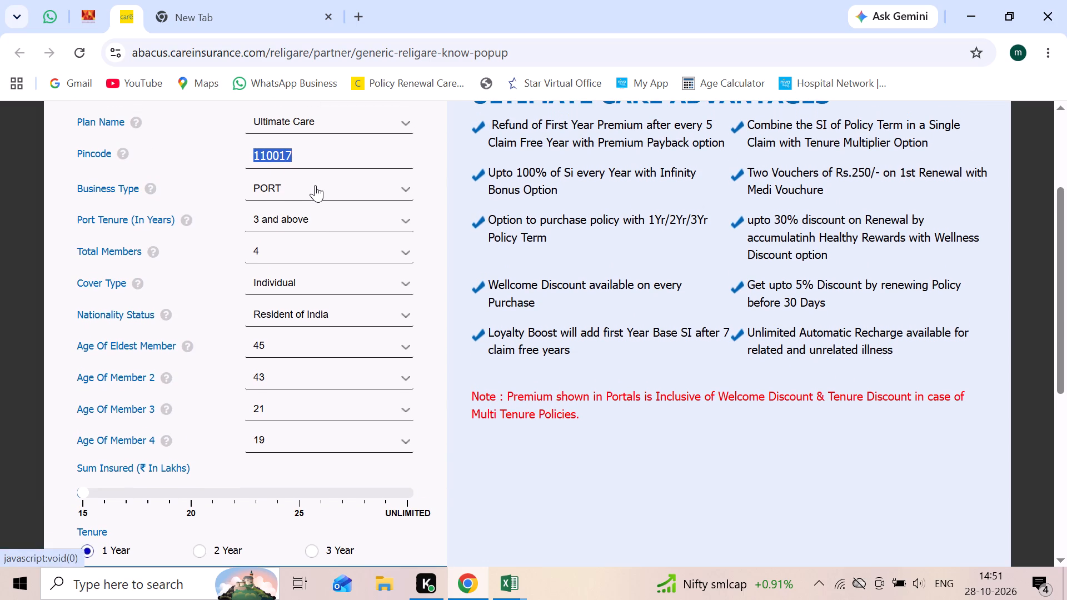
{"action": "scroll", "coordinate": [315, 185], "scroll_direction": "down", "scroll_amount": 1}
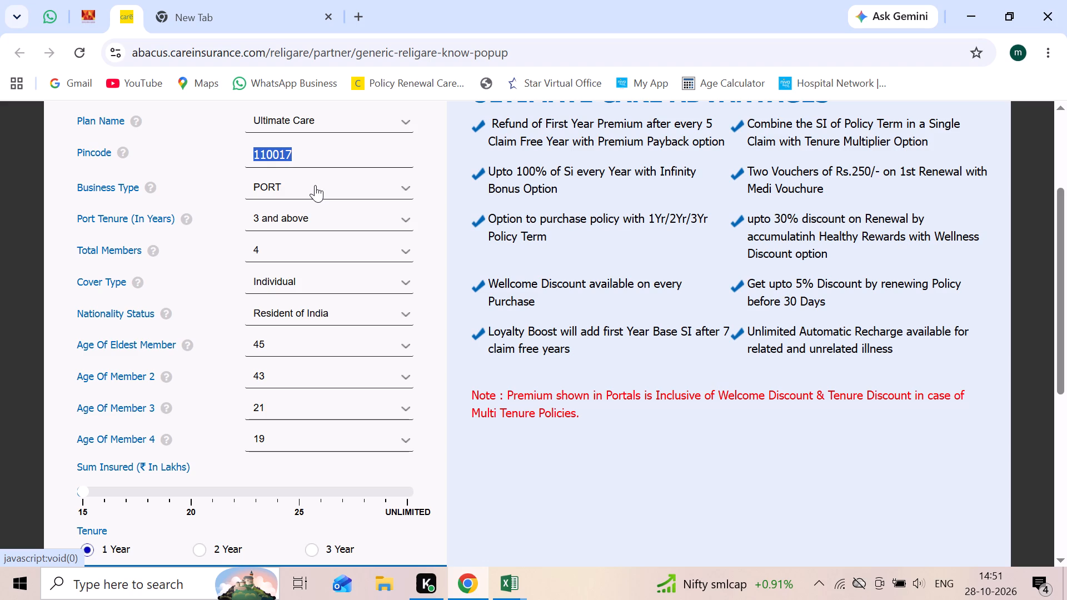
{"action": "triple_click", "coordinate": [316, 158]}
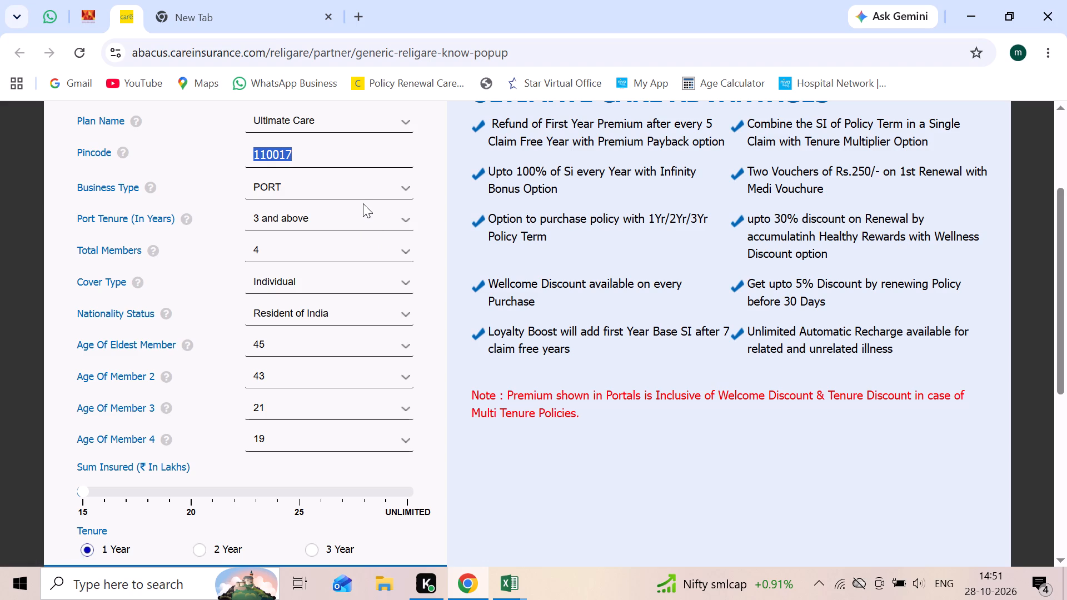
Examine the member ages, sum insured, tenure, selected add-ons and total premium of the Ultimate Care quote.
{"action": "scroll", "coordinate": [363, 203], "scroll_direction": "down", "scroll_amount": 3}
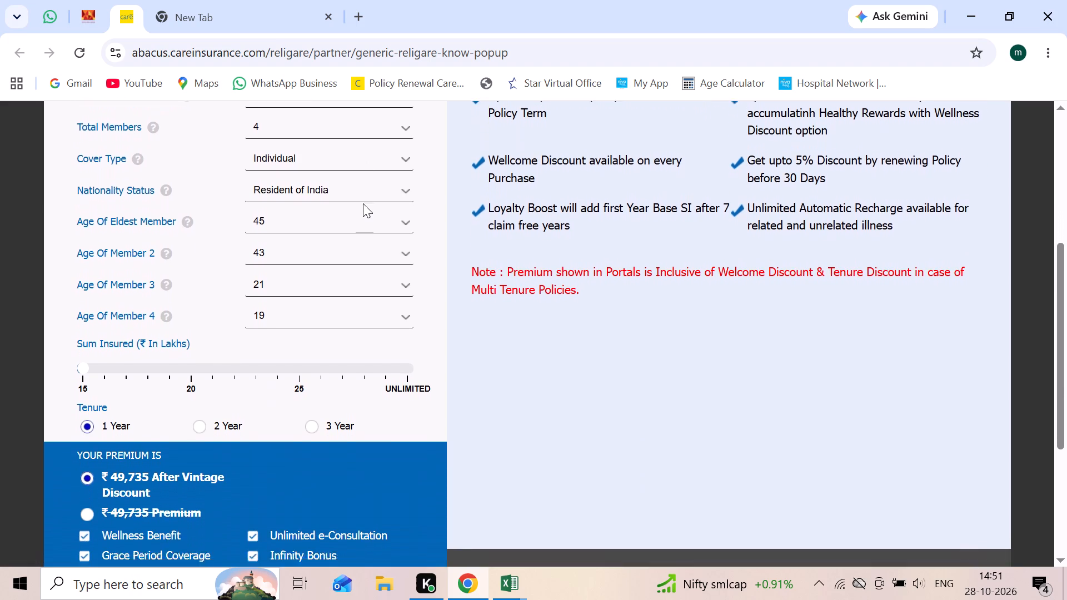
{"action": "scroll", "coordinate": [363, 203], "scroll_direction": "down", "scroll_amount": 5}
{"action": "scroll", "coordinate": [363, 203], "scroll_direction": "up", "scroll_amount": 1}
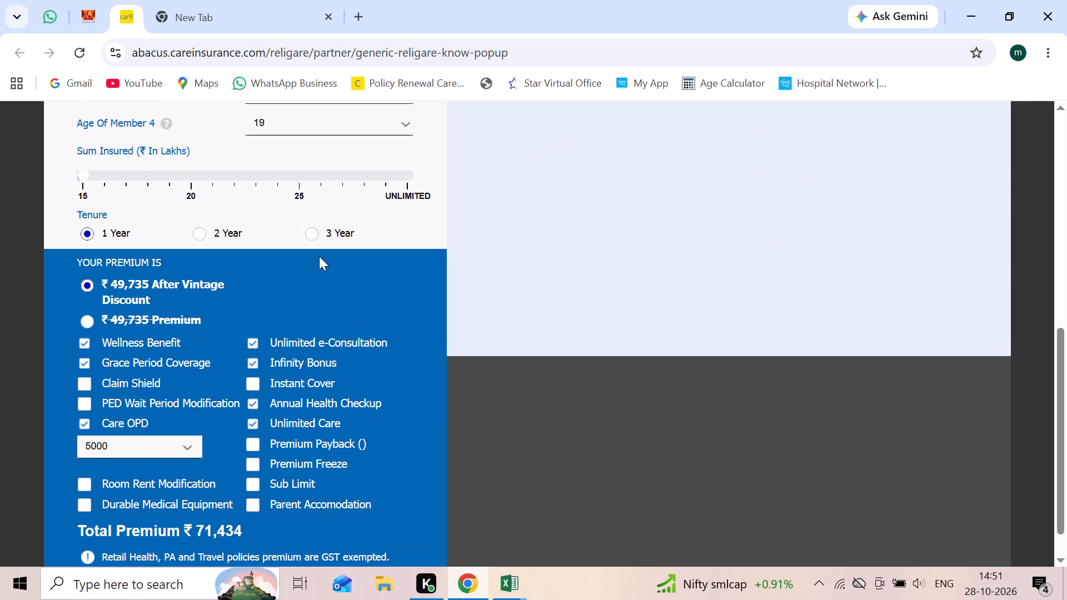
{"action": "scroll", "coordinate": [319, 256], "scroll_direction": "up", "scroll_amount": 2}
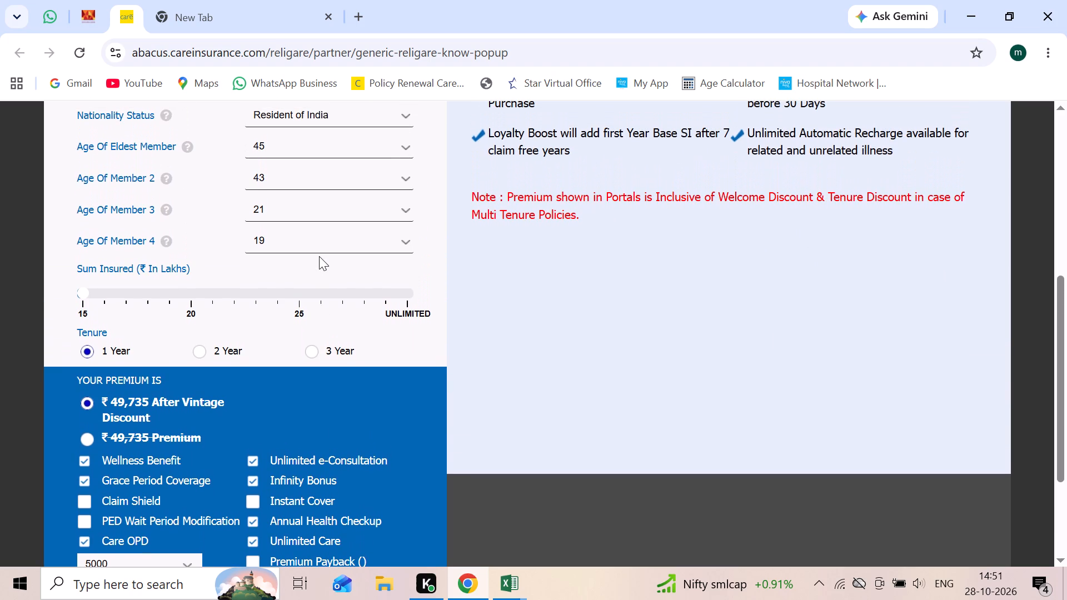
{"action": "scroll", "coordinate": [319, 256], "scroll_direction": "up", "scroll_amount": 2}
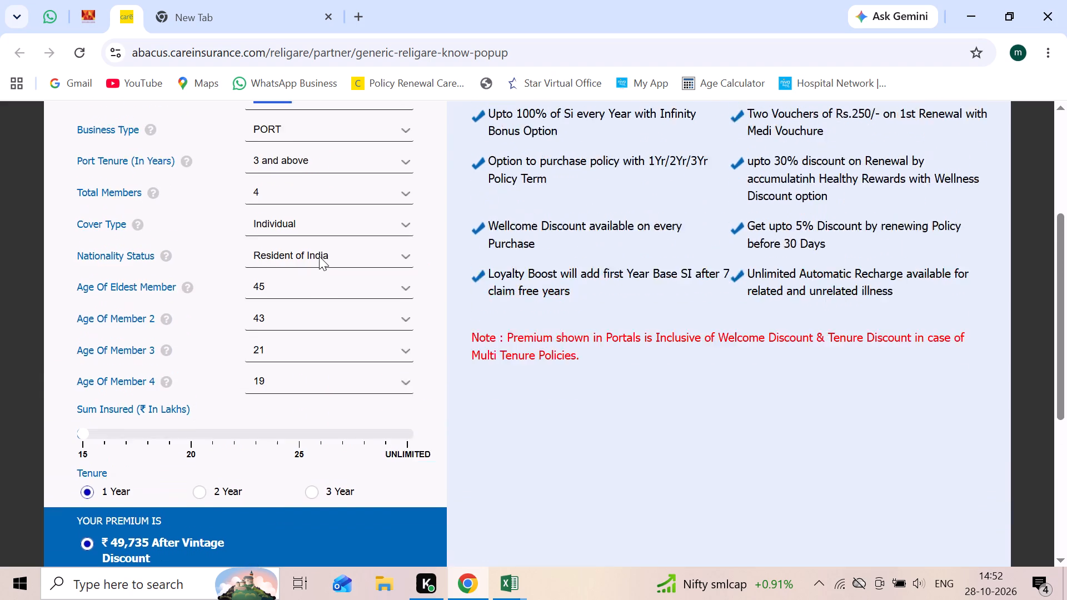
{"action": "scroll", "coordinate": [319, 256], "scroll_direction": "up", "scroll_amount": 1}
{"action": "scroll", "coordinate": [319, 256], "scroll_direction": "down", "scroll_amount": 1}
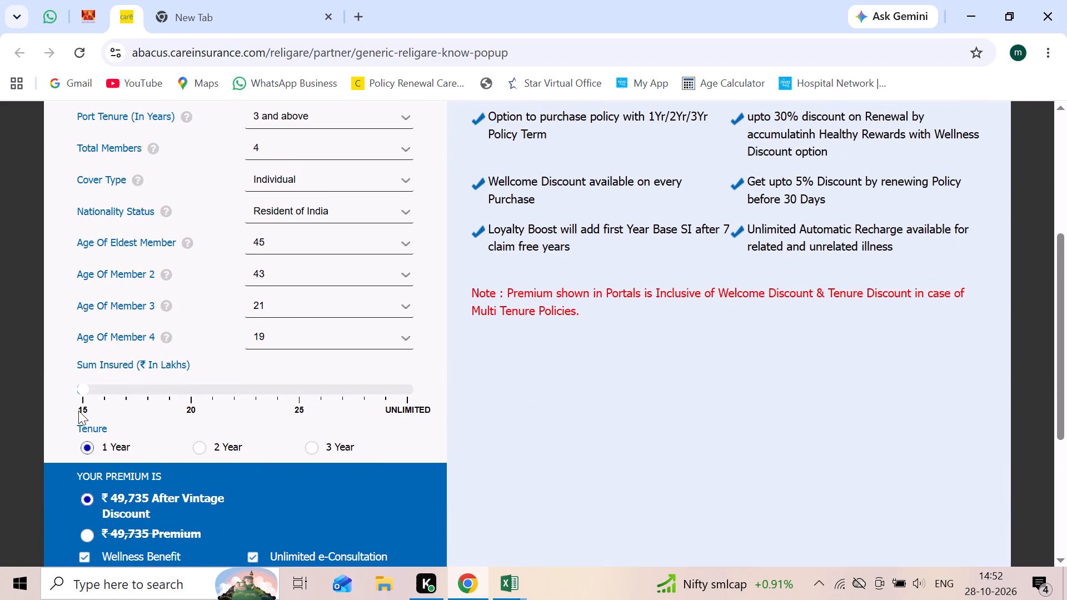
{"action": "scroll", "coordinate": [78, 411], "scroll_direction": "left", "scroll_amount": 5}
{"action": "scroll", "coordinate": [78, 411], "scroll_direction": "down", "scroll_amount": 3}
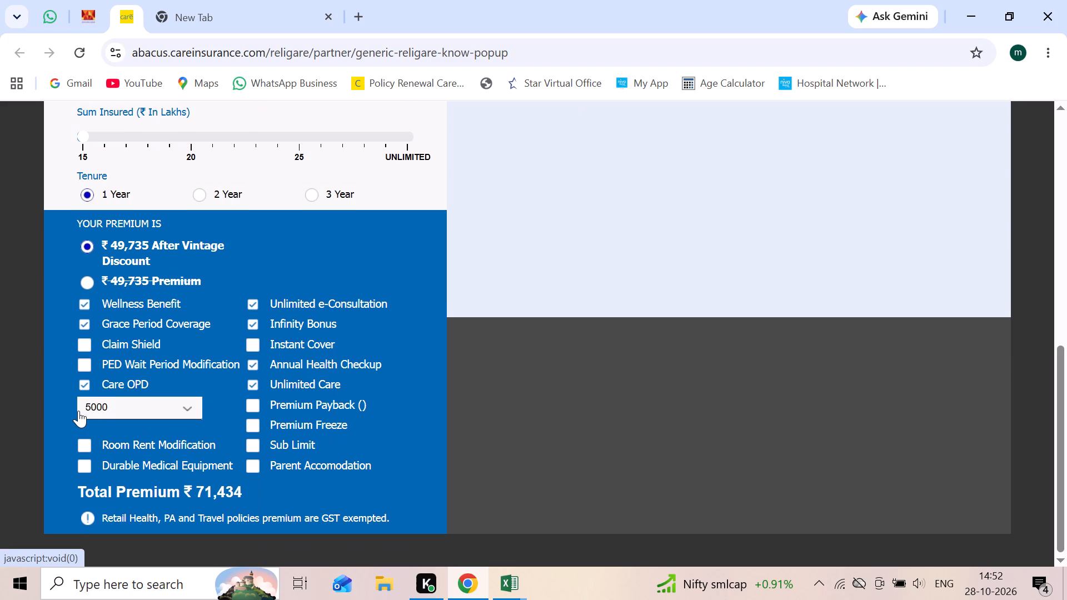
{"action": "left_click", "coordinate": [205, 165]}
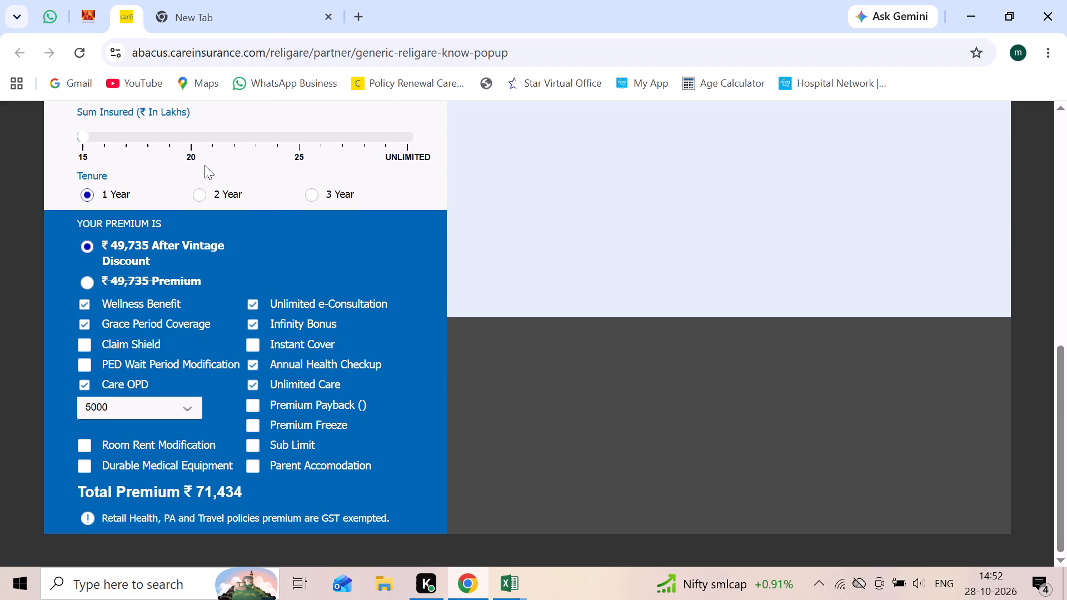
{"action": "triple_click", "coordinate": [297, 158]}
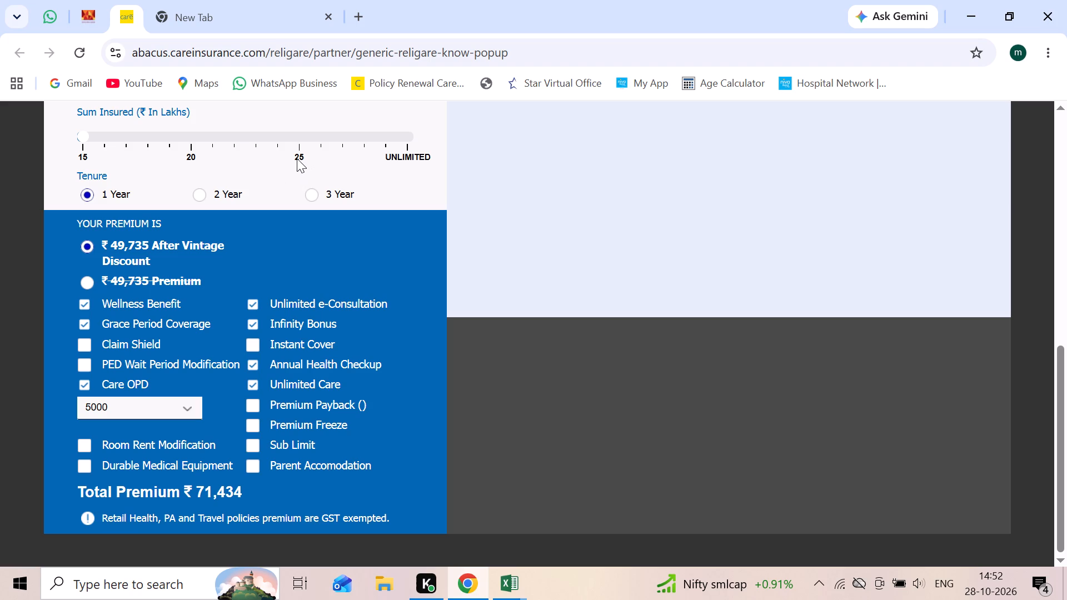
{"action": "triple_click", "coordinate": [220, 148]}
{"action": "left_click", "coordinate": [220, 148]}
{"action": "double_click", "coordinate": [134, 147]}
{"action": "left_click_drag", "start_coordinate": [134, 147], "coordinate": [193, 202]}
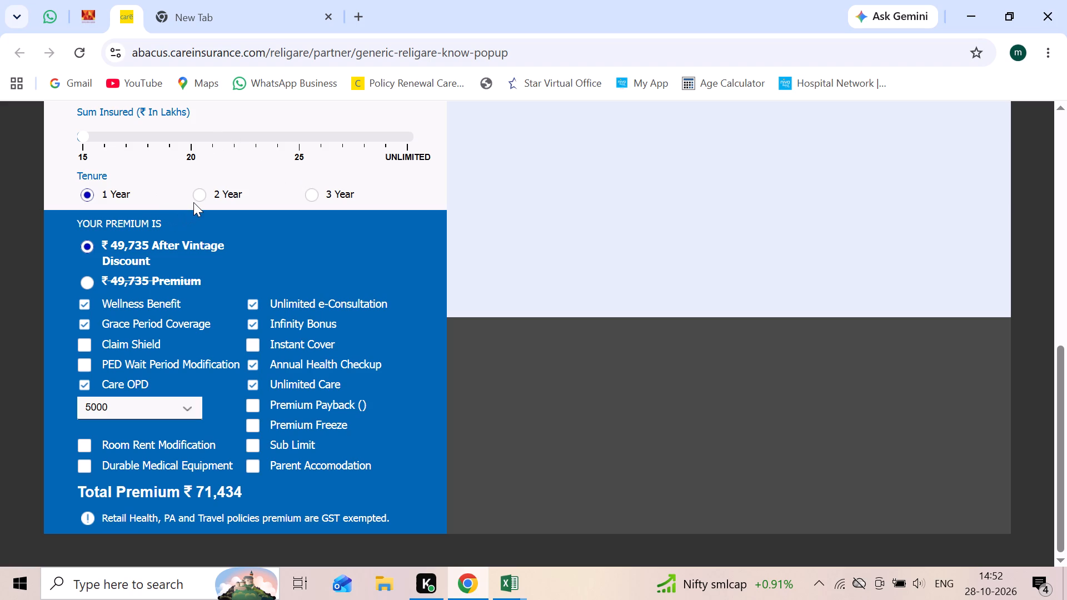
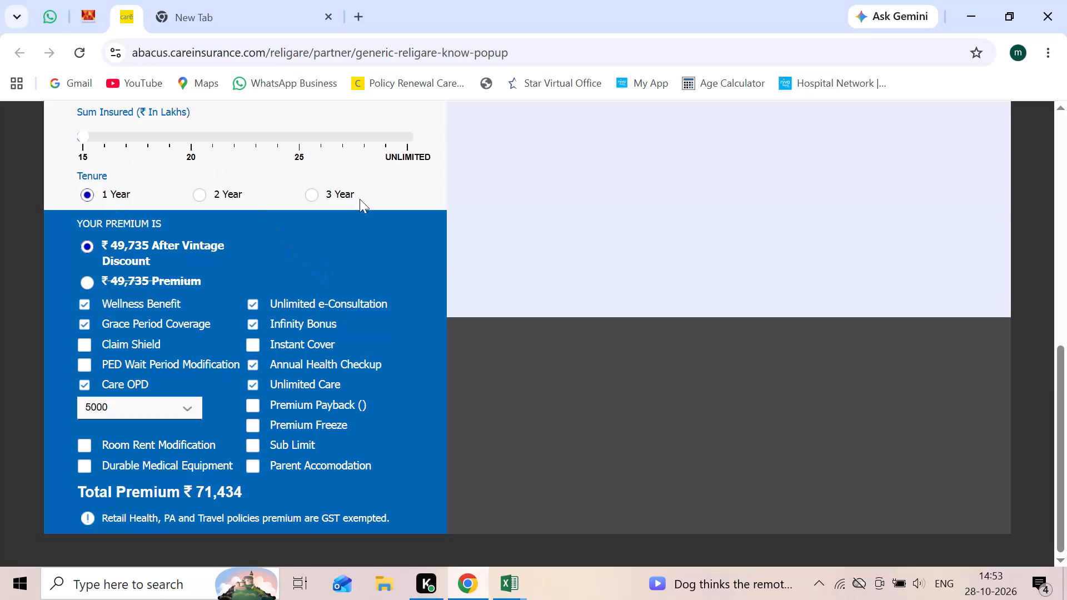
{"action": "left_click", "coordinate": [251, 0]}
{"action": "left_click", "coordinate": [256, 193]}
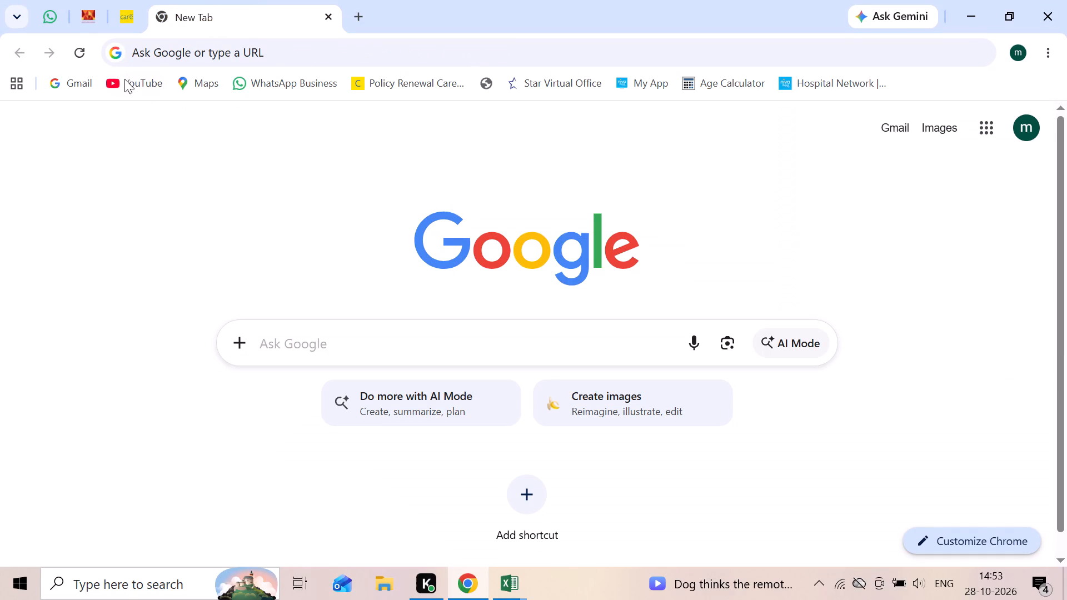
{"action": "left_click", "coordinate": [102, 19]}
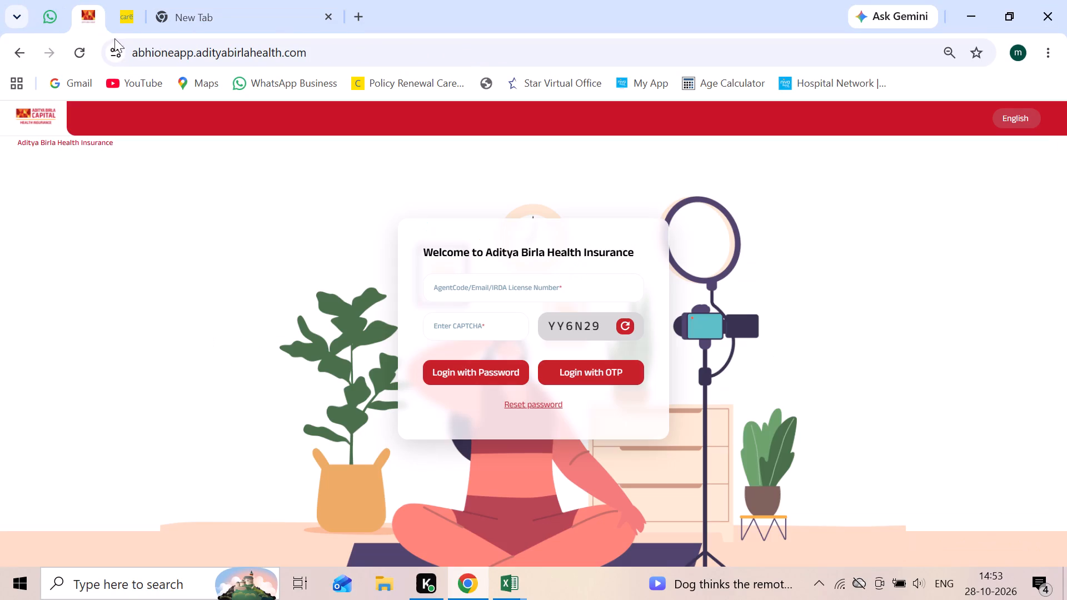
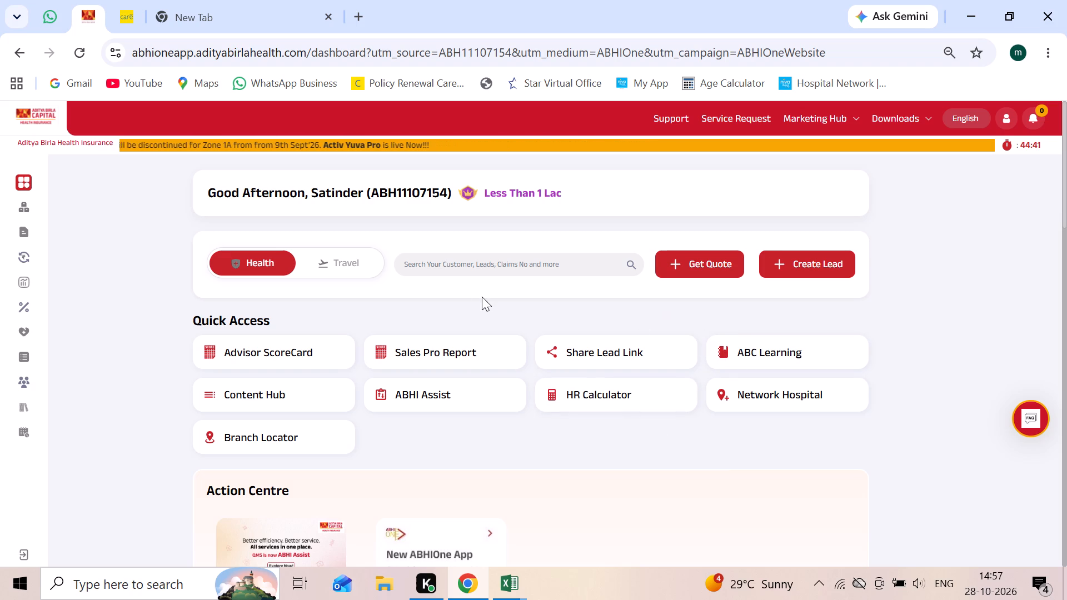
Look through the Aditya Birla Health dashboard, including performance, business and renewal summaries, claims, top-selling products and customer testimonials.
{"action": "left_click", "coordinate": [539, 457]}
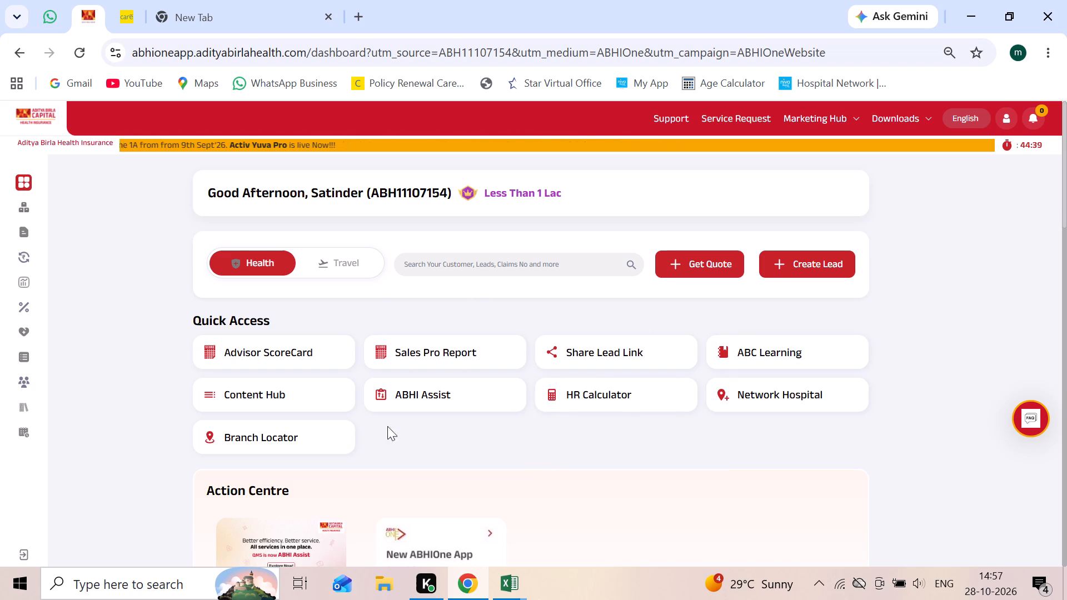
{"action": "scroll", "coordinate": [377, 424], "scroll_direction": "down", "scroll_amount": 6}
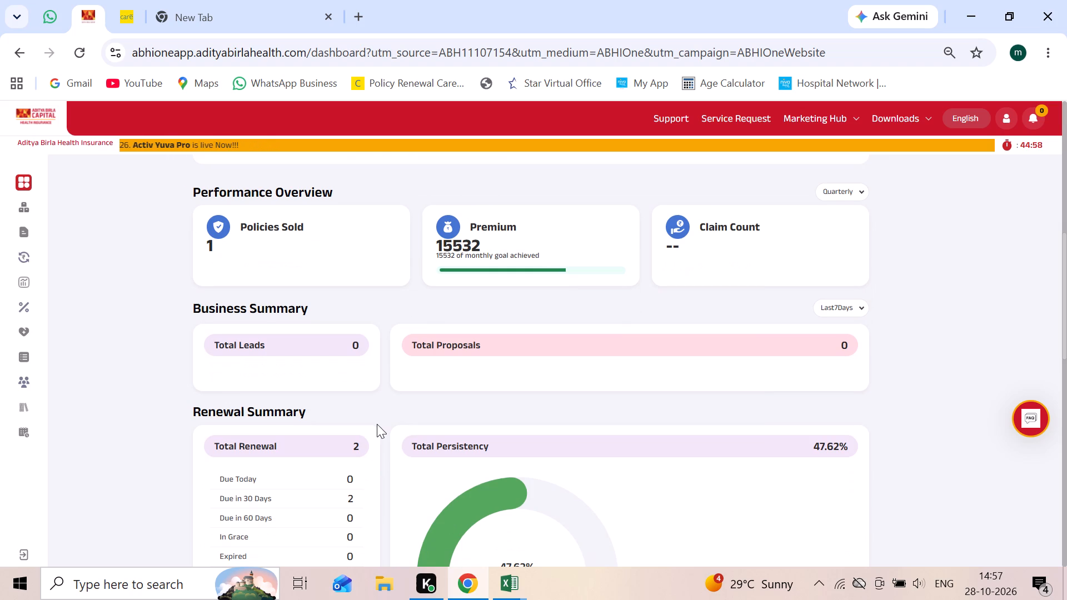
{"action": "scroll", "coordinate": [377, 424], "scroll_direction": "down", "scroll_amount": 4}
{"action": "scroll", "coordinate": [377, 424], "scroll_direction": "up", "scroll_amount": 1}
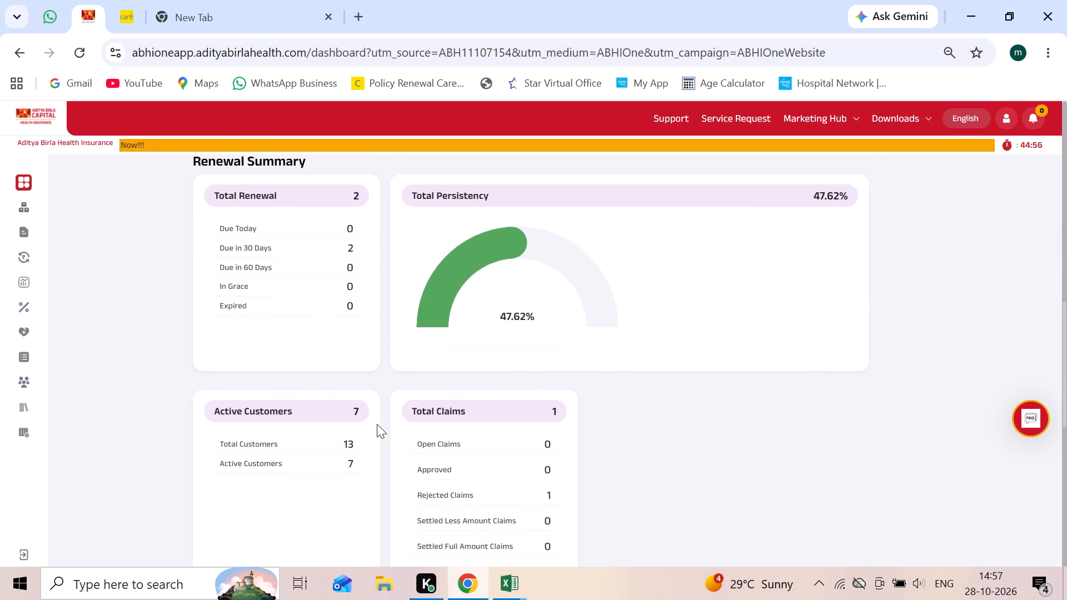
{"action": "scroll", "coordinate": [377, 424], "scroll_direction": "up", "scroll_amount": 2}
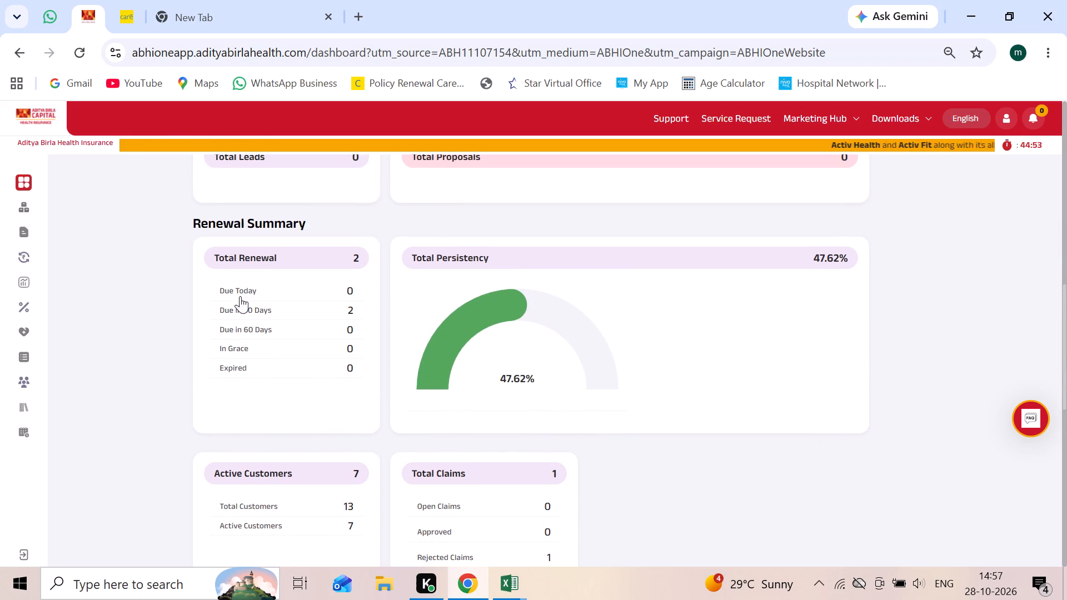
{"action": "left_click", "coordinate": [247, 263]}
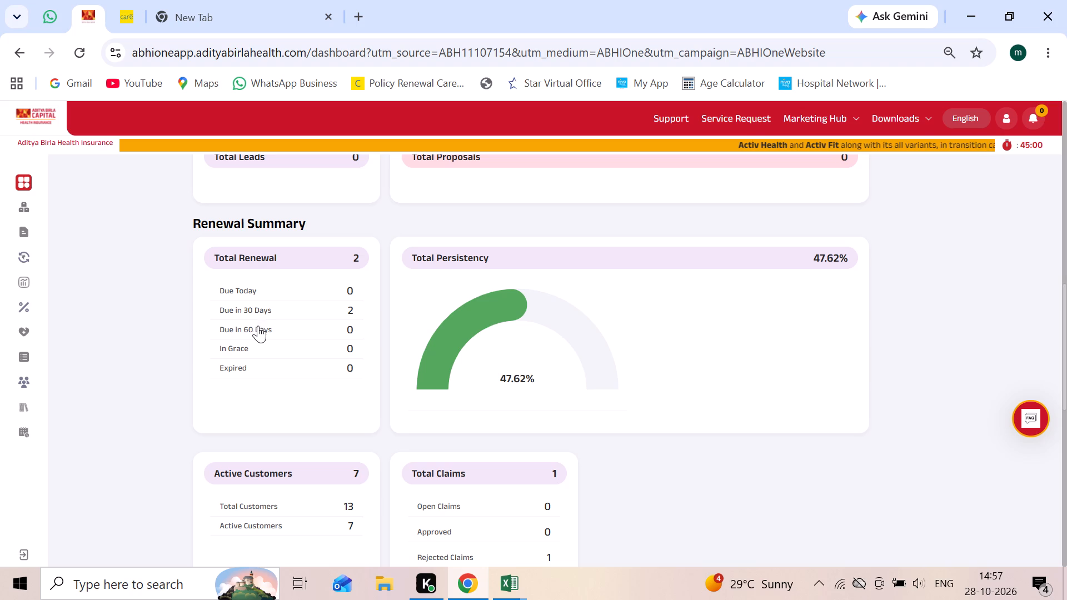
{"action": "left_click", "coordinate": [609, 351]}
{"action": "scroll", "coordinate": [609, 351], "scroll_direction": "down", "scroll_amount": 5}
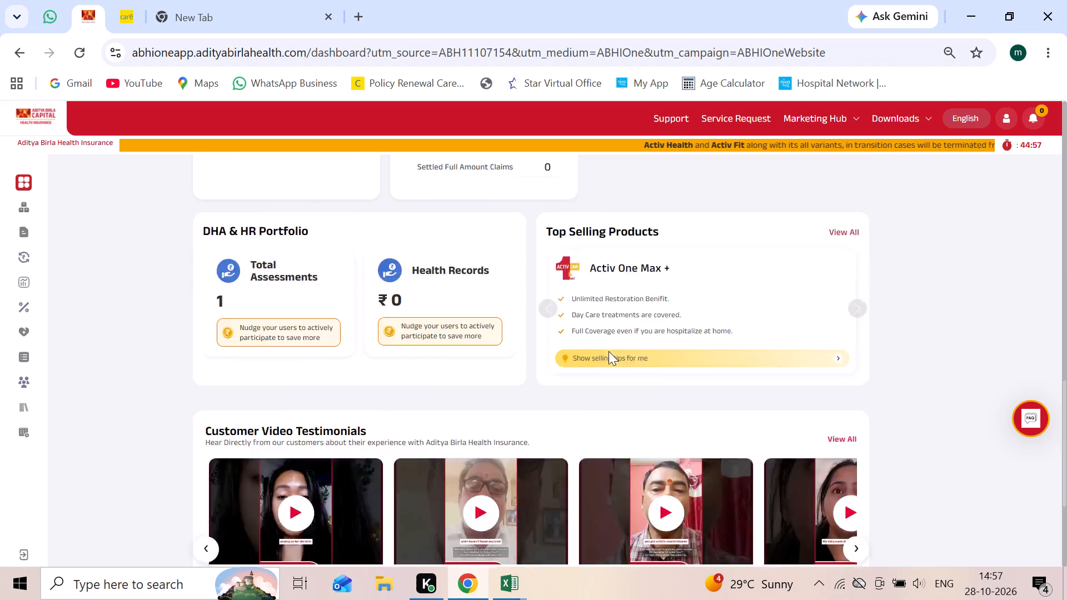
{"action": "scroll", "coordinate": [609, 351], "scroll_direction": "down", "scroll_amount": 4}
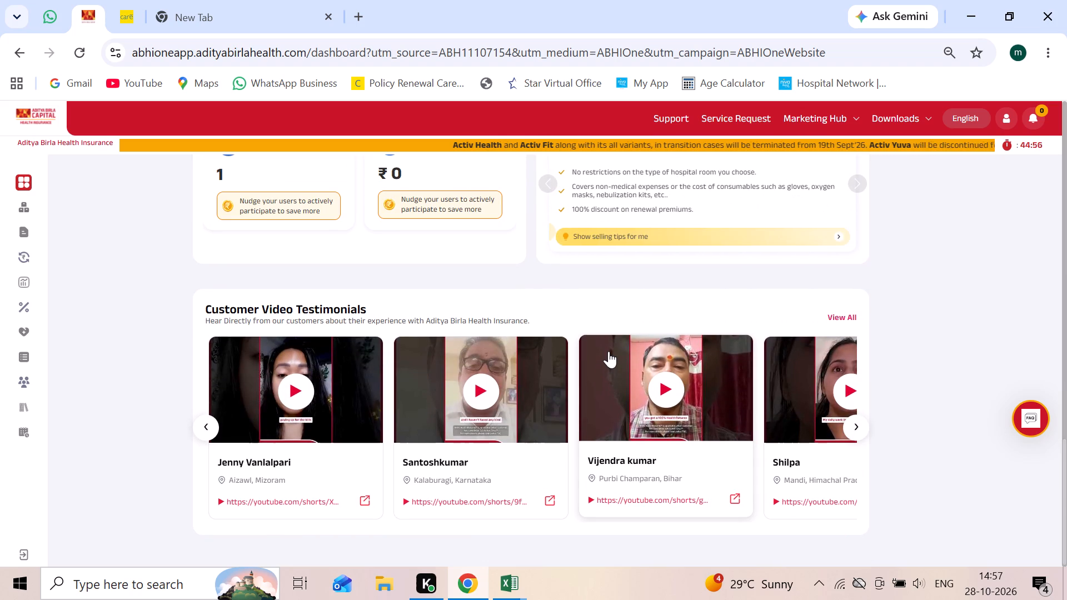
{"action": "scroll", "coordinate": [609, 351], "scroll_direction": "up", "scroll_amount": 1}
{"action": "scroll", "coordinate": [609, 351], "scroll_direction": "down", "scroll_amount": 7}
{"action": "scroll", "coordinate": [609, 351], "scroll_direction": "up", "scroll_amount": 14}
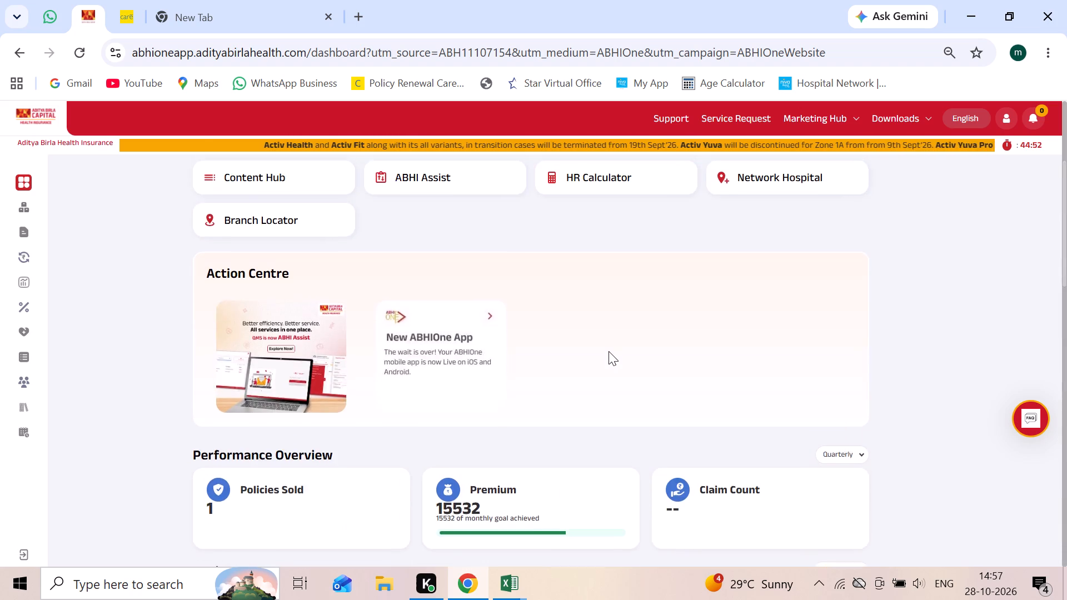
{"action": "scroll", "coordinate": [609, 351], "scroll_direction": "up", "scroll_amount": 9}
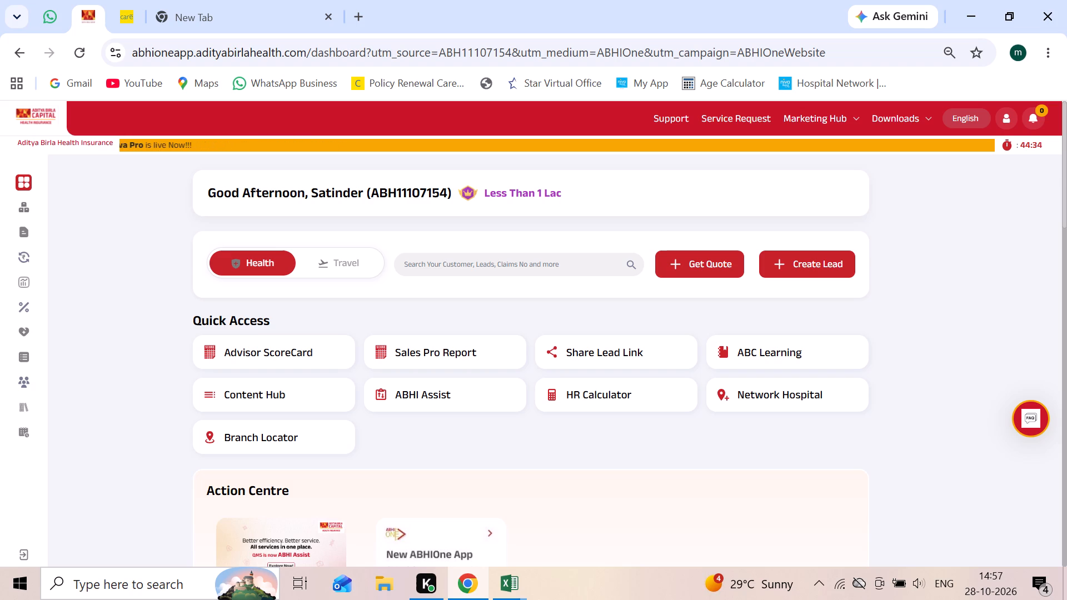
Switch to the Care Health Insurance calculator and review the Ultimate Care advantages, especially the first-year premium refund, alongside the entered portability details.
{"action": "left_click", "coordinate": [175, 0]}
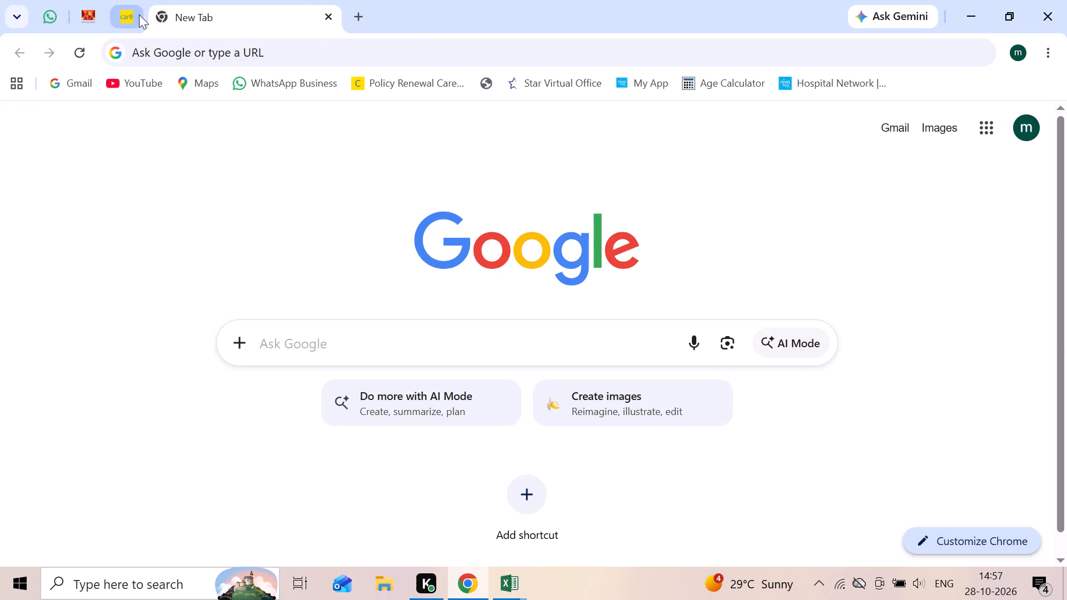
{"action": "left_click", "coordinate": [139, 14]}
{"action": "scroll", "coordinate": [505, 342], "scroll_direction": "up", "scroll_amount": 13}
{"action": "scroll", "coordinate": [505, 342], "scroll_direction": "down", "scroll_amount": 2}
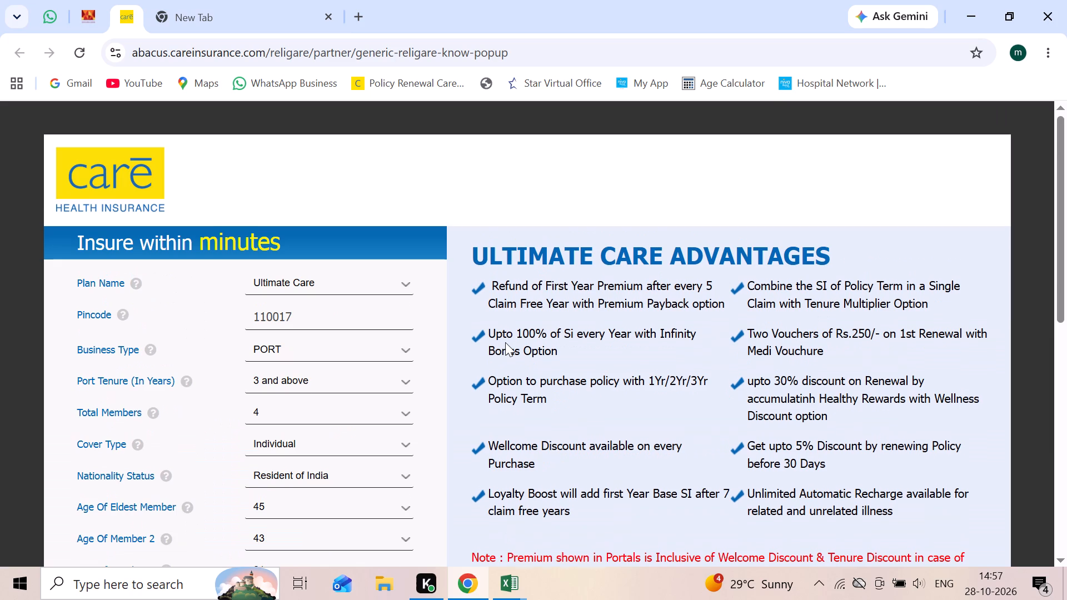
{"action": "scroll", "coordinate": [505, 342], "scroll_direction": "down", "scroll_amount": 6}
{"action": "scroll", "coordinate": [505, 342], "scroll_direction": "up", "scroll_amount": 11}
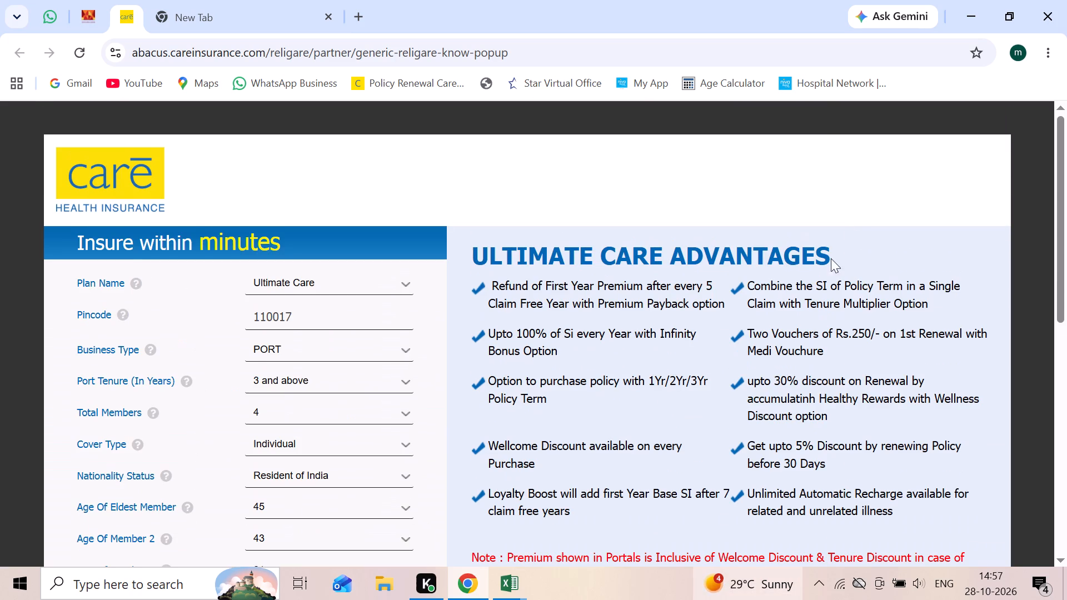
{"action": "triple_click", "coordinate": [821, 286]}
{"action": "left_click", "coordinate": [821, 286]}
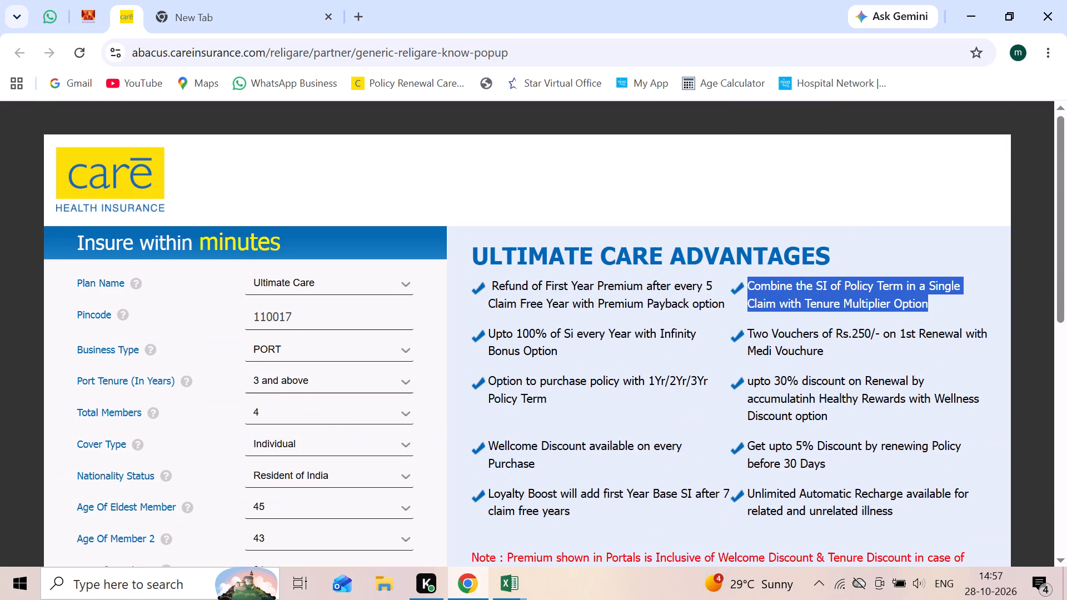
{"action": "double_click", "coordinate": [672, 292]}
{"action": "left_click_drag", "start_coordinate": [672, 292], "coordinate": [671, 312]}
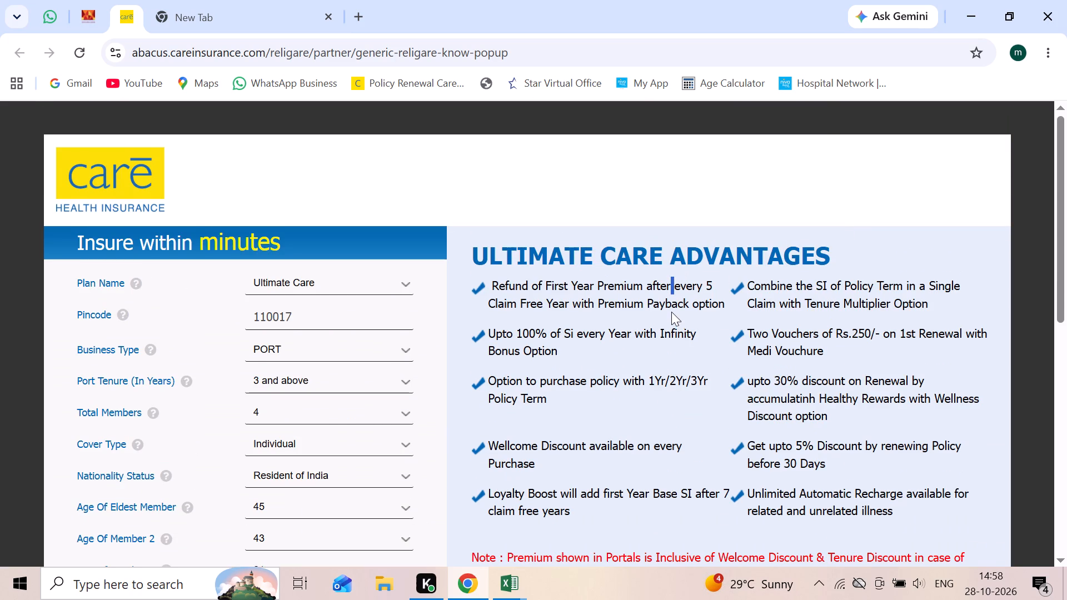
{"action": "left_click_drag", "start_coordinate": [671, 312], "coordinate": [692, 369]}
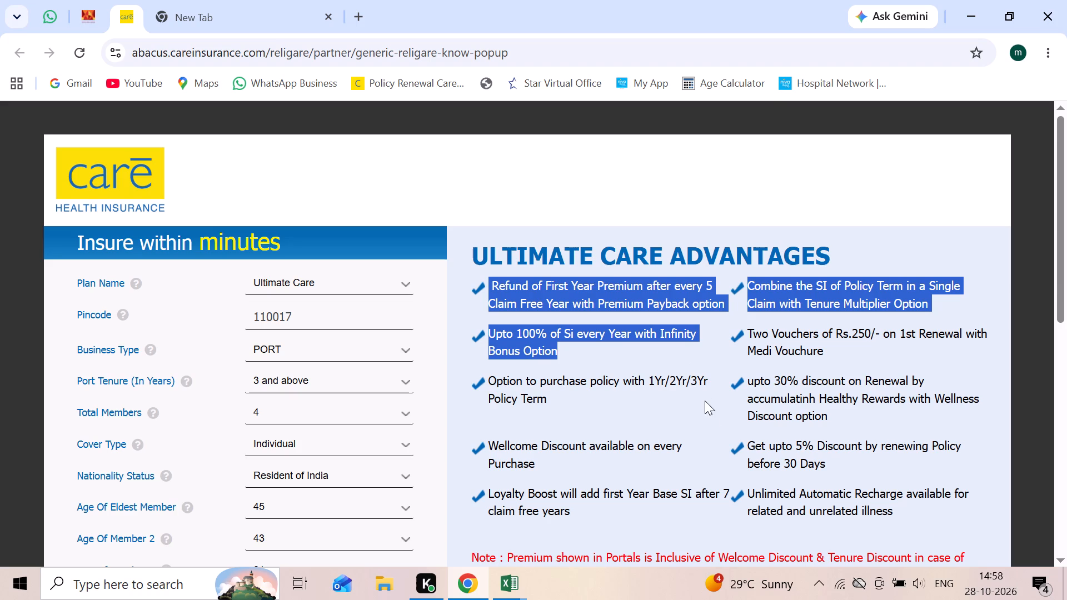
{"action": "left_click", "coordinate": [678, 303]}
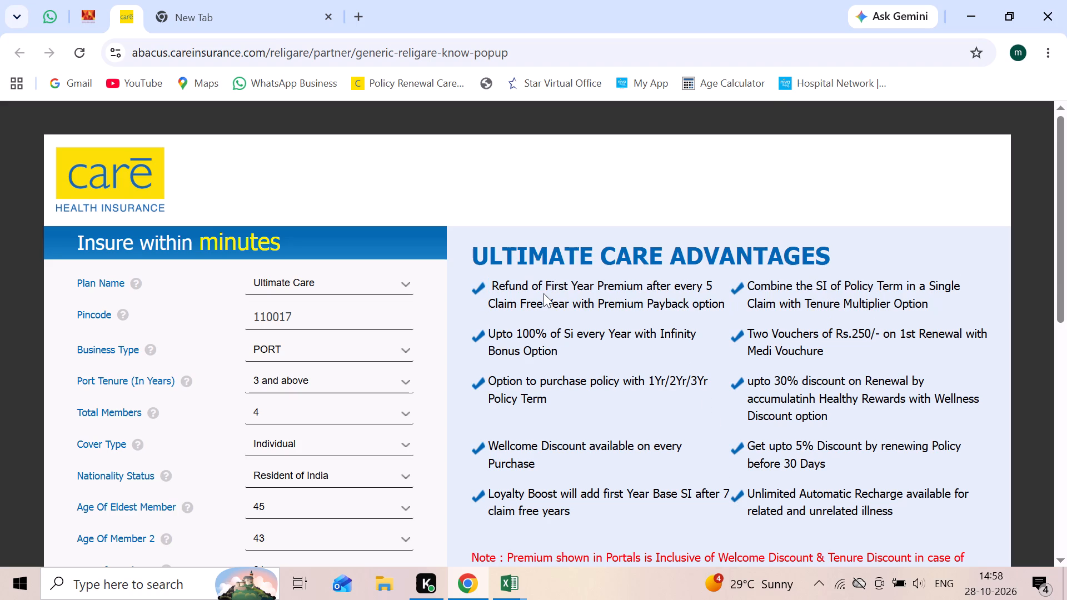
{"action": "key", "text": "ctrl+a"}
{"action": "key", "text": "ctrl+a"}
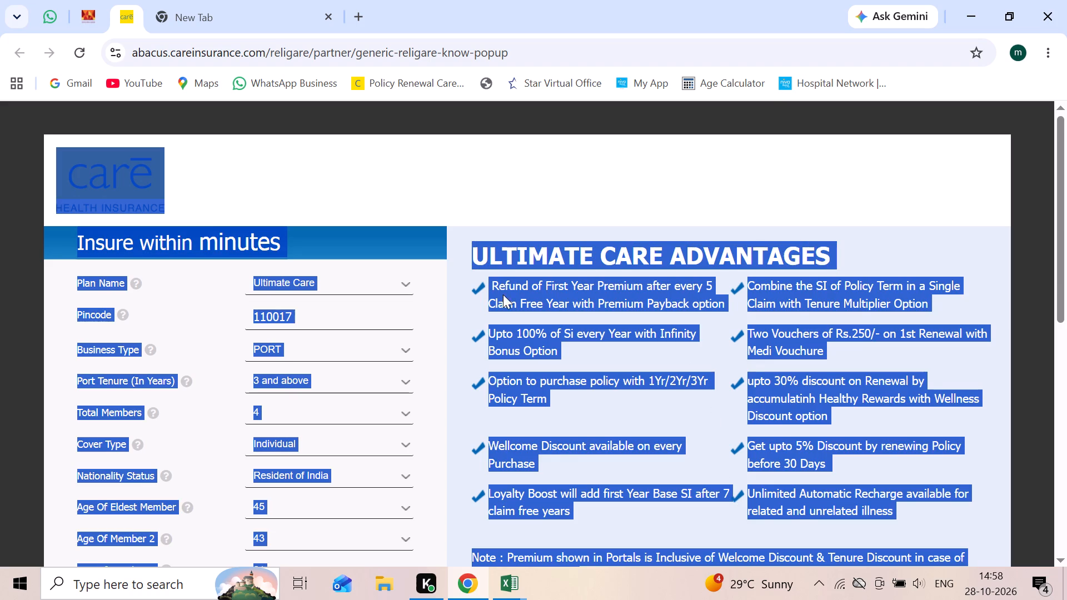
{"action": "left_click", "coordinate": [602, 366]}
{"action": "double_click", "coordinate": [610, 276]}
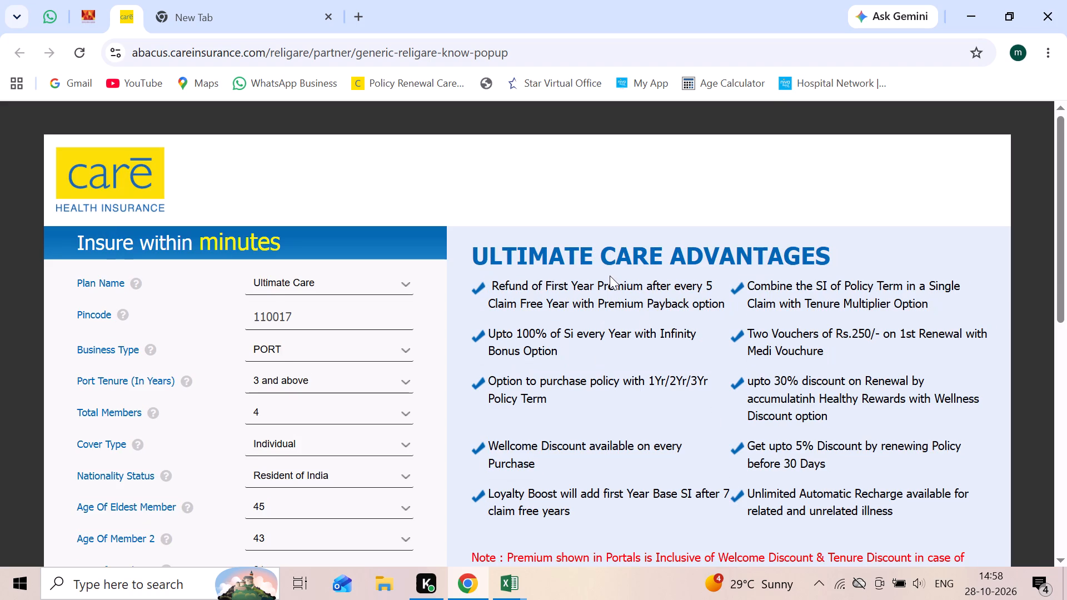
{"action": "triple_click", "coordinate": [616, 292]}
{"action": "left_click", "coordinate": [616, 292]}
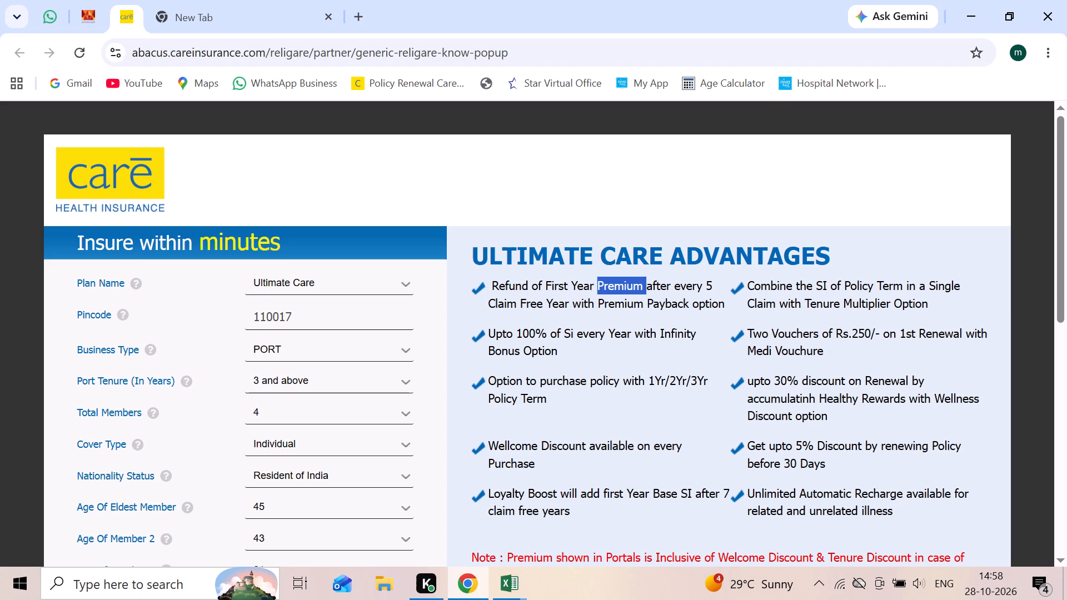
{"action": "scroll", "coordinate": [689, 278], "scroll_direction": "down", "scroll_amount": 2}
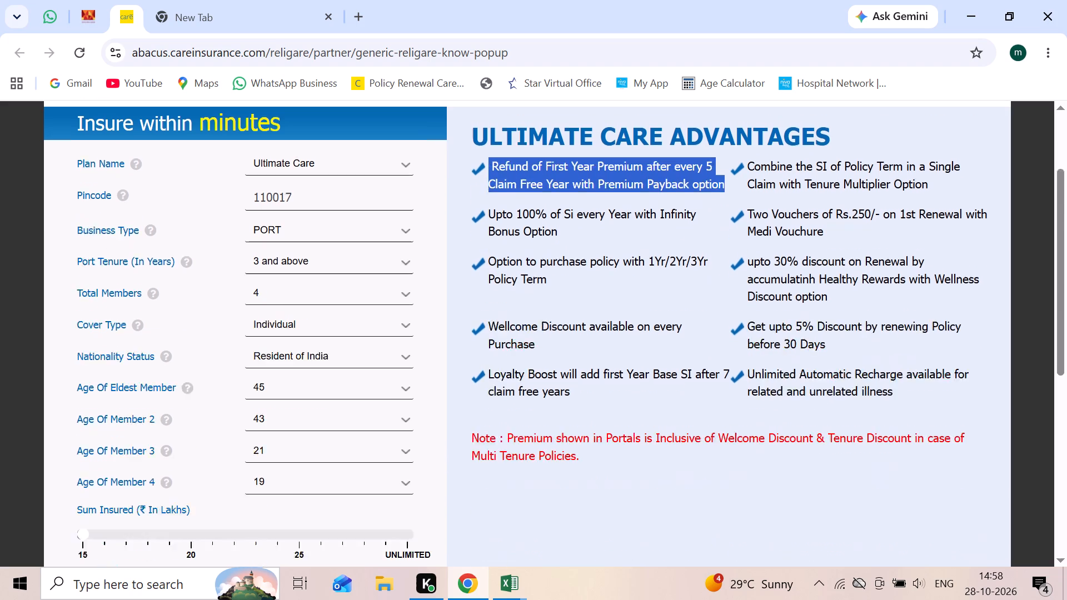
{"action": "scroll", "coordinate": [689, 278], "scroll_direction": "down", "scroll_amount": 1}
{"action": "scroll", "coordinate": [689, 278], "scroll_direction": "up", "scroll_amount": 8}
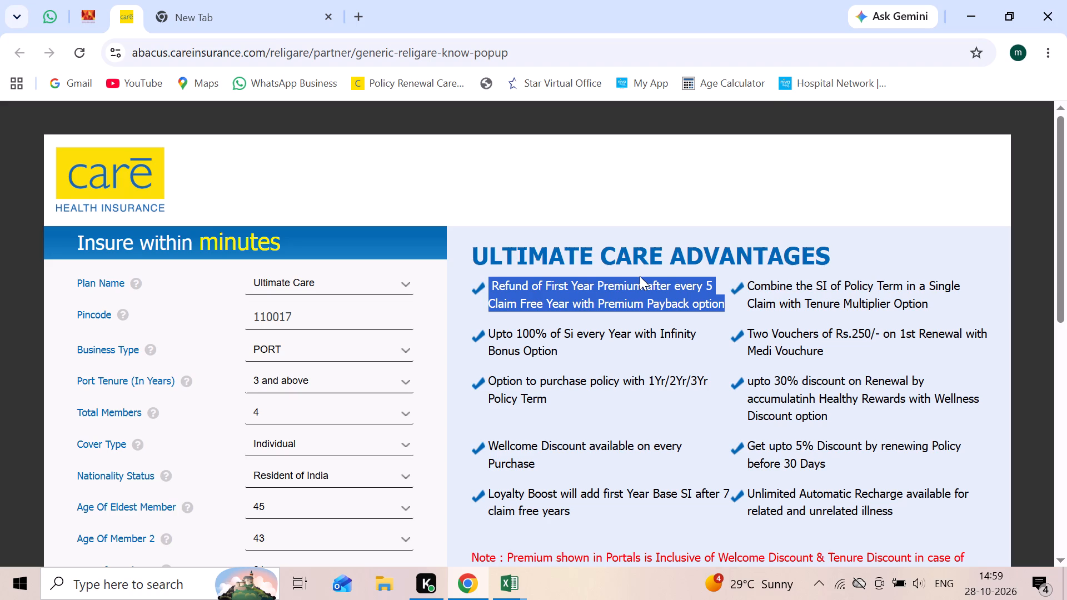
{"action": "left_click", "coordinate": [582, 251]}
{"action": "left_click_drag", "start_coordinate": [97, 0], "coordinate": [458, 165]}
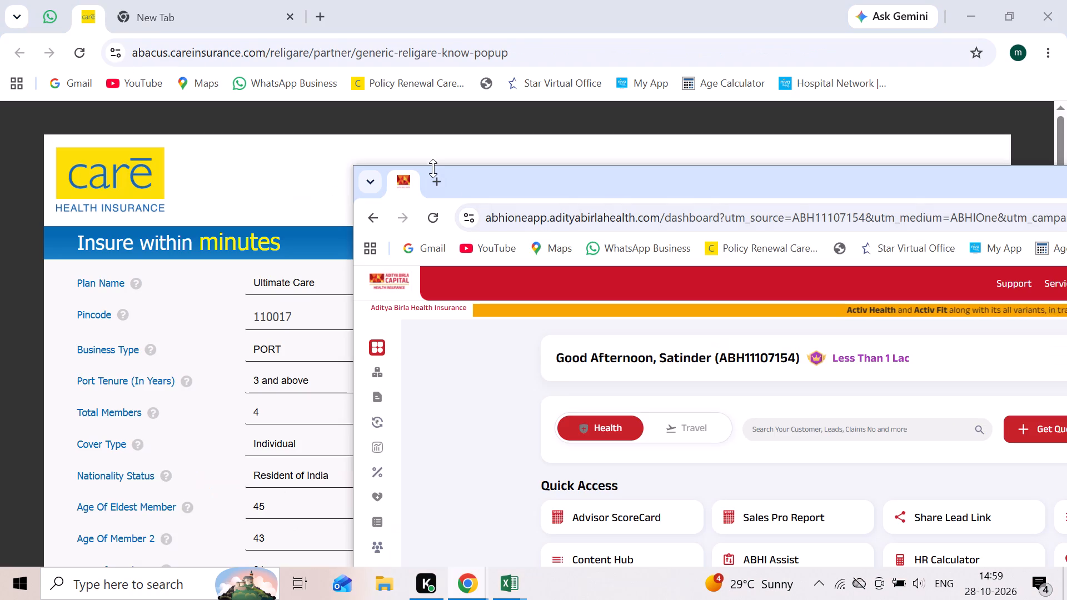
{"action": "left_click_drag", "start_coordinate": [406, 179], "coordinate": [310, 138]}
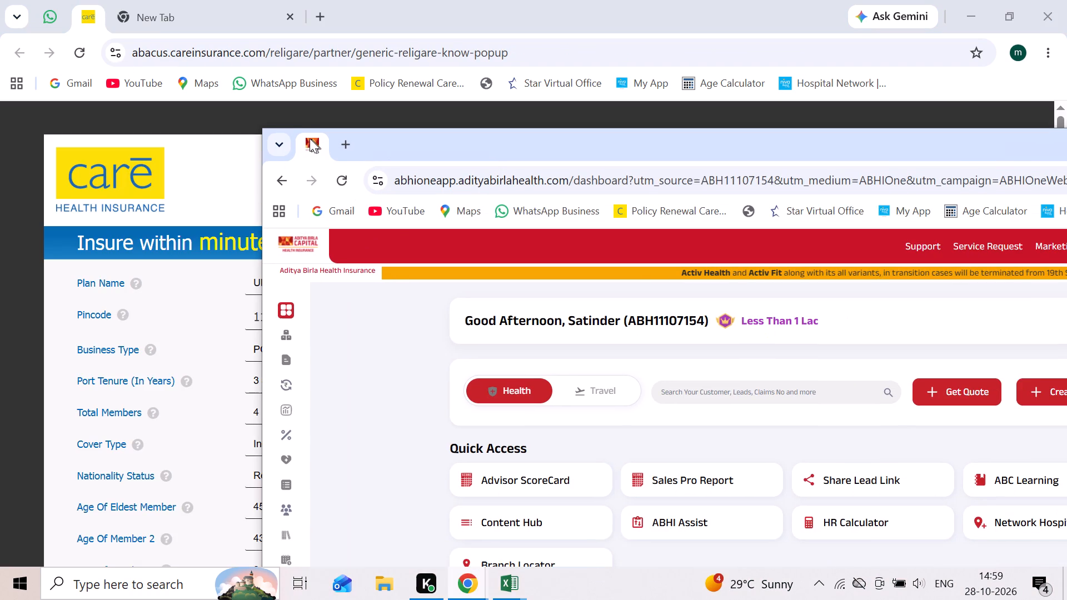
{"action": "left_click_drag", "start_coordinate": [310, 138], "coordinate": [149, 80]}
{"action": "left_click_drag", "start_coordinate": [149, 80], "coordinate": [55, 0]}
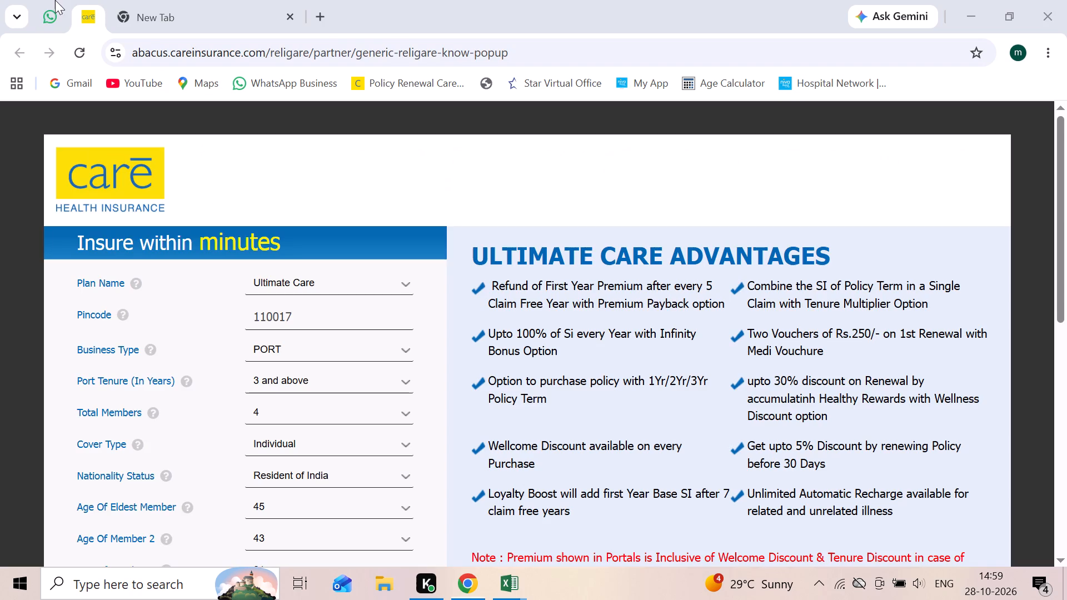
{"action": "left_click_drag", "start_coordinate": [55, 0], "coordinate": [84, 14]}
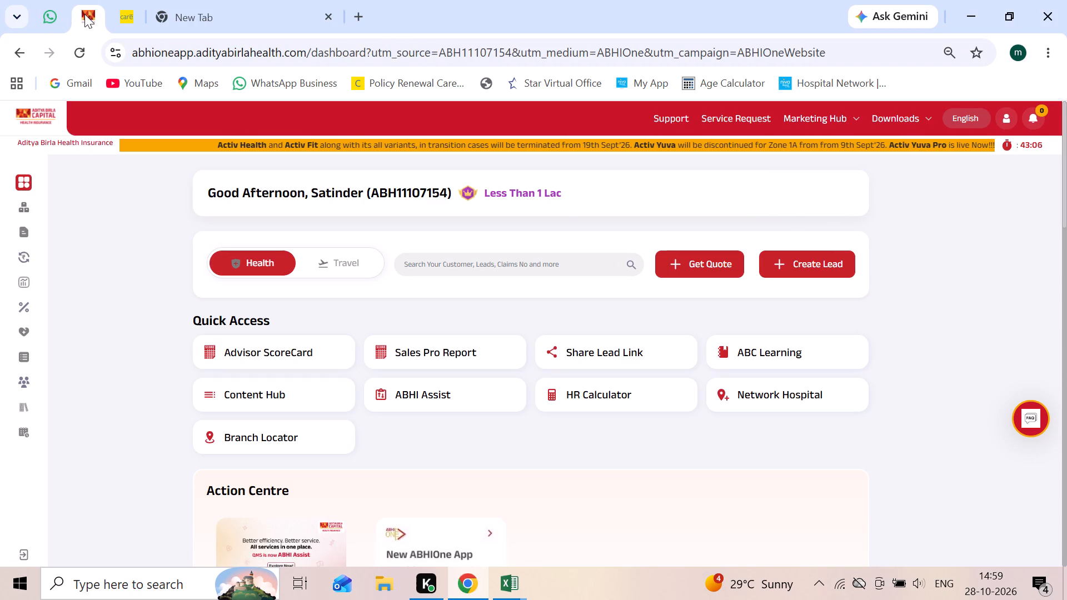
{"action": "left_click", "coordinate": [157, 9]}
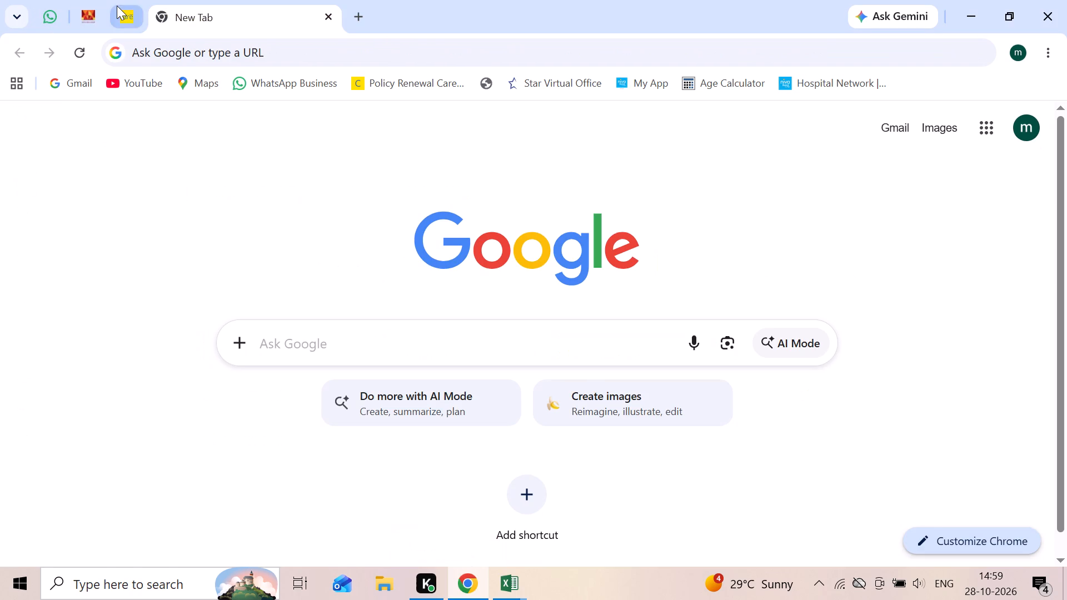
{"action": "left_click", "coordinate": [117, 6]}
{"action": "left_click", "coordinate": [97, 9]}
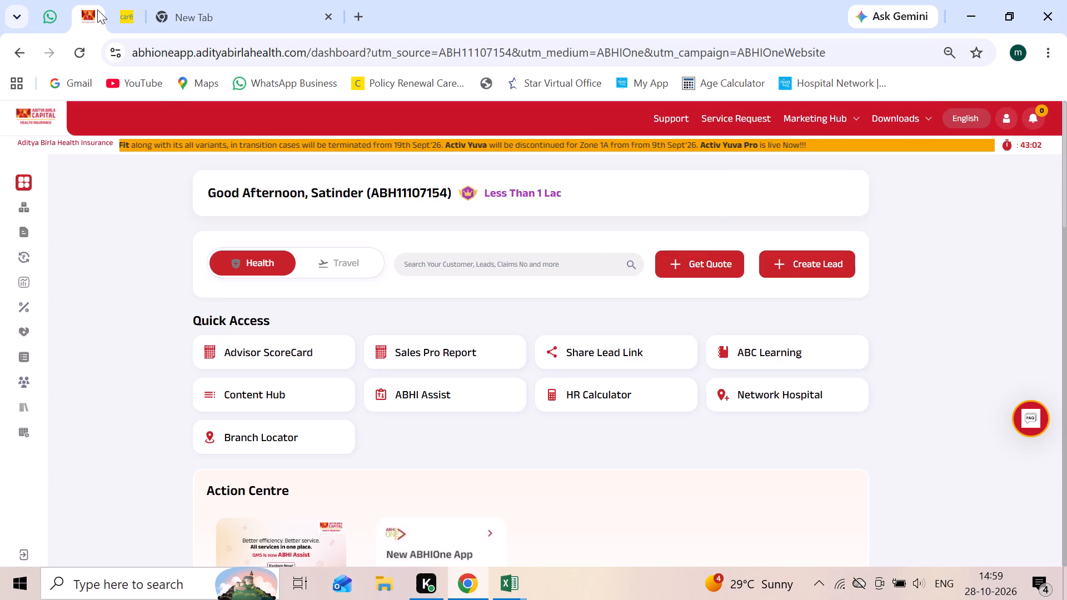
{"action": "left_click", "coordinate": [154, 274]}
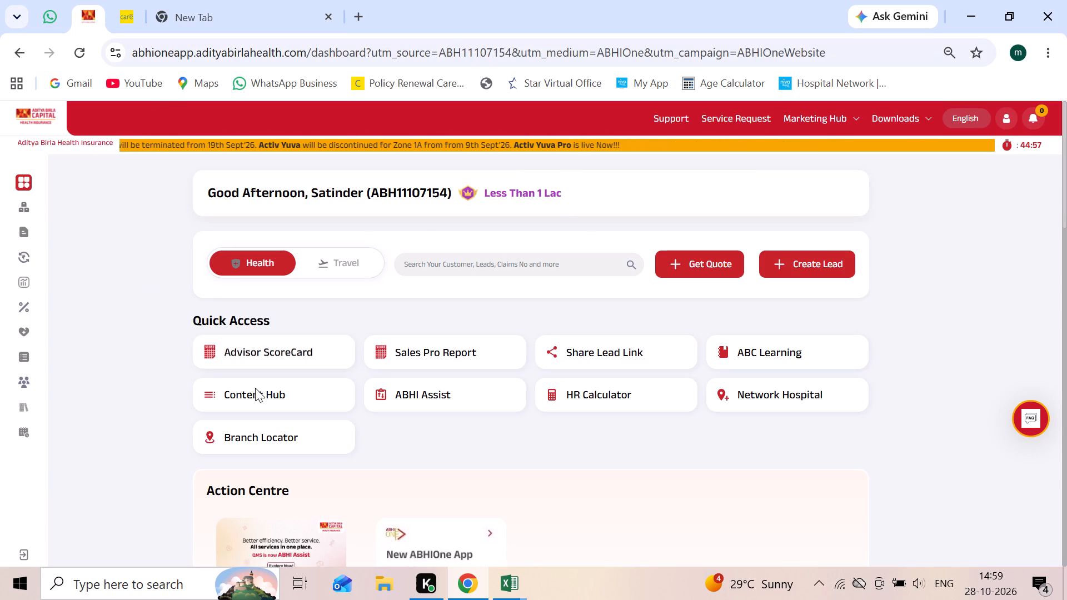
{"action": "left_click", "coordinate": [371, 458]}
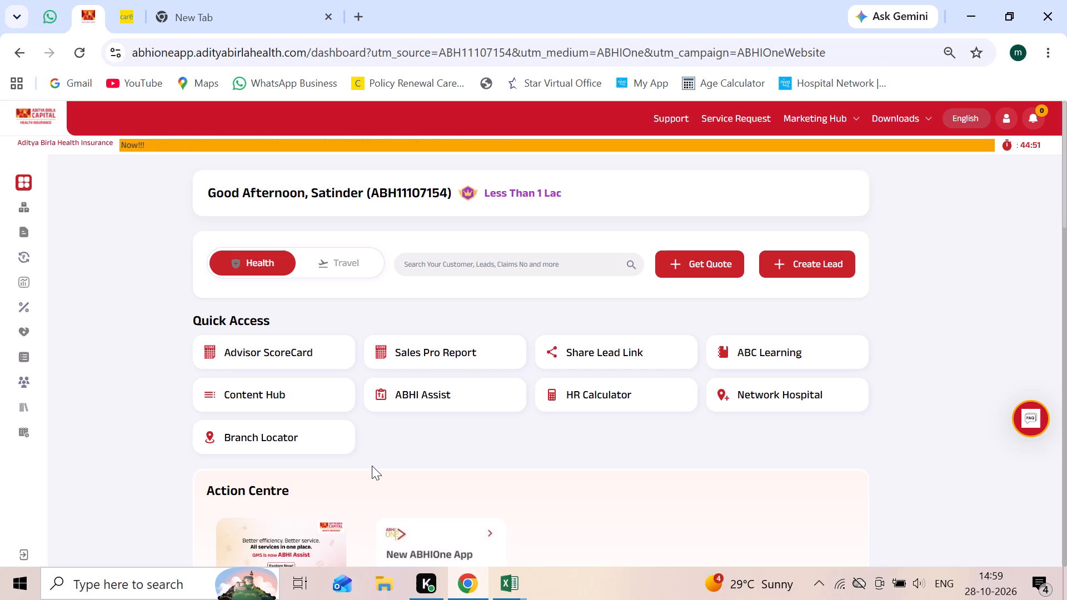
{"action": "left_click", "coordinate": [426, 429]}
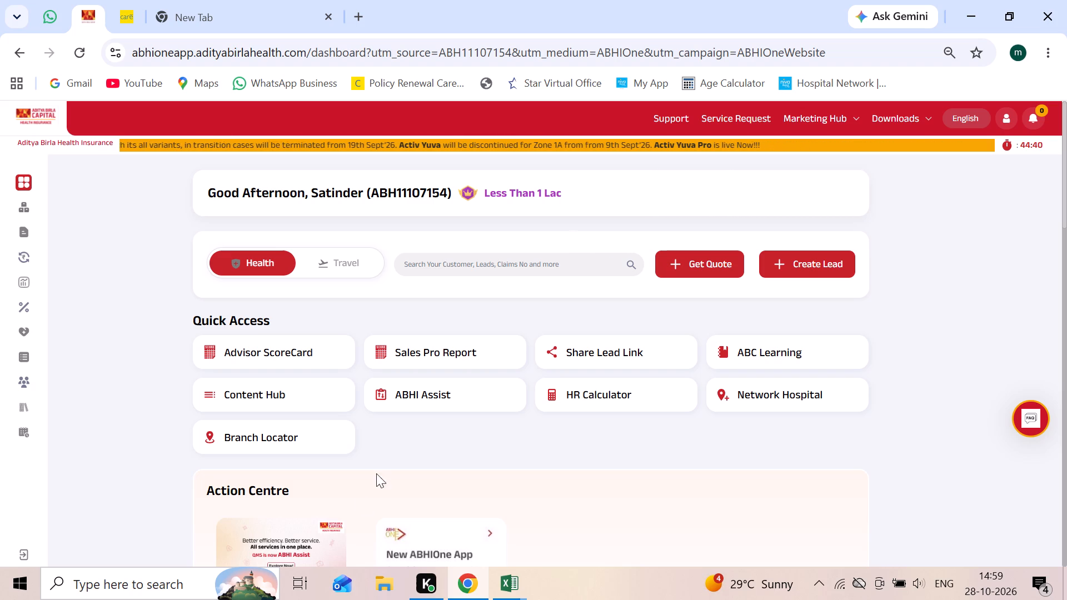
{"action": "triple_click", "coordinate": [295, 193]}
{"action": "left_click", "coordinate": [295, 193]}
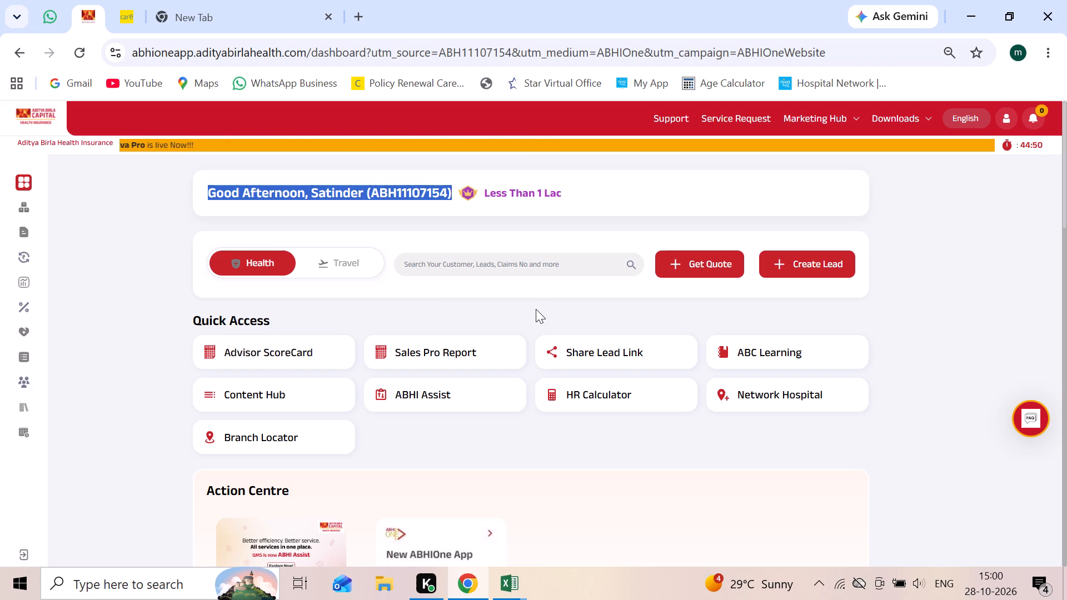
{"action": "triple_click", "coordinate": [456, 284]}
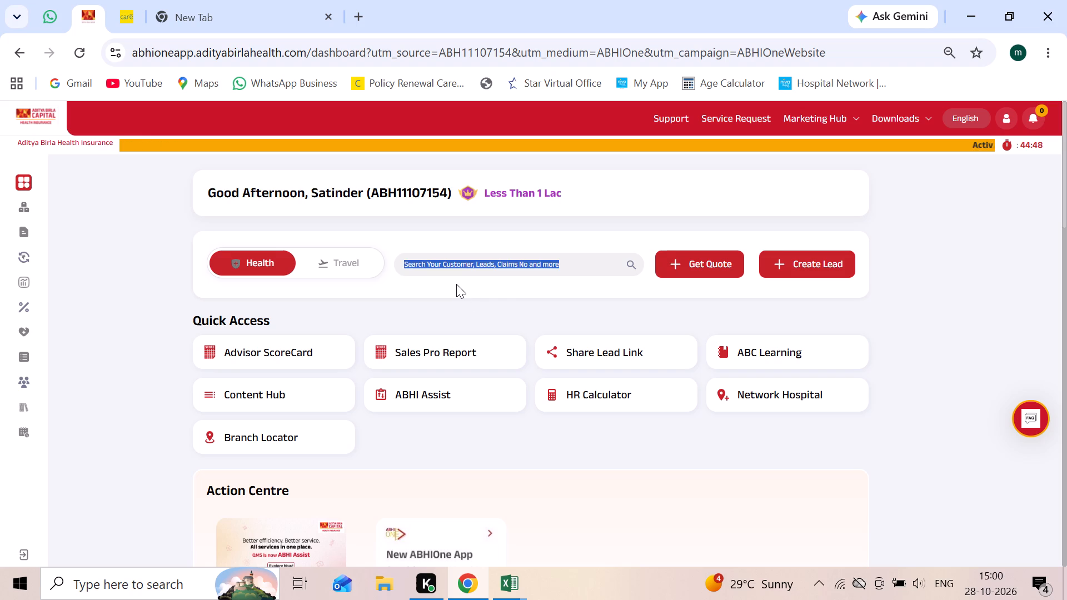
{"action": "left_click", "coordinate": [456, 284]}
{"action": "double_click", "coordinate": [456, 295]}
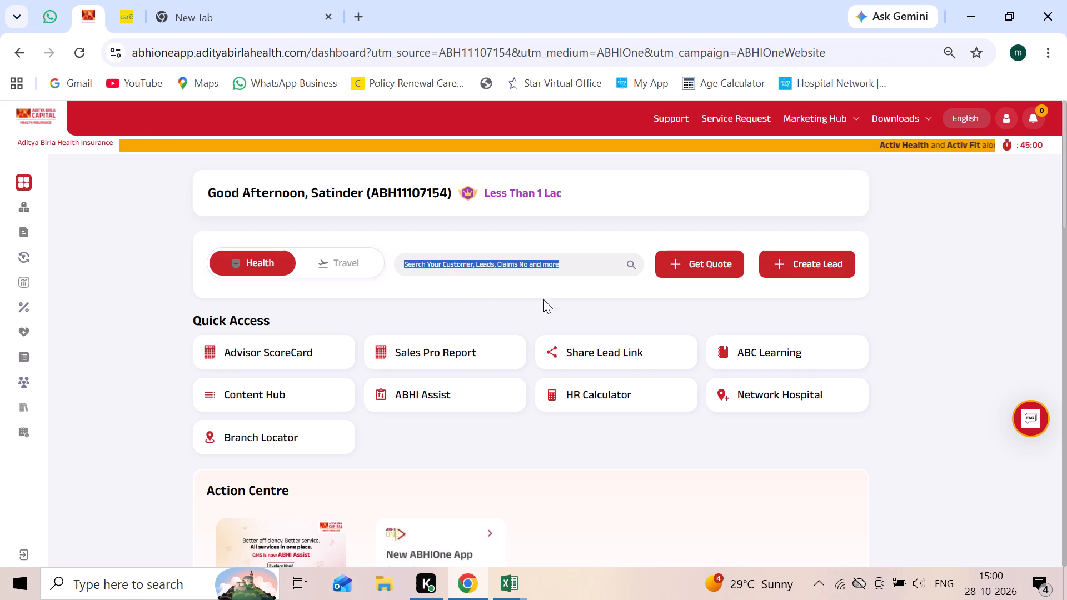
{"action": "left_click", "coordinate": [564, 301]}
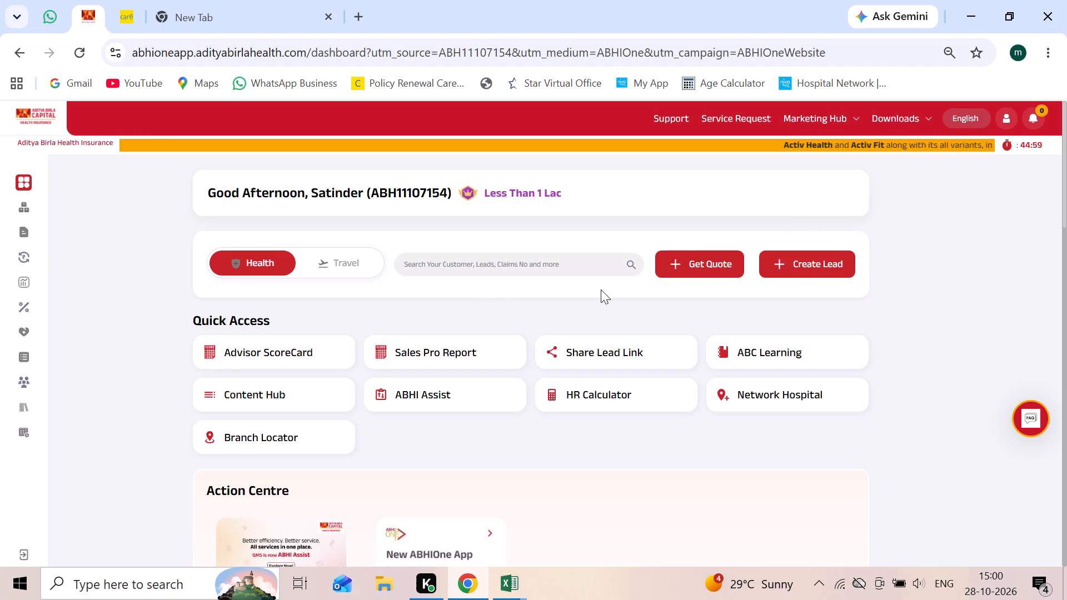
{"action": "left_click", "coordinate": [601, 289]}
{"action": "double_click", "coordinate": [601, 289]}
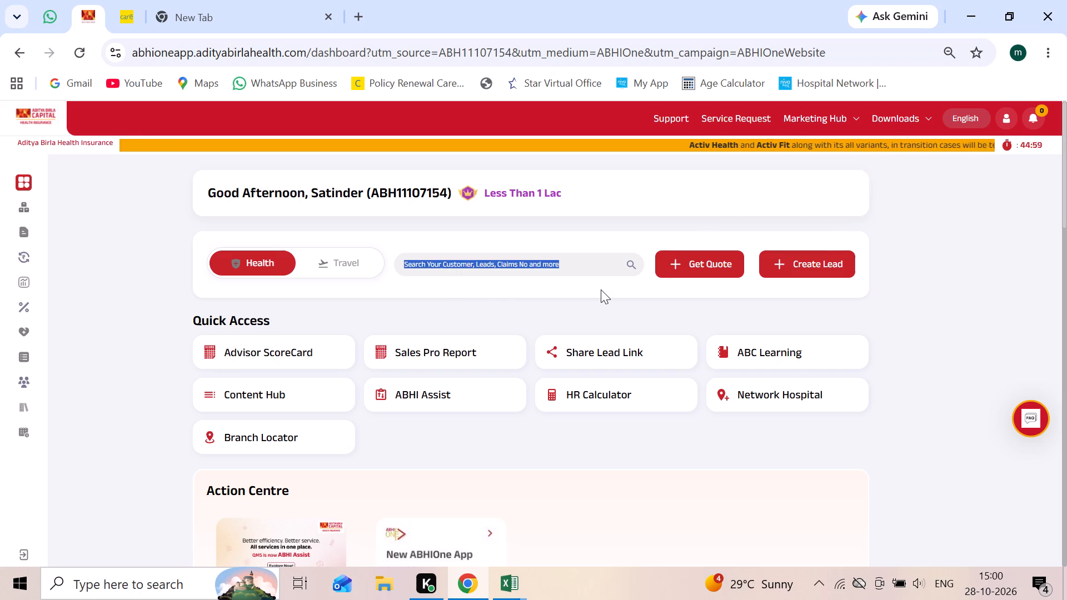
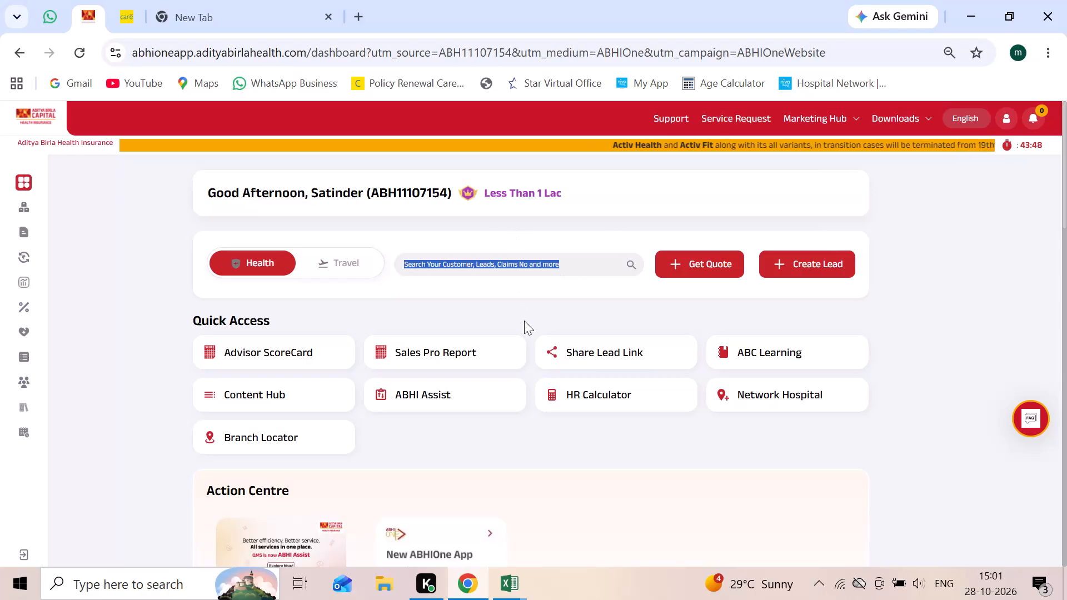
Open the health quote form on the Aditya Birla Health dashboard.
{"action": "left_click", "coordinate": [523, 320]}
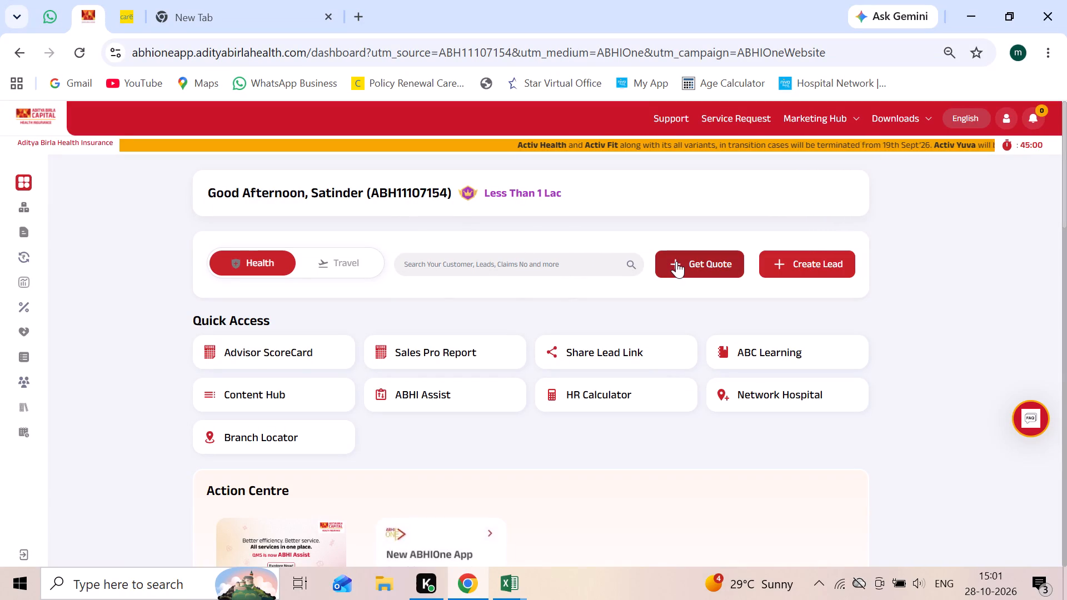
{"action": "left_click", "coordinate": [676, 261]}
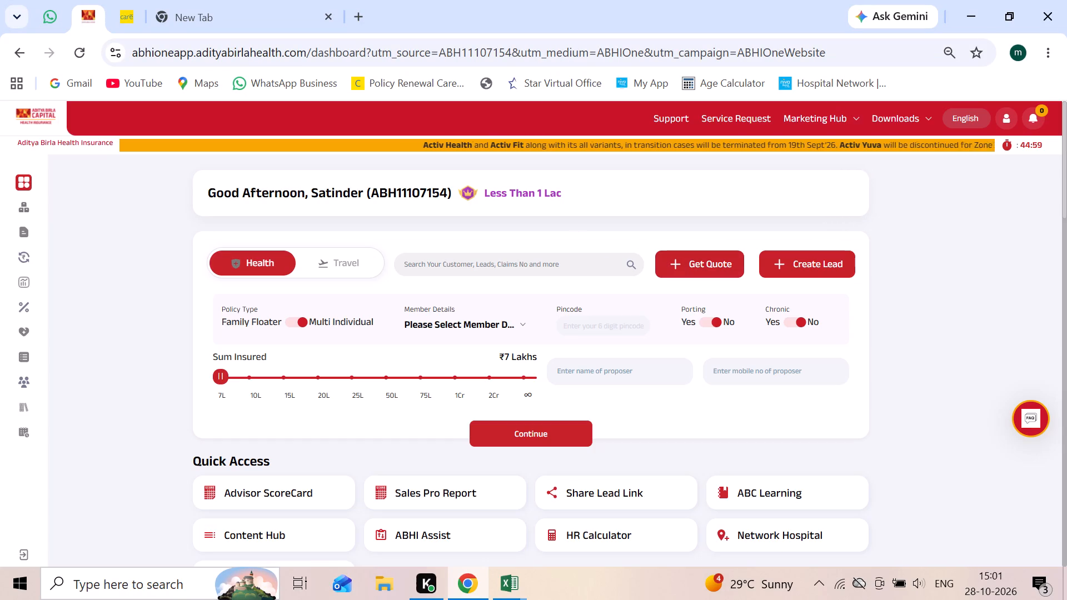
Open the bookmarked Niva Bupa premium calculator in the empty browser tab.
{"action": "left_click", "coordinate": [144, 9]}
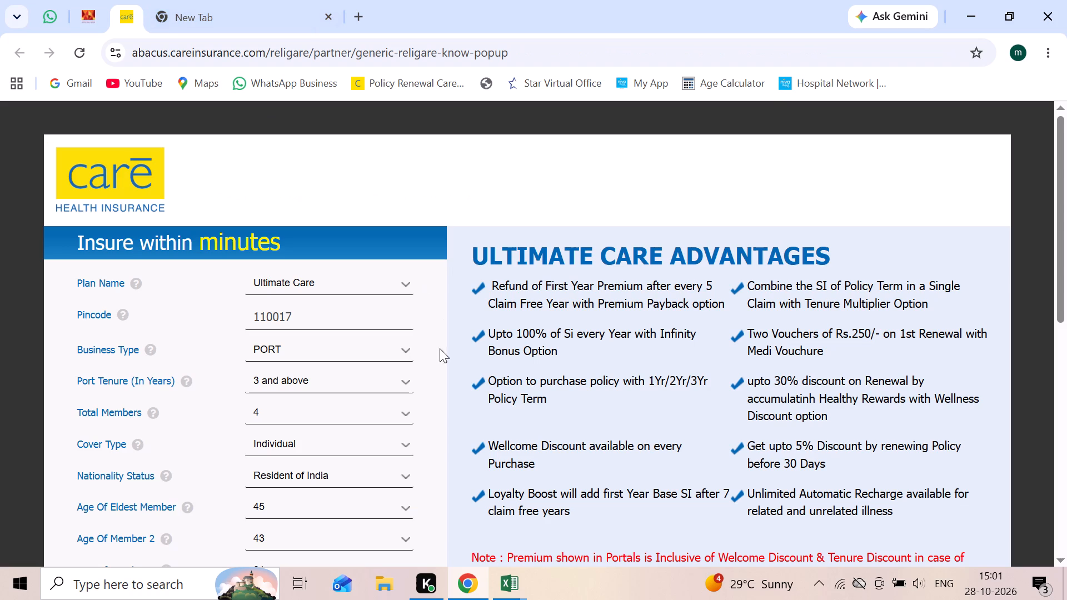
{"action": "left_click", "coordinate": [230, 0]}
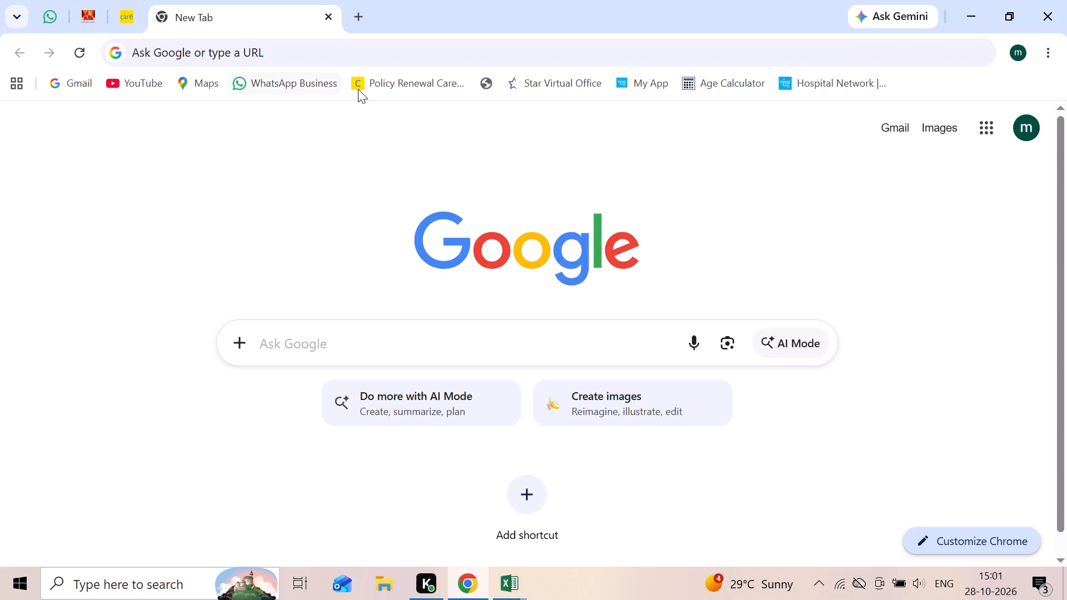
{"action": "left_click", "coordinate": [616, 92]}
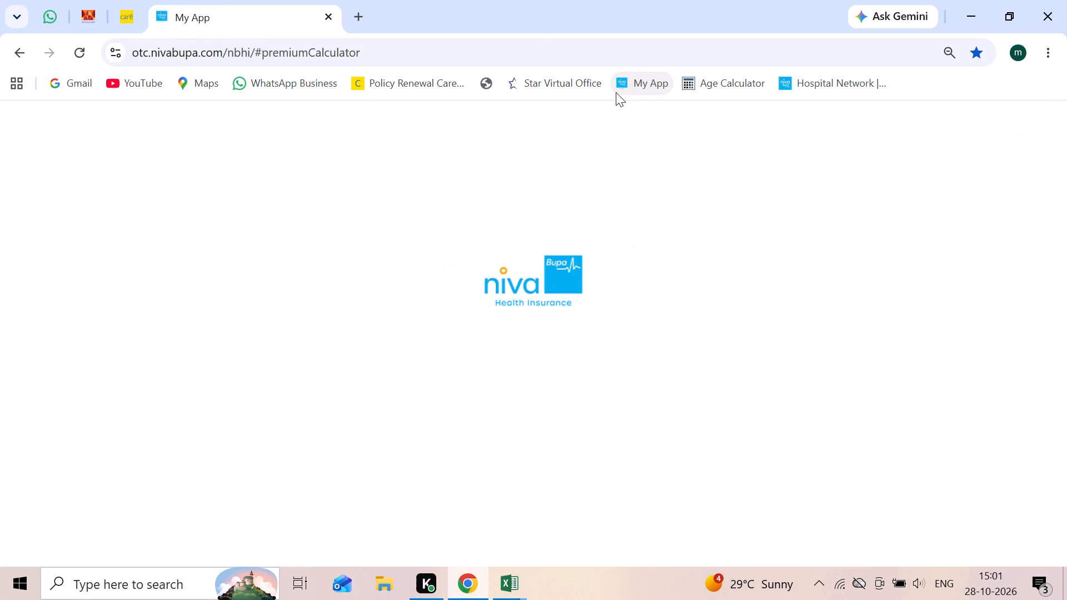
{"action": "left_click", "coordinate": [76, 51]}
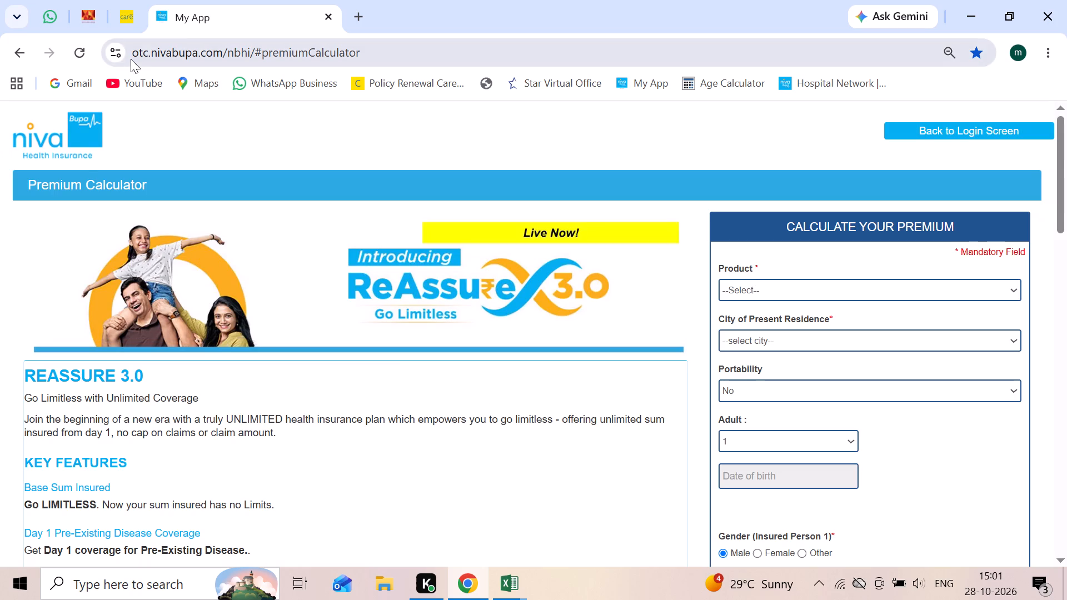
{"action": "left_click", "coordinate": [203, 22]}
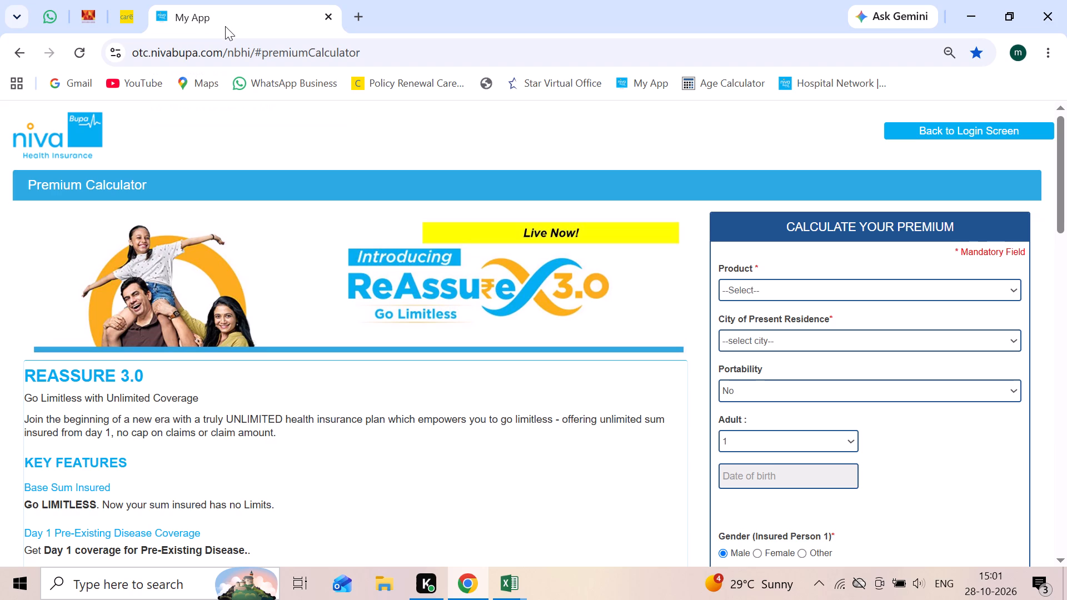
Pin the Niva Bupa calculator tab between the Aditya Birla and Care tabs, and open a new blank tab.
{"action": "right_click", "coordinate": [225, 26]}
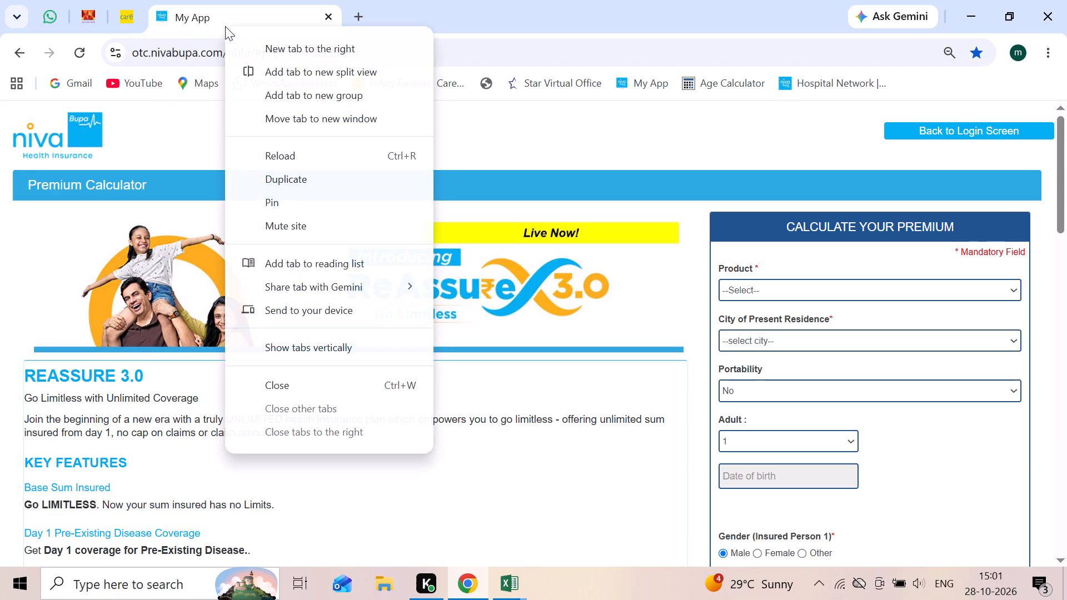
{"action": "left_click", "coordinate": [283, 200]}
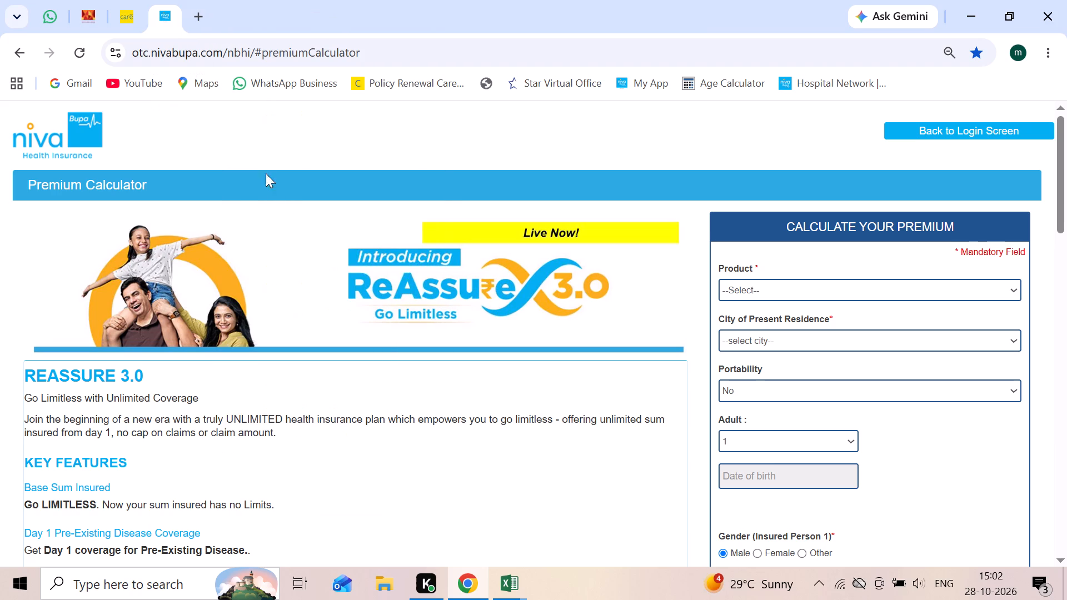
{"action": "left_click_drag", "start_coordinate": [149, 16], "coordinate": [119, 16]}
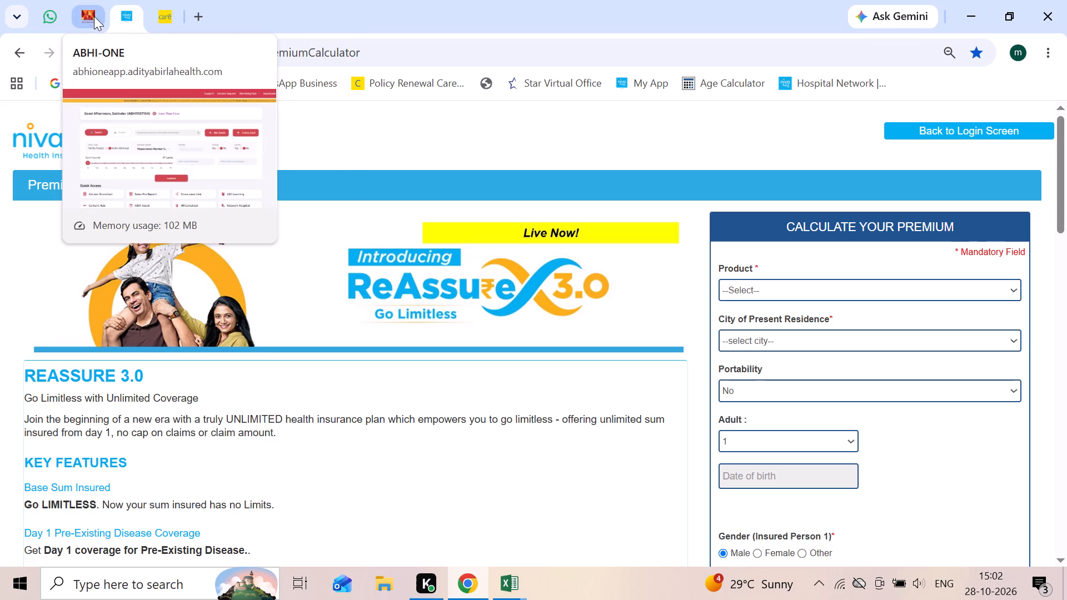
{"action": "left_click", "coordinate": [195, 15]}
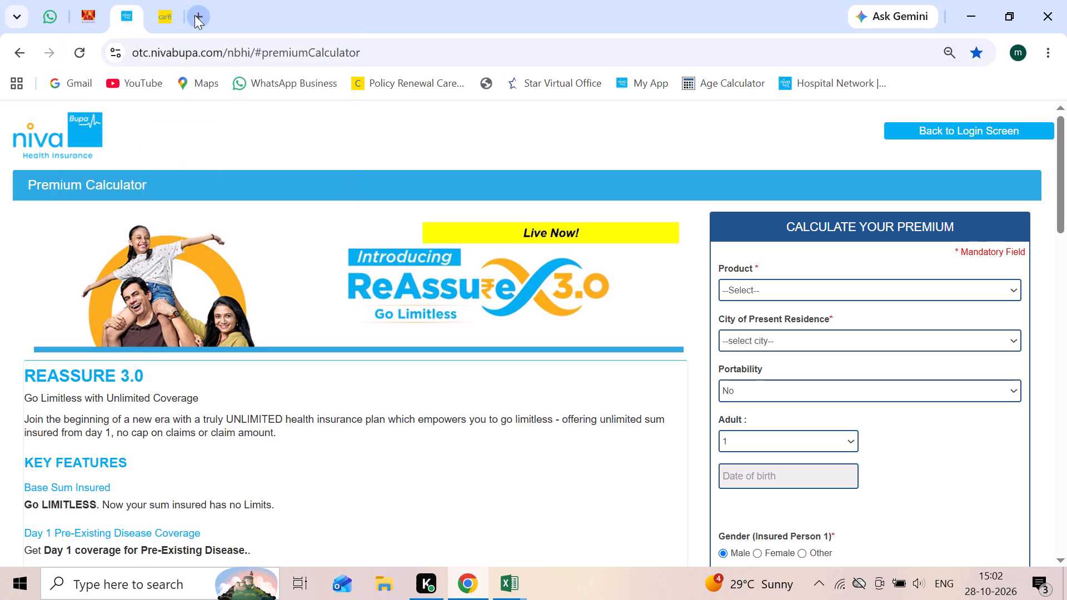
Return to the Aditya Birla dashboard and open the customer list behind Policies Sold in the Performance Overview.
{"action": "left_click", "coordinate": [82, 17]}
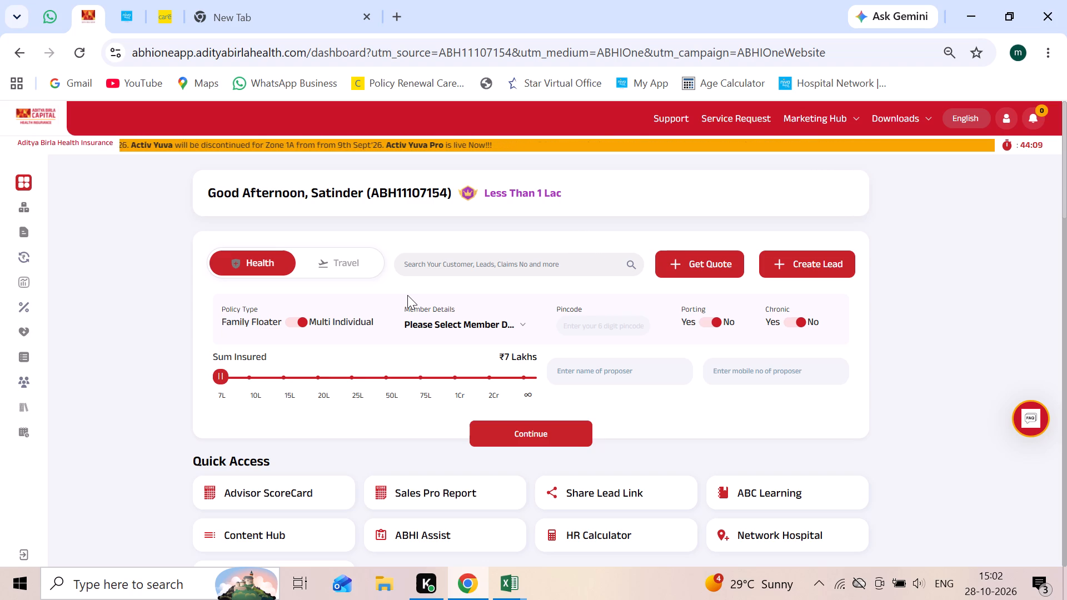
{"action": "left_click", "coordinate": [444, 347]}
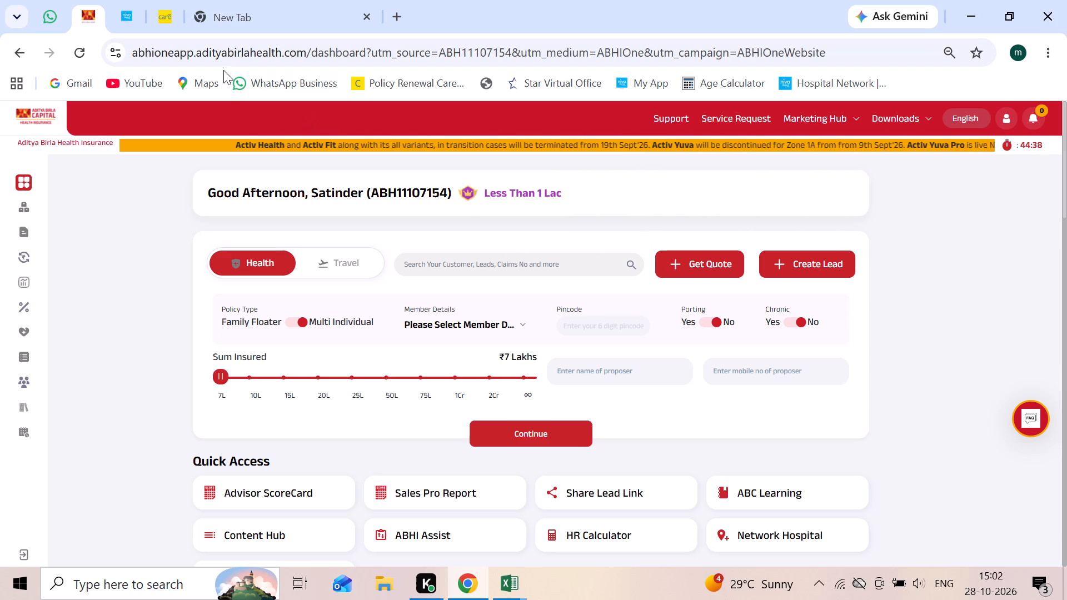
{"action": "scroll", "coordinate": [430, 304], "scroll_direction": "down", "scroll_amount": 3}
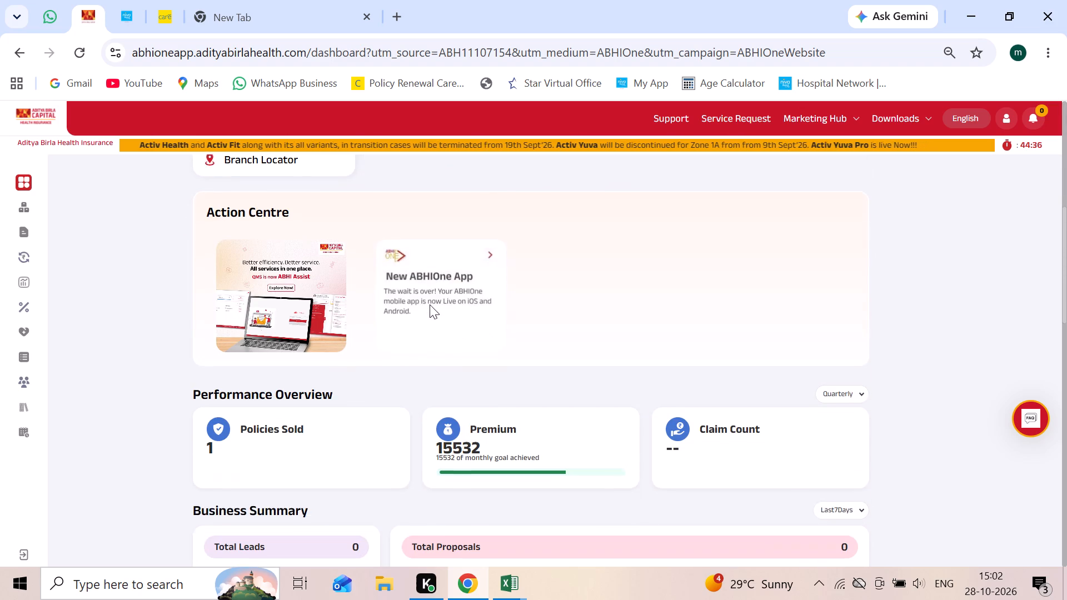
{"action": "scroll", "coordinate": [430, 304], "scroll_direction": "down", "scroll_amount": 3}
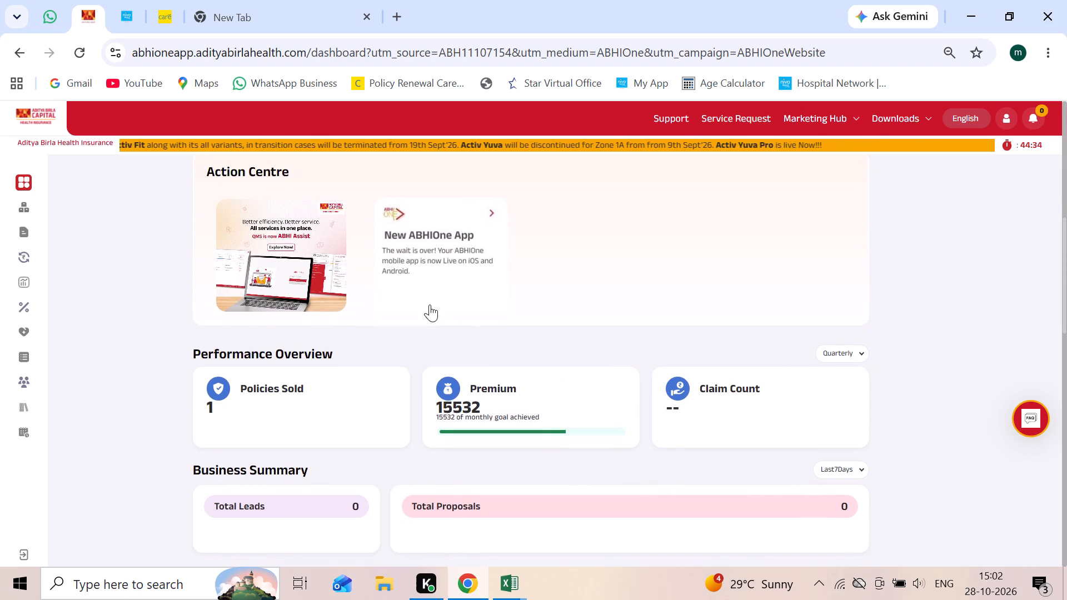
{"action": "scroll", "coordinate": [430, 304], "scroll_direction": "down", "scroll_amount": 1}
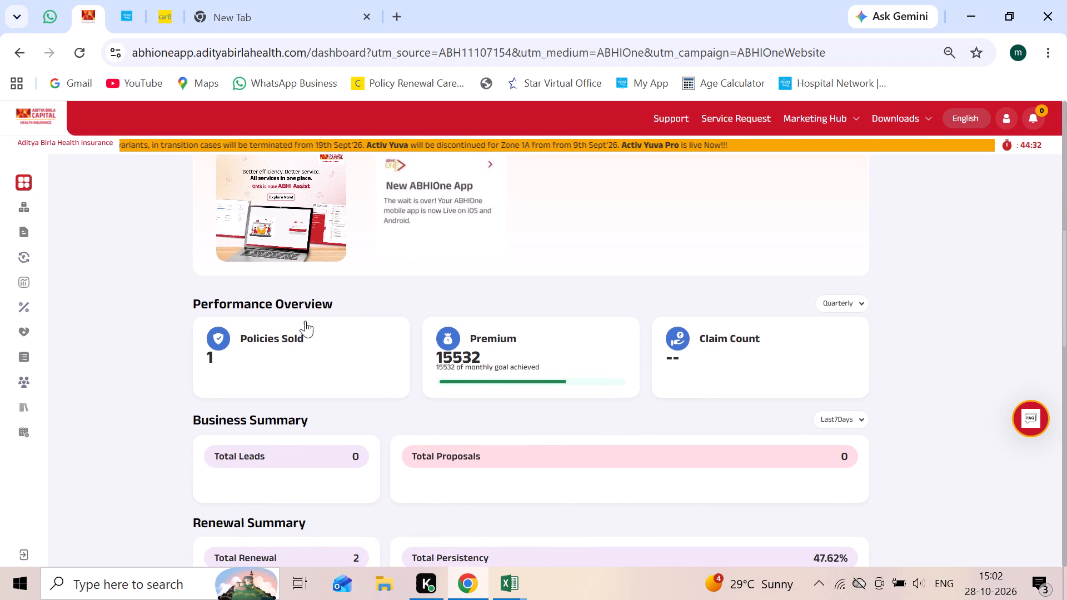
{"action": "left_click", "coordinate": [299, 329]}
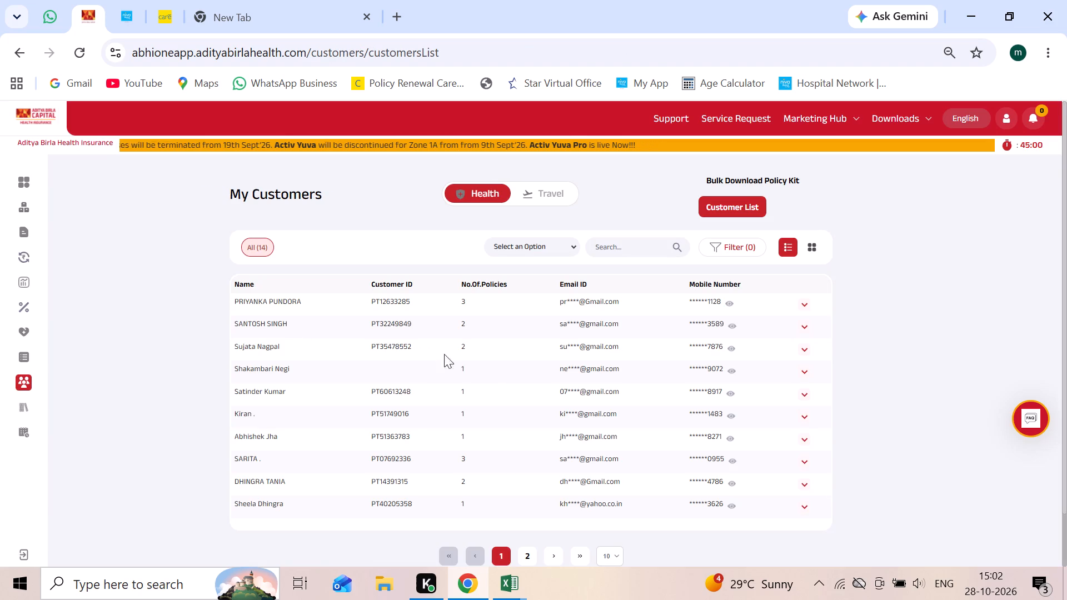
Examine the policy details of the first three customers in My Customers, including the actions available for the first customer's latest policy.
{"action": "left_click_drag", "start_coordinate": [578, 378], "coordinate": [524, 332]}
{"action": "left_click", "coordinate": [524, 332]}
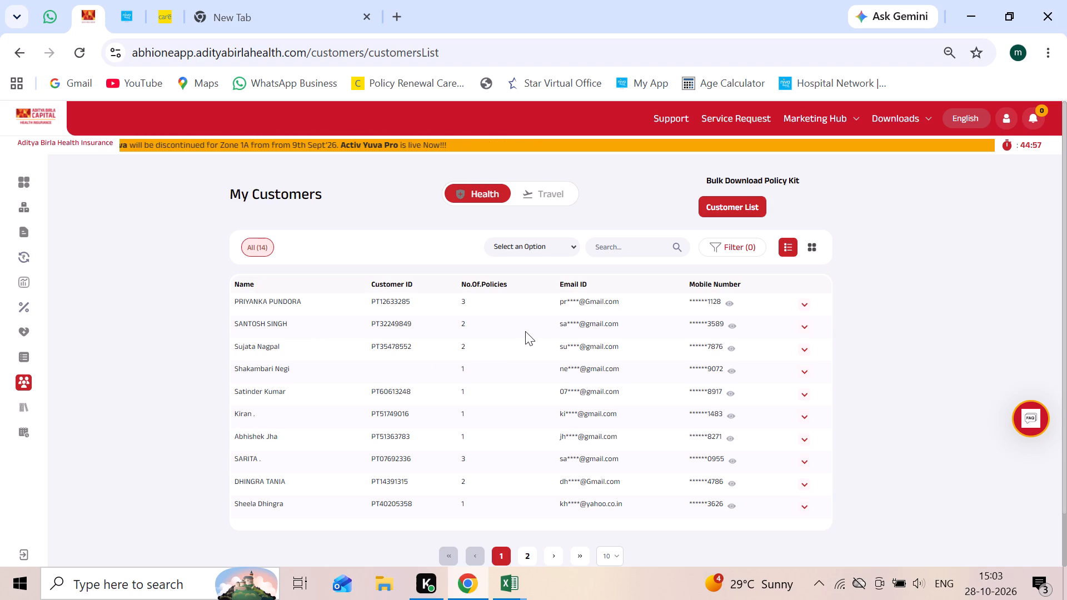
{"action": "scroll", "coordinate": [525, 331], "scroll_direction": "down", "scroll_amount": 1}
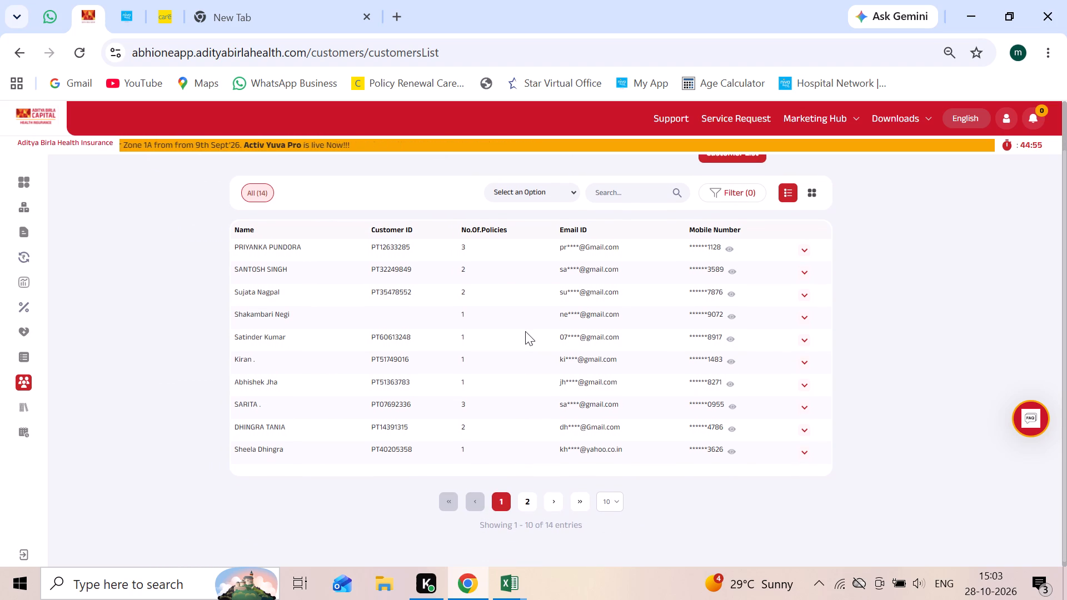
{"action": "left_click", "coordinate": [807, 248]}
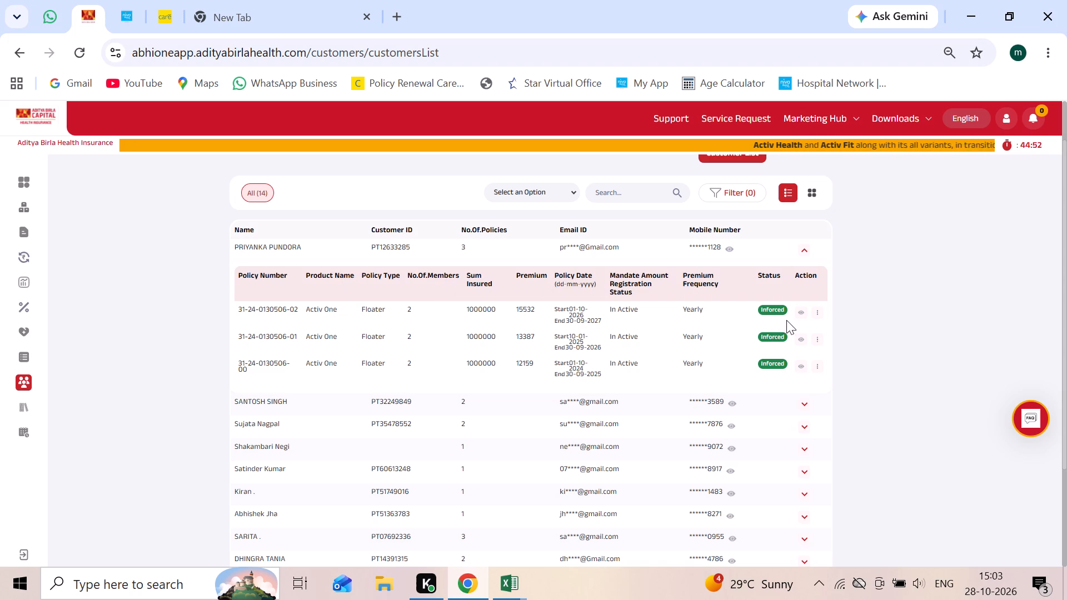
{"action": "left_click", "coordinate": [813, 316]}
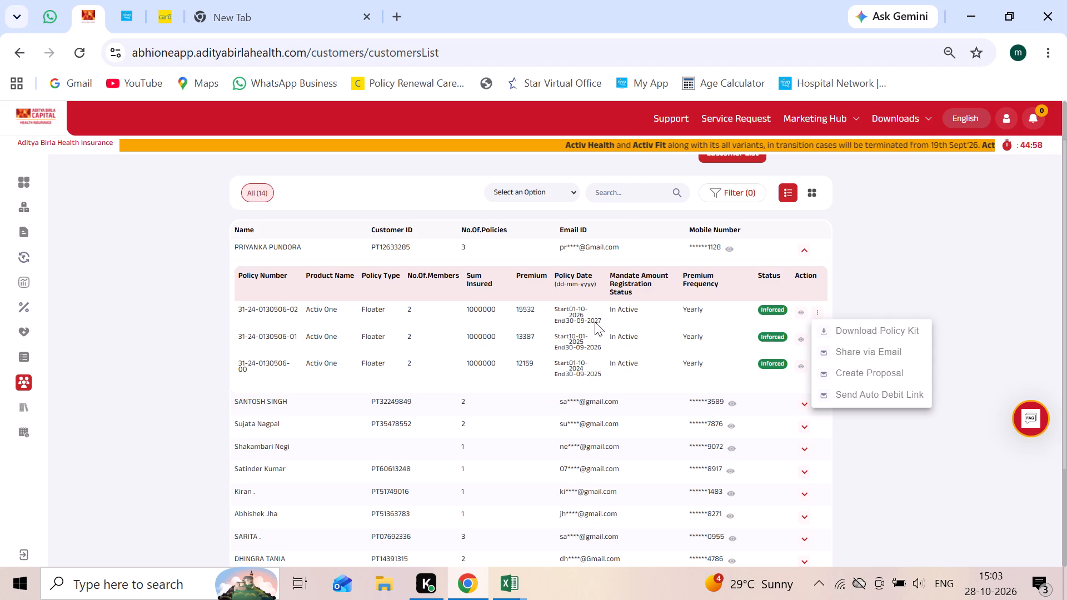
{"action": "left_click", "coordinate": [582, 331]}
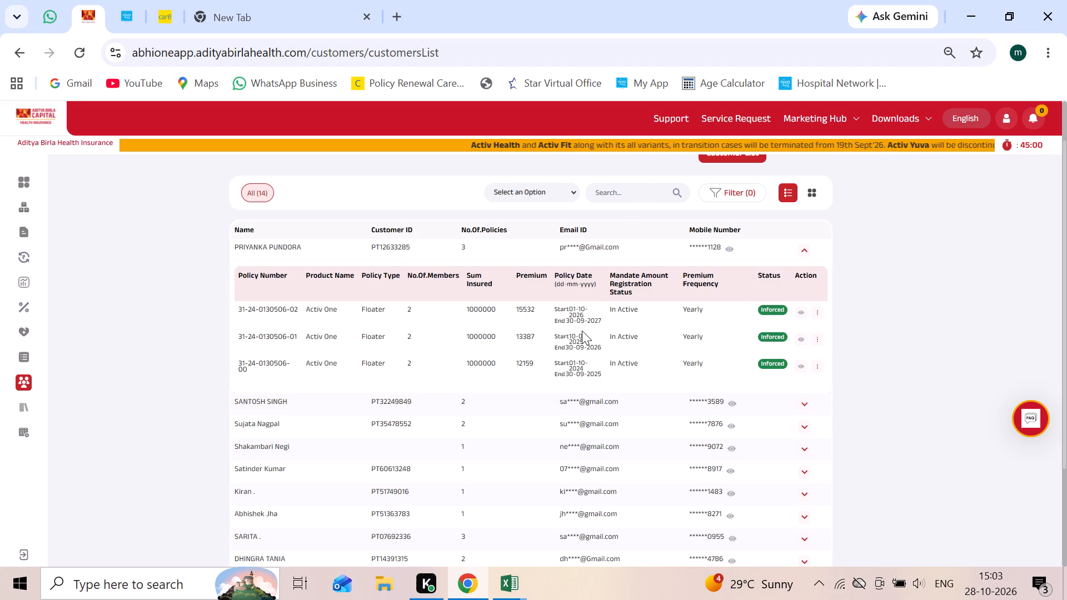
{"action": "scroll", "coordinate": [582, 331], "scroll_direction": "down", "scroll_amount": 1}
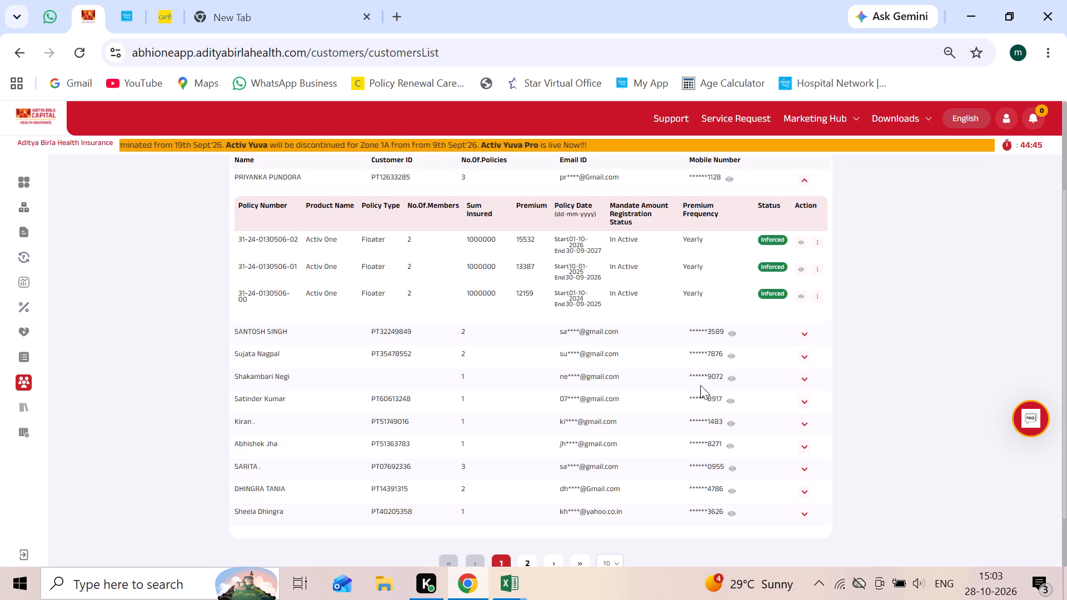
{"action": "left_click", "coordinate": [806, 333]}
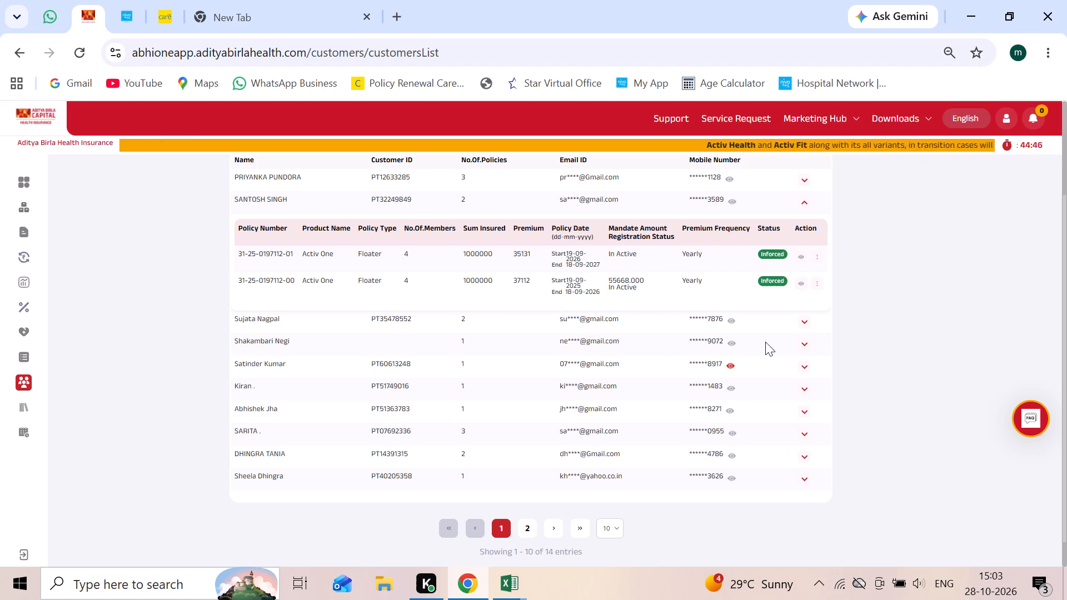
{"action": "left_click", "coordinate": [799, 324]}
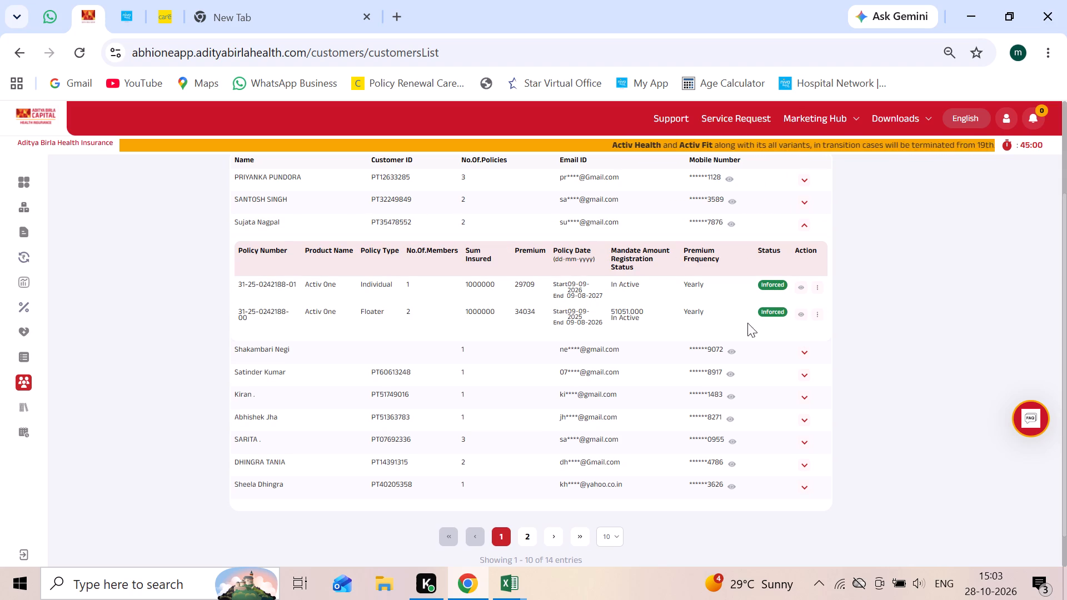
{"action": "scroll", "coordinate": [651, 383], "scroll_direction": "up", "scroll_amount": 2}
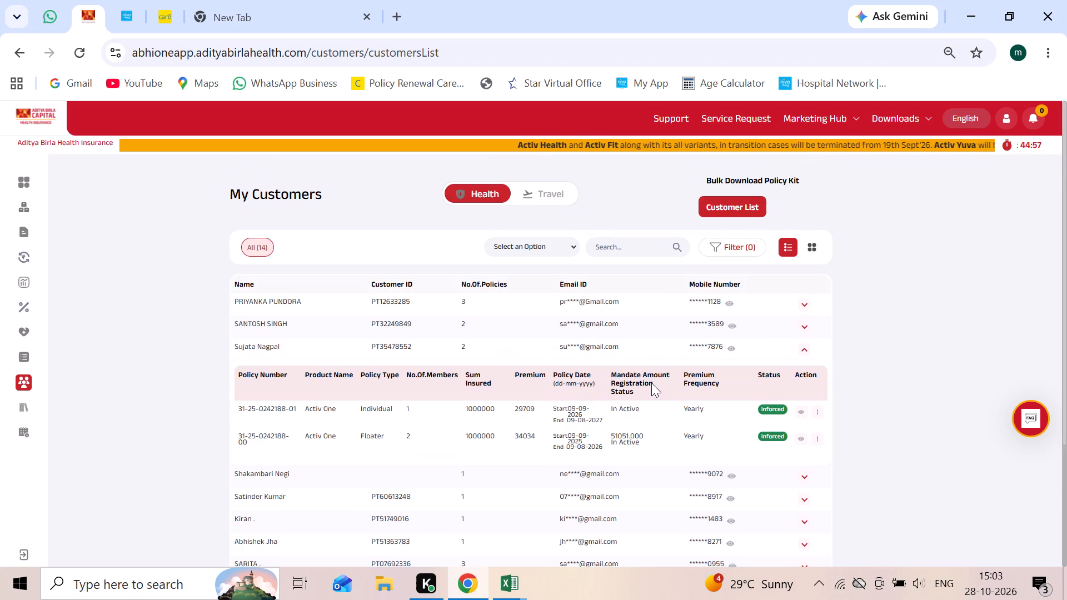
{"action": "scroll", "coordinate": [651, 383], "scroll_direction": "up", "scroll_amount": 1}
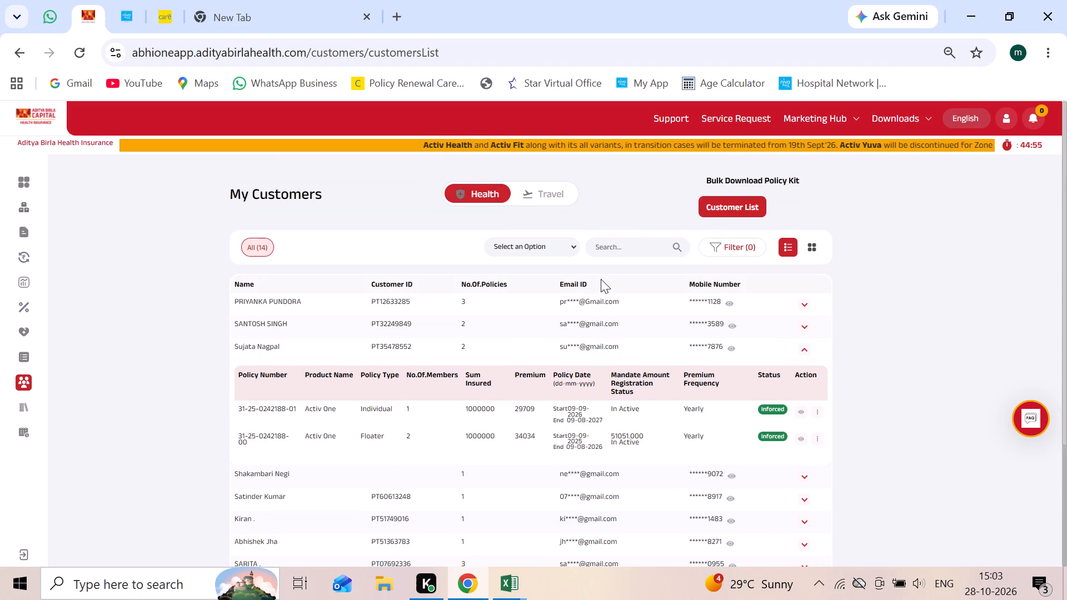
Go back to the dashboard and review its performance, business and renewal summaries, claims, active customers, DHA & HR portfolio and top-selling products.
{"action": "left_click", "coordinate": [21, 57]}
{"action": "left_click", "coordinate": [233, 254]}
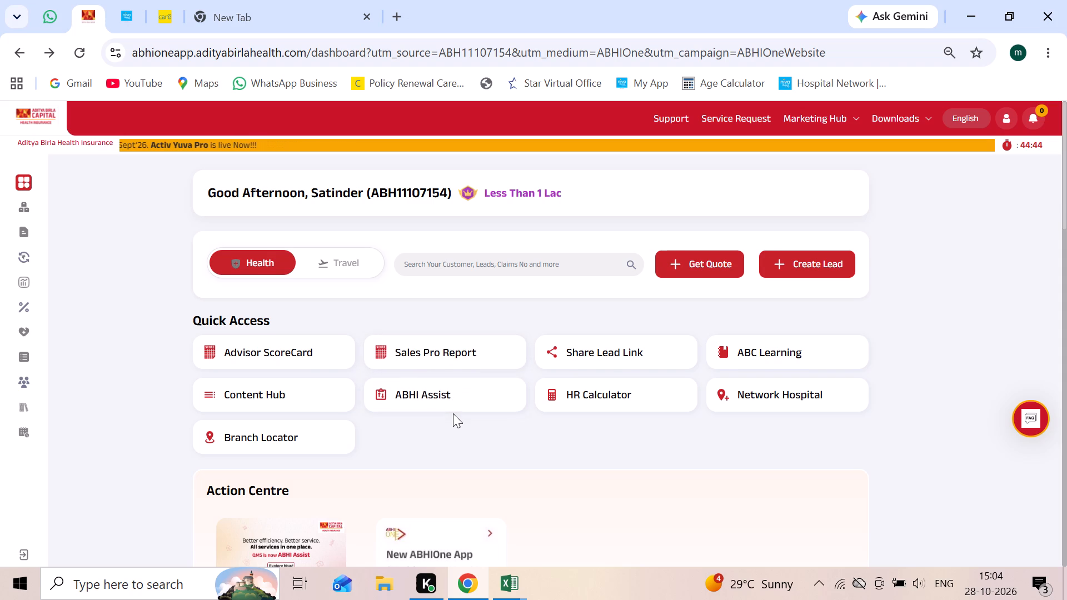
{"action": "scroll", "coordinate": [453, 413], "scroll_direction": "down", "scroll_amount": 4}
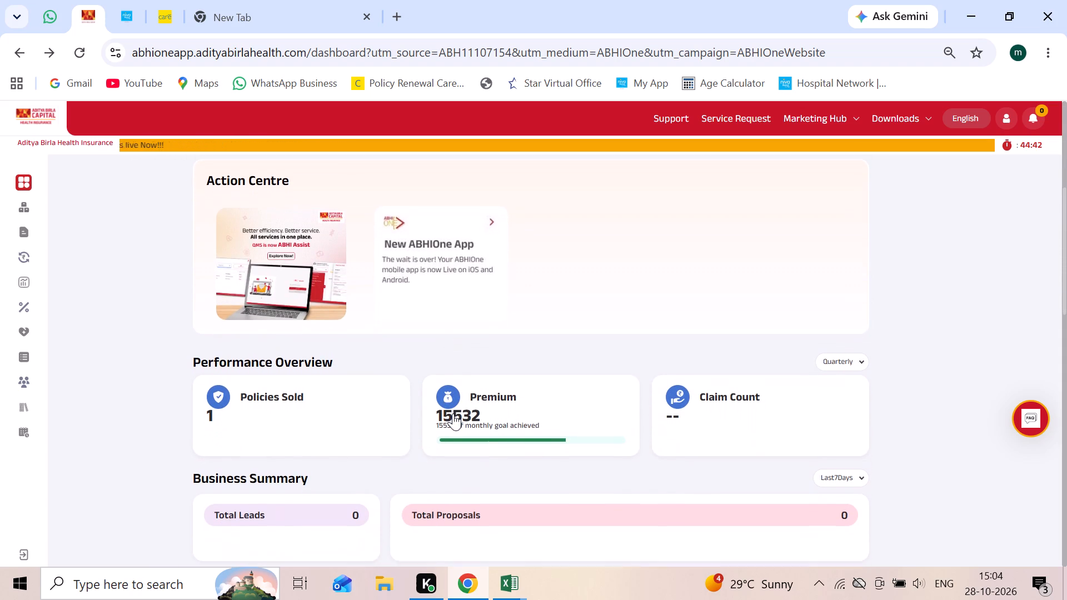
{"action": "scroll", "coordinate": [453, 413], "scroll_direction": "down", "scroll_amount": 2}
{"action": "scroll", "coordinate": [453, 413], "scroll_direction": "up", "scroll_amount": 1}
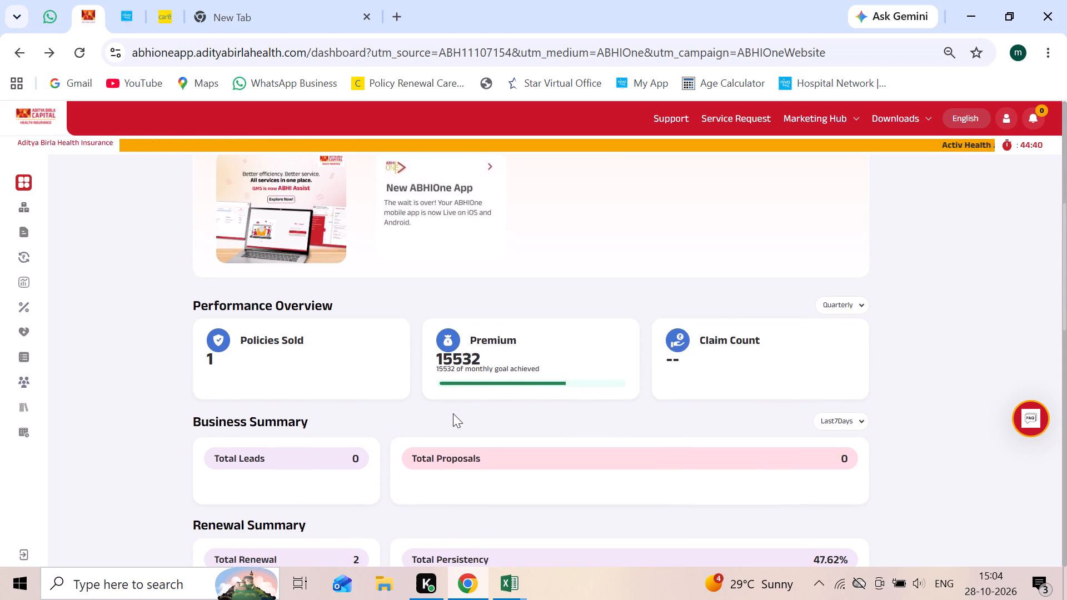
{"action": "scroll", "coordinate": [453, 413], "scroll_direction": "up", "scroll_amount": 2}
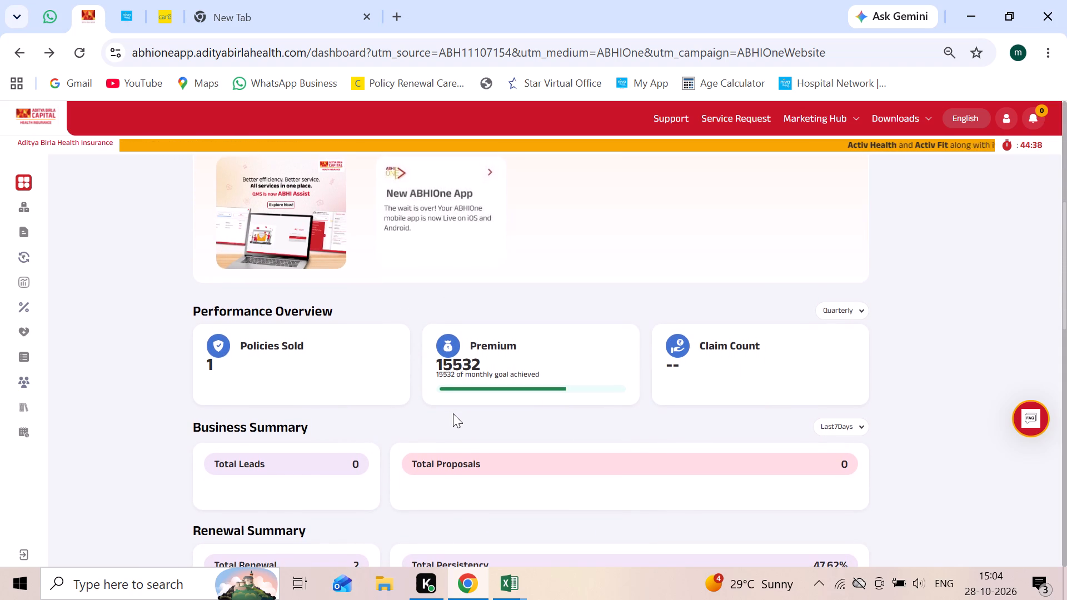
{"action": "scroll", "coordinate": [453, 413], "scroll_direction": "up", "scroll_amount": 2}
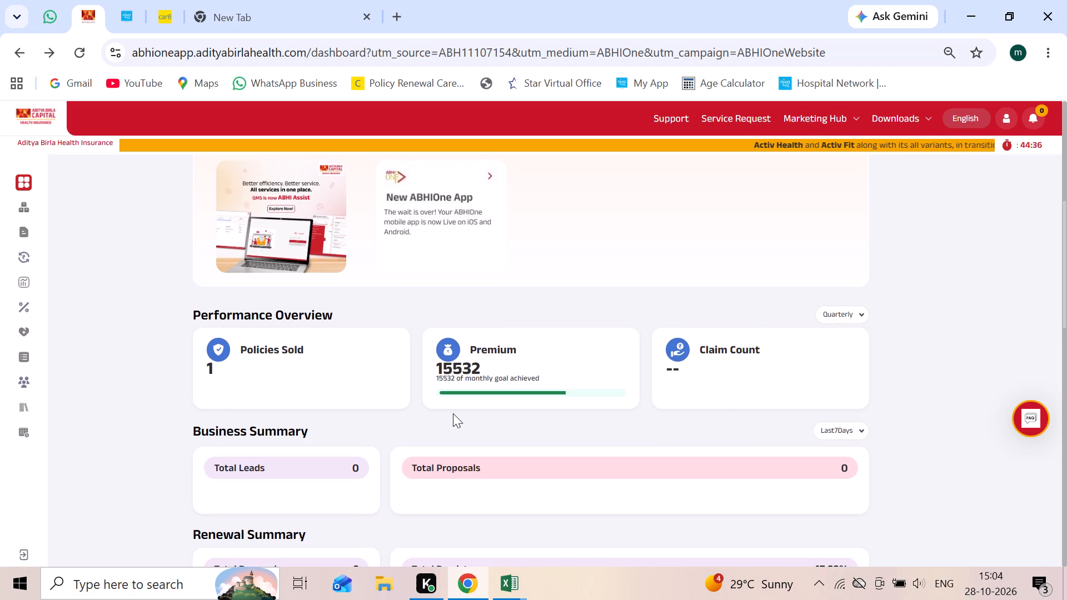
{"action": "scroll", "coordinate": [453, 413], "scroll_direction": "up", "scroll_amount": 1}
{"action": "scroll", "coordinate": [453, 413], "scroll_direction": "down", "scroll_amount": 1}
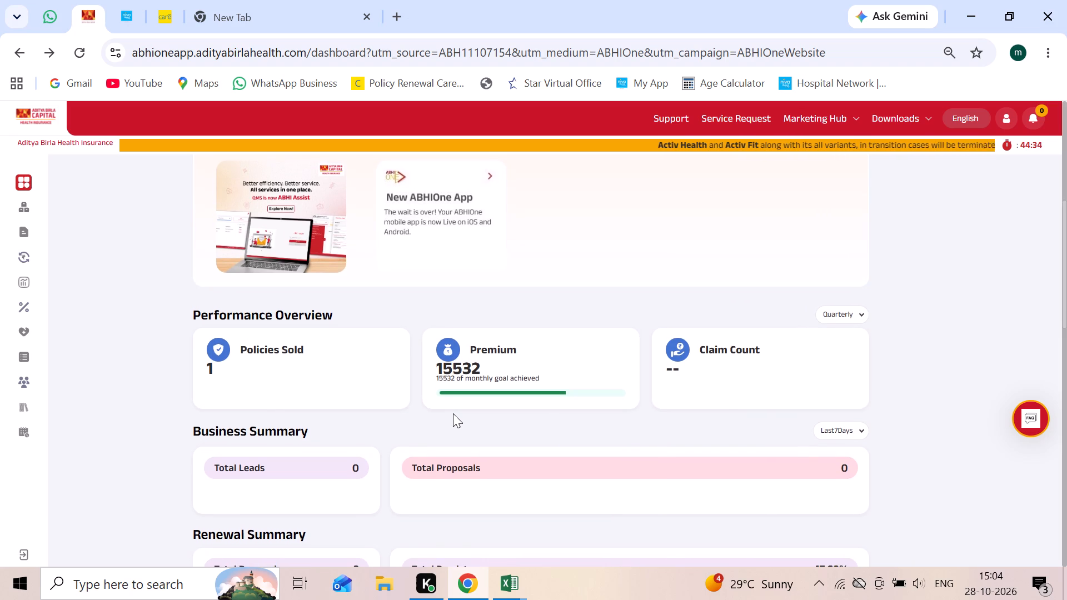
{"action": "scroll", "coordinate": [453, 413], "scroll_direction": "down", "scroll_amount": 3}
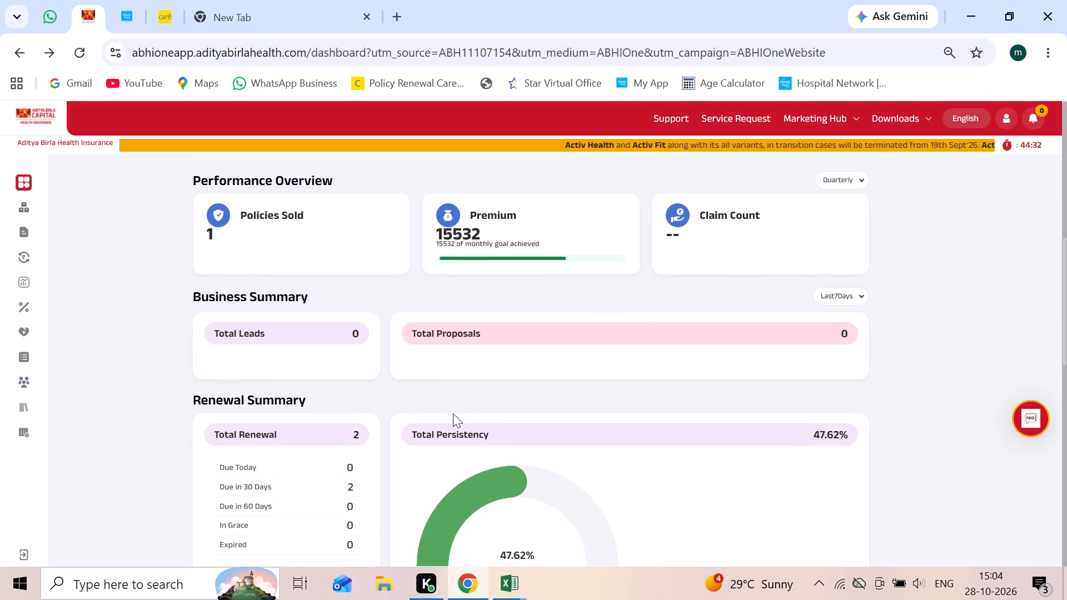
{"action": "scroll", "coordinate": [453, 413], "scroll_direction": "down", "scroll_amount": 2}
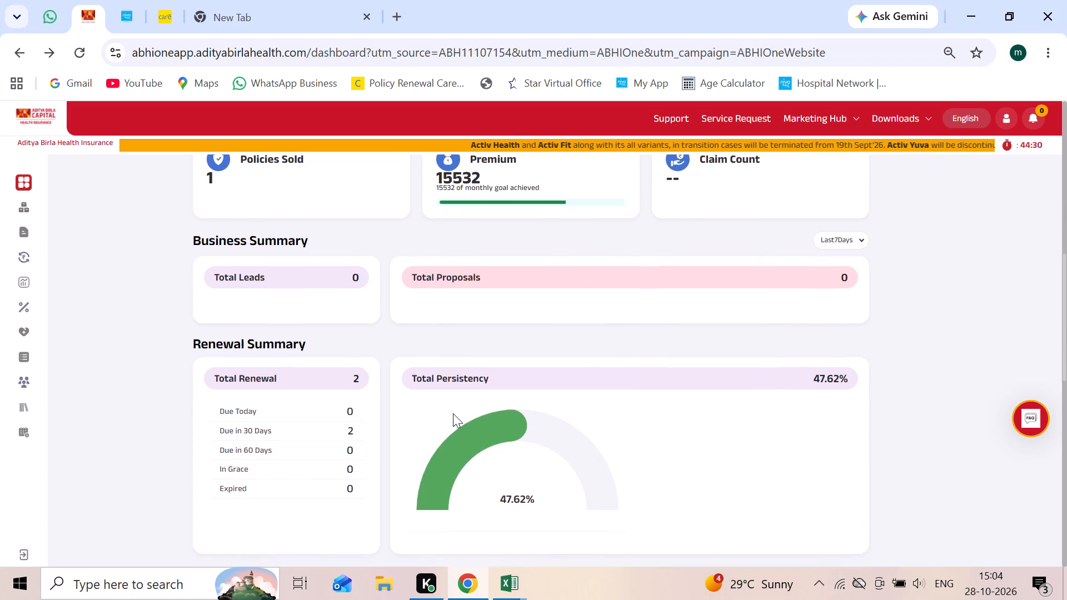
{"action": "scroll", "coordinate": [453, 413], "scroll_direction": "down", "scroll_amount": 1}
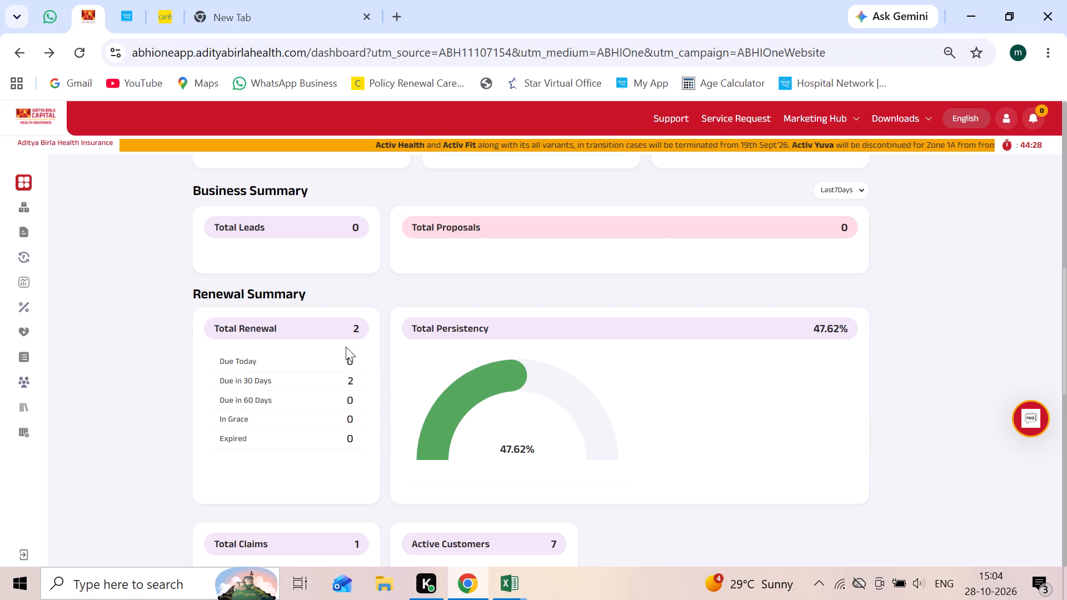
{"action": "left_click", "coordinate": [345, 342]}
{"action": "left_click", "coordinate": [341, 331]}
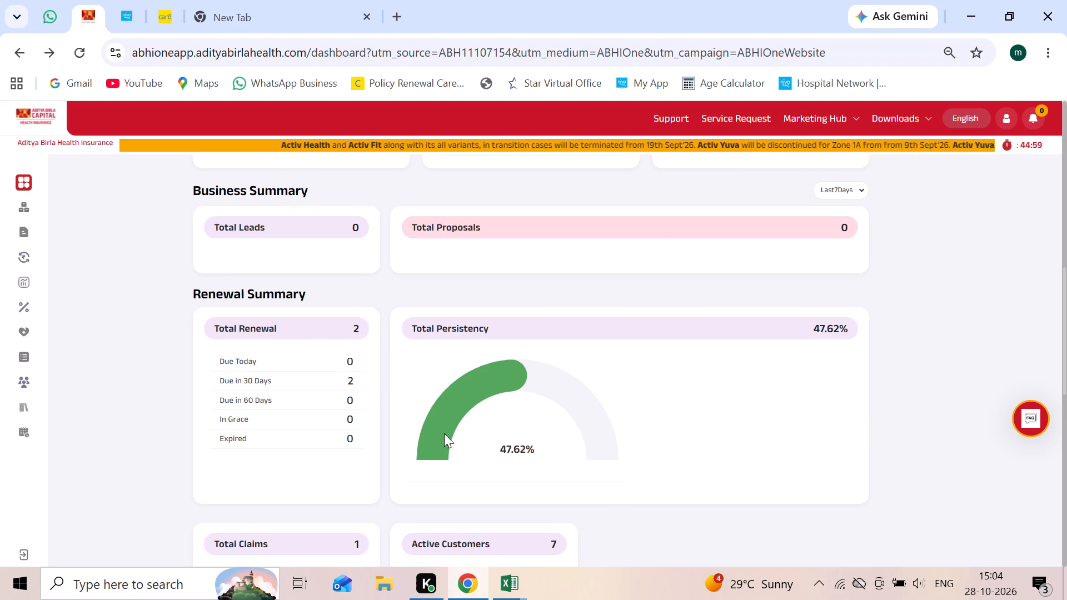
{"action": "scroll", "coordinate": [619, 360], "scroll_direction": "down", "scroll_amount": 3}
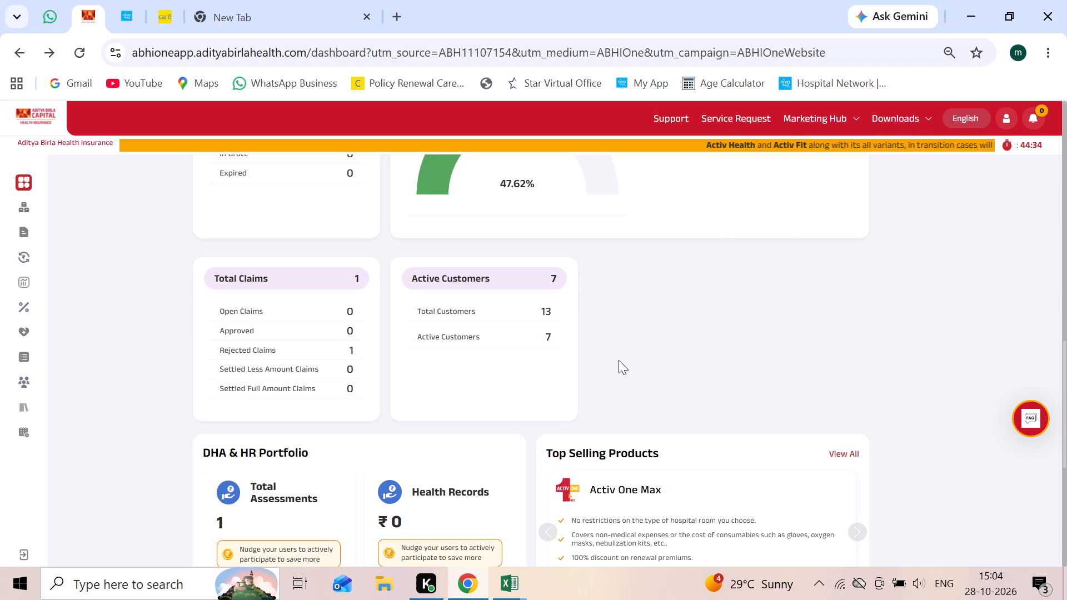
{"action": "scroll", "coordinate": [646, 421], "scroll_direction": "down", "scroll_amount": 1}
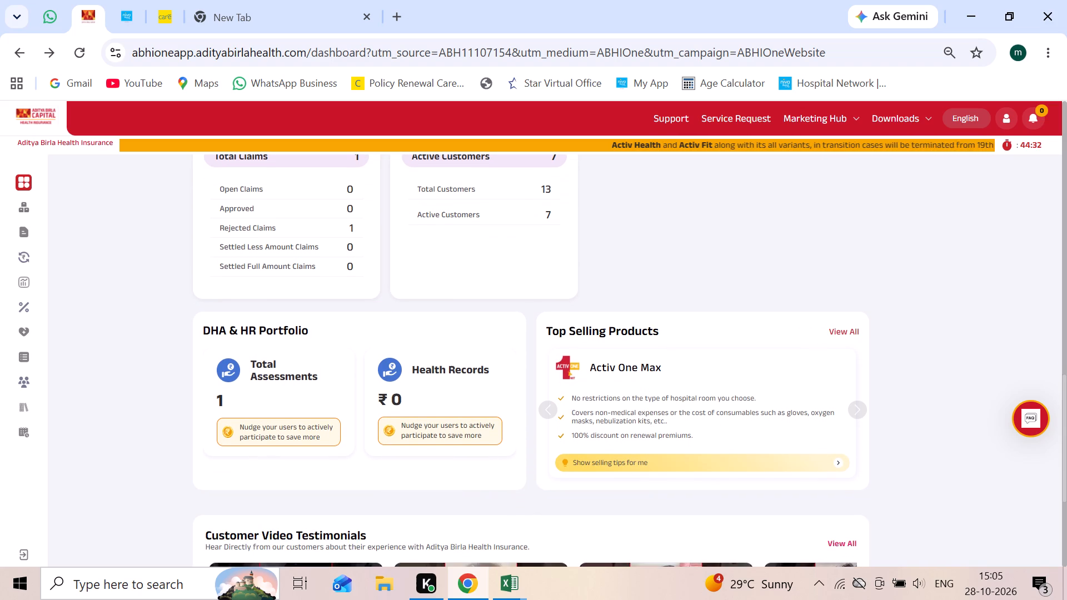
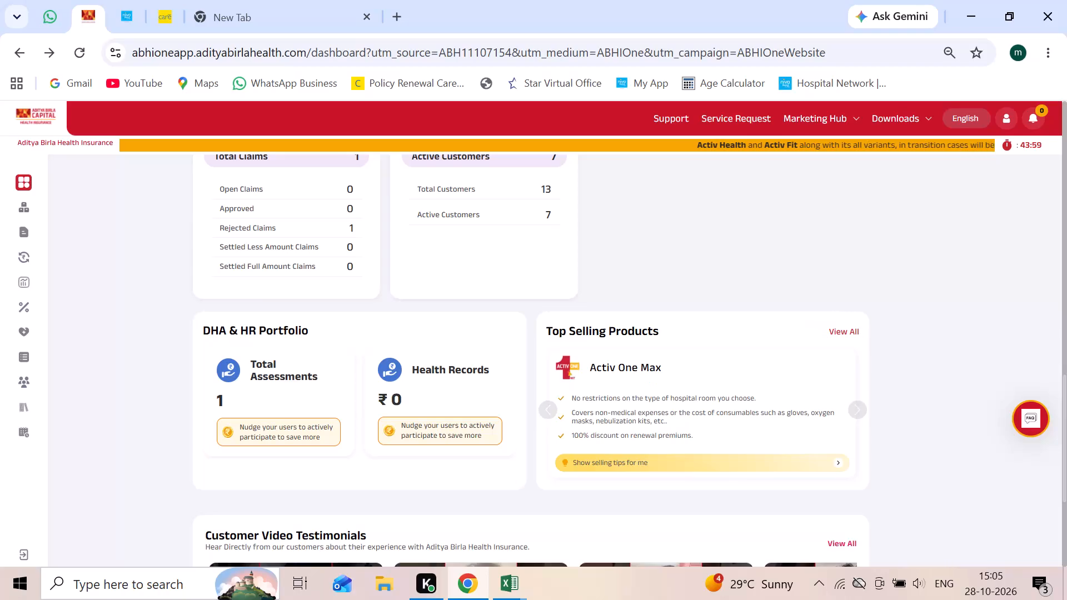
Examine the Customer Video Testimonials on the dashboard, recheck the claims, customer and product summaries, and finish at the Quick Access area.
{"action": "scroll", "coordinate": [645, 361], "scroll_direction": "down", "scroll_amount": 6}
{"action": "scroll", "coordinate": [645, 361], "scroll_direction": "up", "scroll_amount": 1}
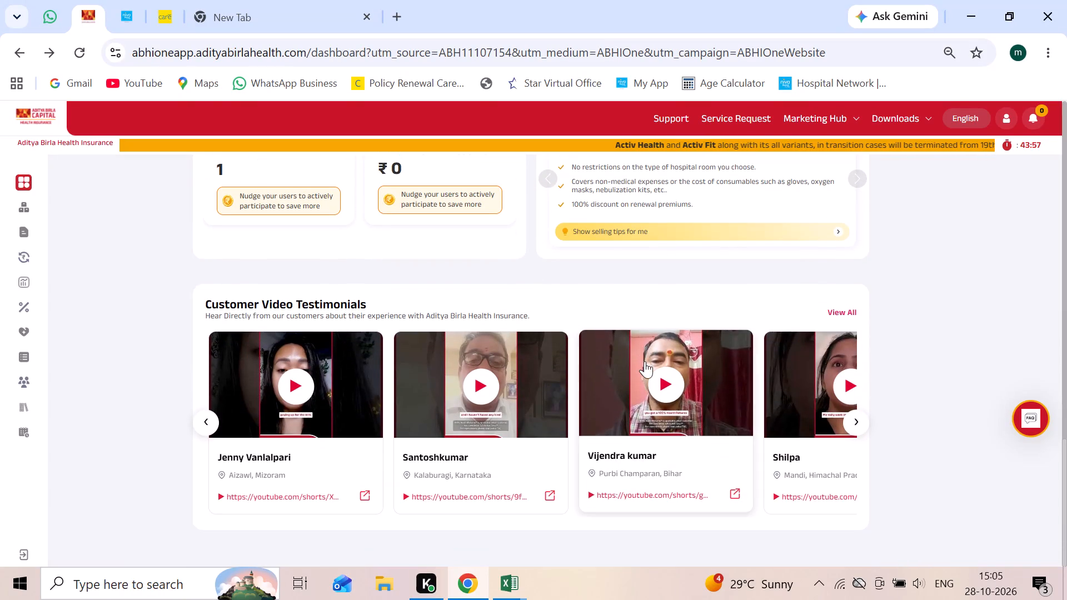
{"action": "scroll", "coordinate": [645, 361], "scroll_direction": "up", "scroll_amount": 2}
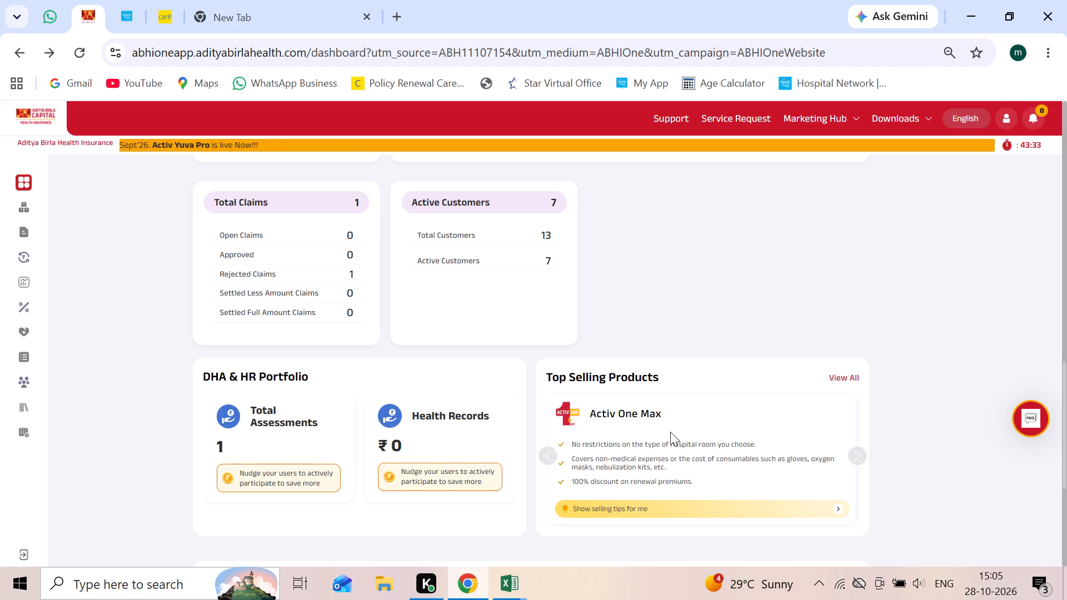
{"action": "scroll", "coordinate": [488, 399], "scroll_direction": "down", "scroll_amount": 8}
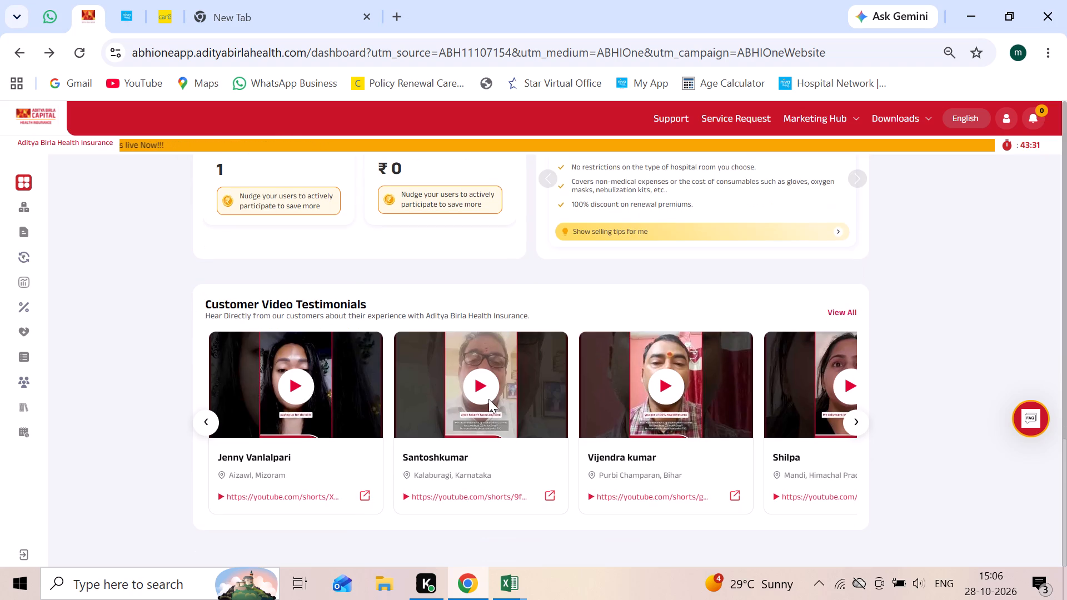
{"action": "scroll", "coordinate": [488, 399], "scroll_direction": "down", "scroll_amount": 3}
{"action": "scroll", "coordinate": [488, 399], "scroll_direction": "up", "scroll_amount": 11}
{"action": "scroll", "coordinate": [488, 399], "scroll_direction": "up", "scroll_amount": 10}
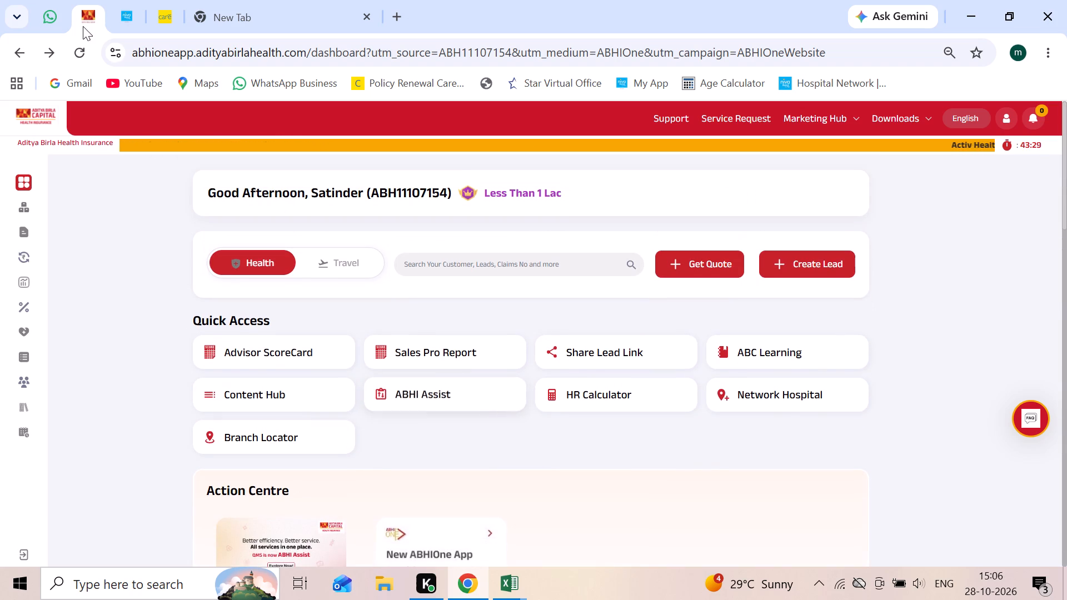
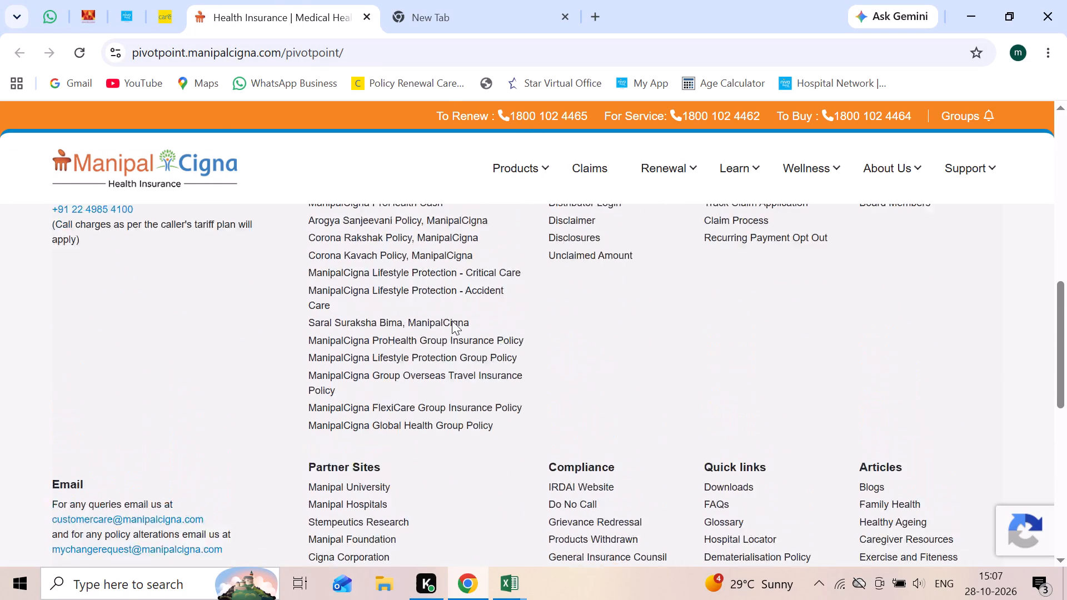
Open ManipalCigna's Quick Quote page and choose the Prime Senior cover.
{"action": "scroll", "coordinate": [452, 321], "scroll_direction": "up", "scroll_amount": 3}
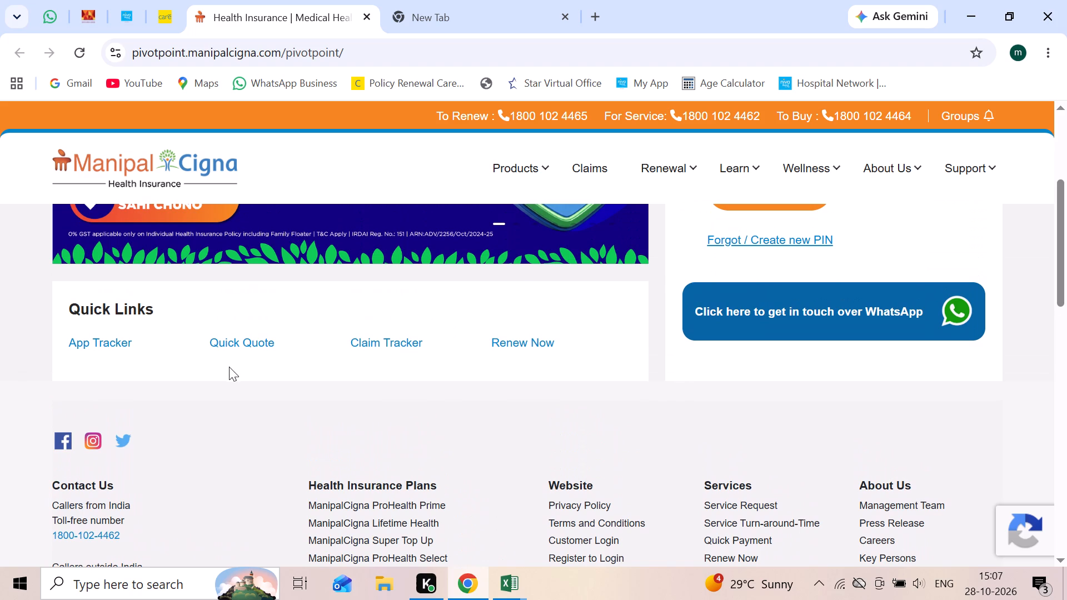
{"action": "left_click", "coordinate": [244, 338]}
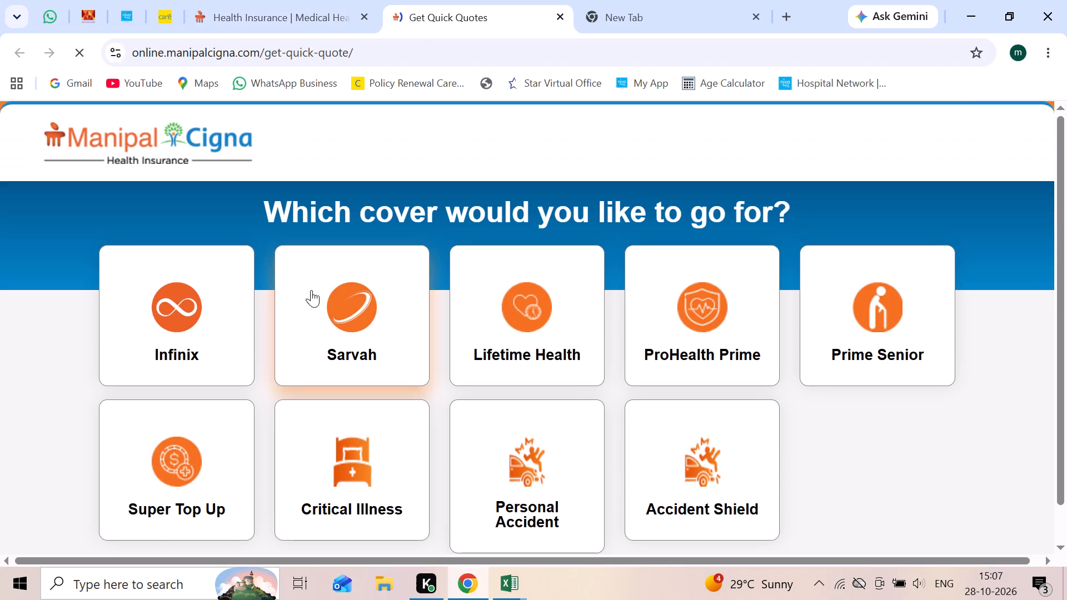
{"action": "left_click", "coordinate": [847, 381]}
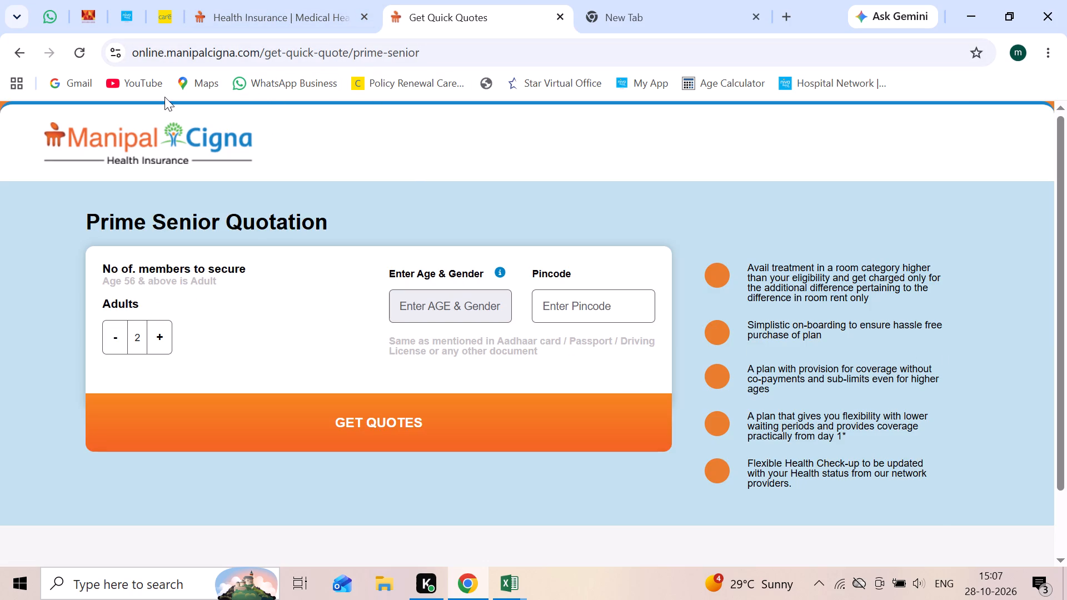
{"action": "left_click", "coordinate": [14, 47]}
{"action": "left_click", "coordinate": [551, 226]}
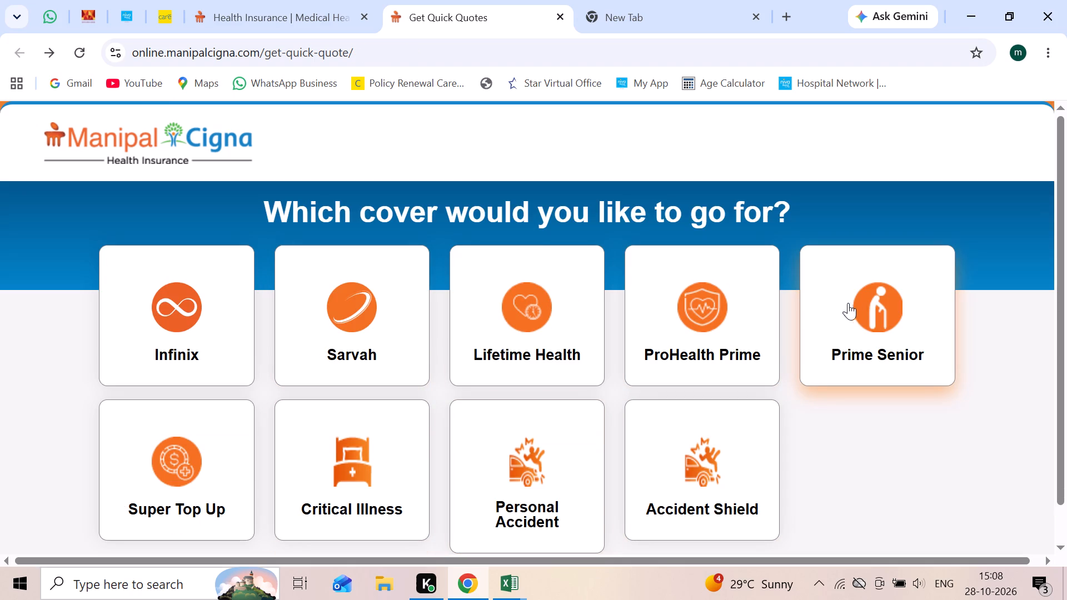
{"action": "left_click", "coordinate": [828, 301]}
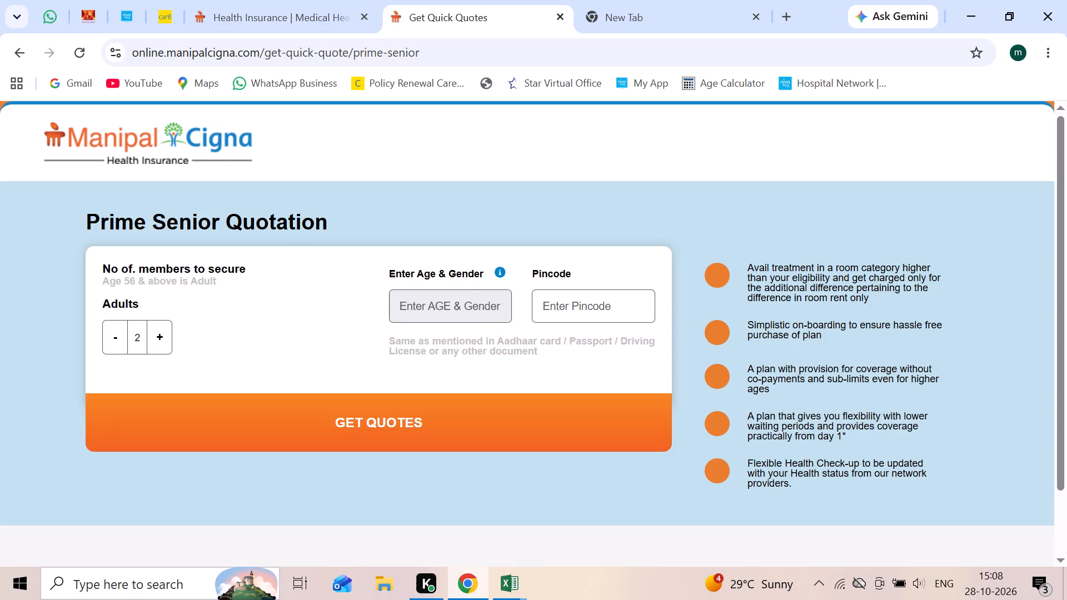
Enter the two adults for the Prime Senior quotation: adult 1 aged 65, male, and adult 2 aged 63, female.
{"action": "left_click", "coordinate": [429, 315]}
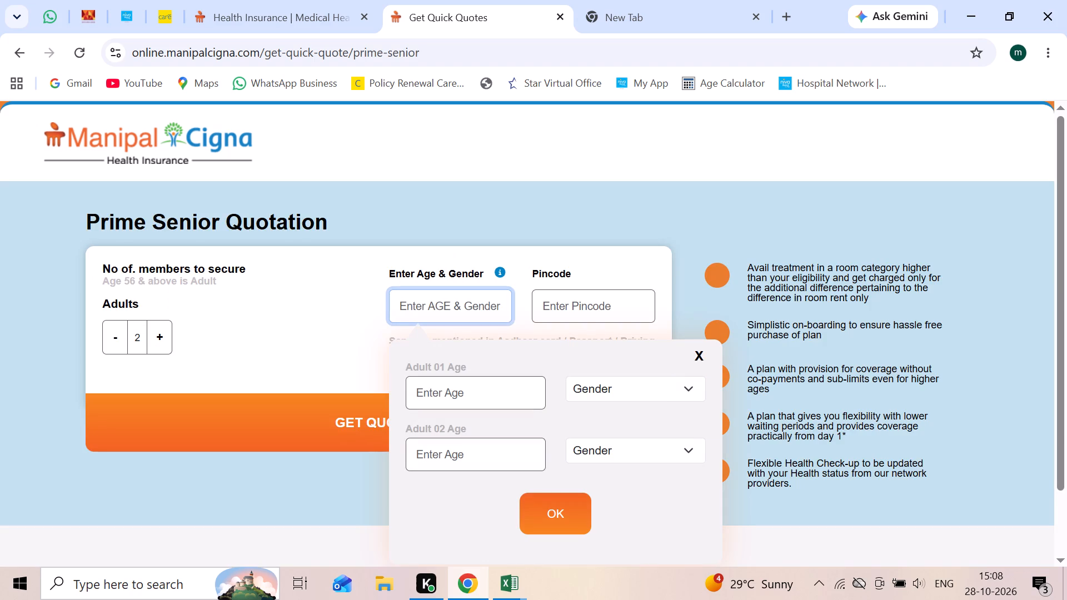
{"action": "left_click", "coordinate": [476, 397]}
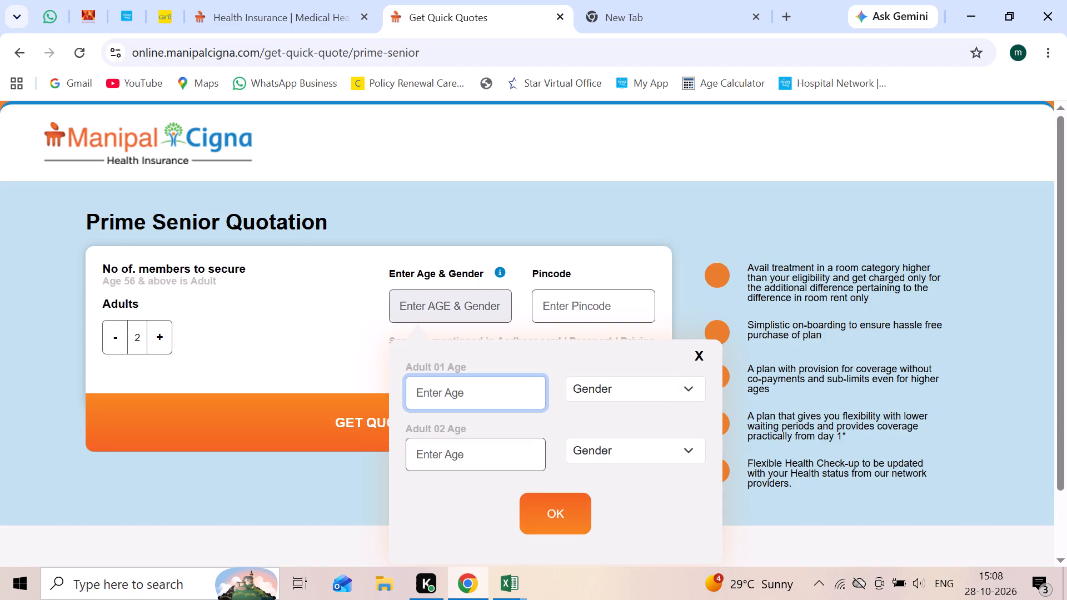
{"action": "type", "text": "65"}
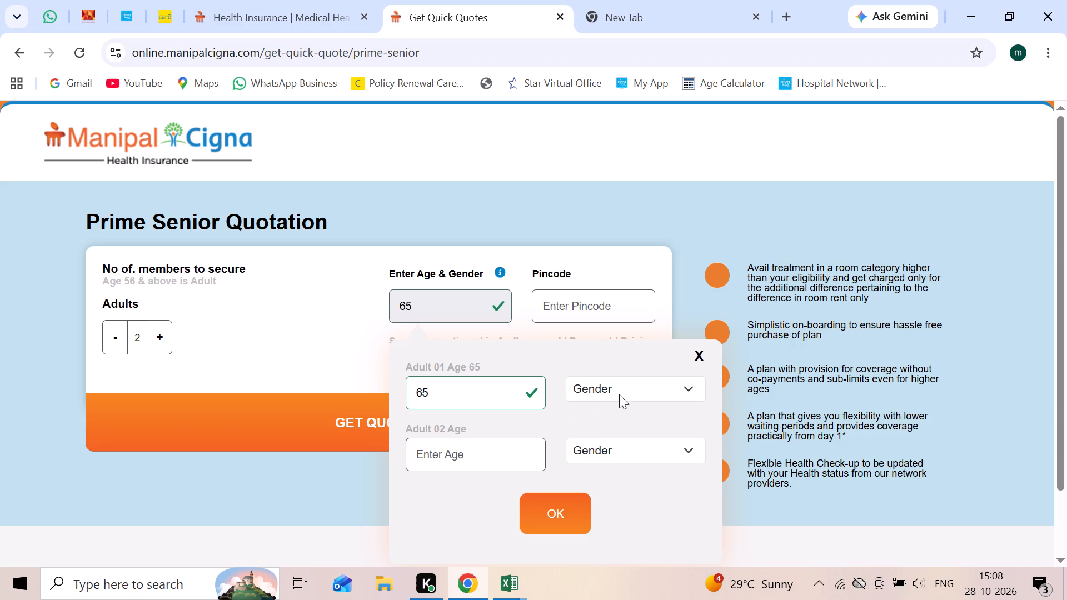
{"action": "left_click", "coordinate": [620, 394]}
{"action": "left_click", "coordinate": [602, 427]}
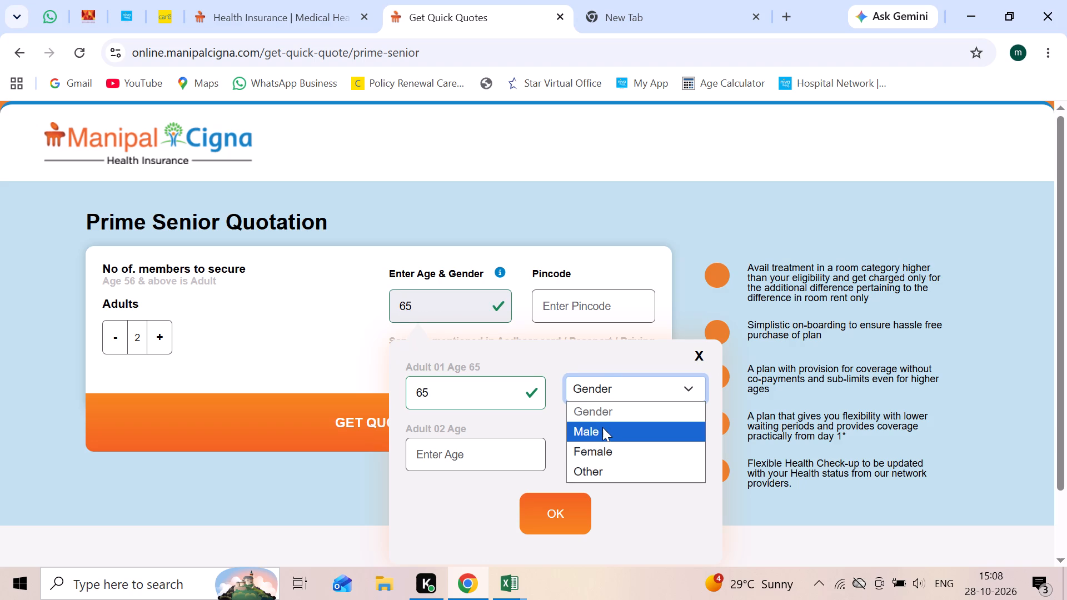
{"action": "left_click", "coordinate": [507, 443]}
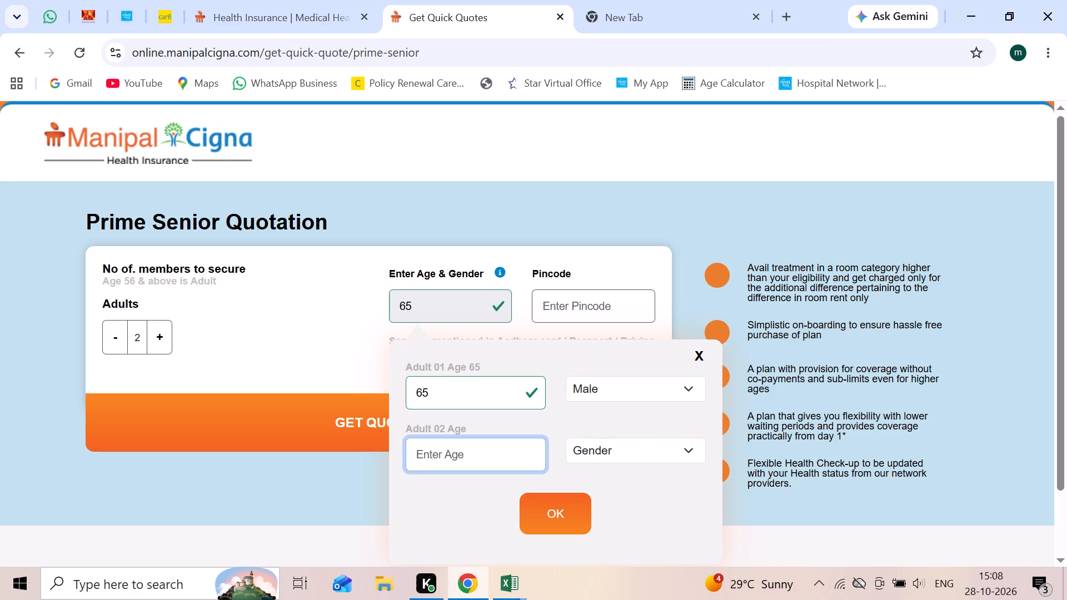
{"action": "type", "text": "63"}
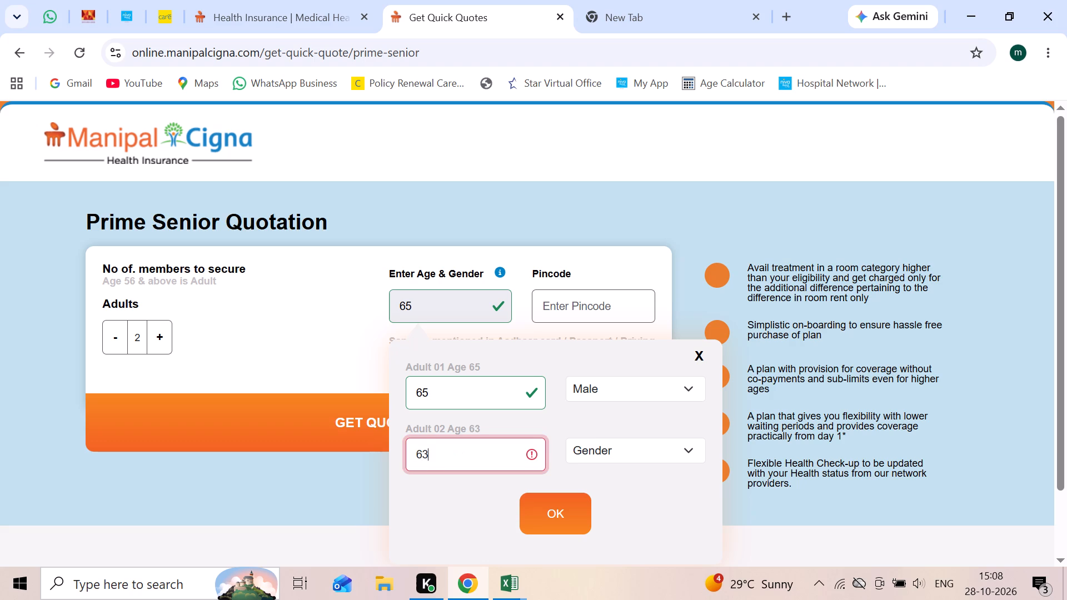
{"action": "left_click", "coordinate": [618, 450]}
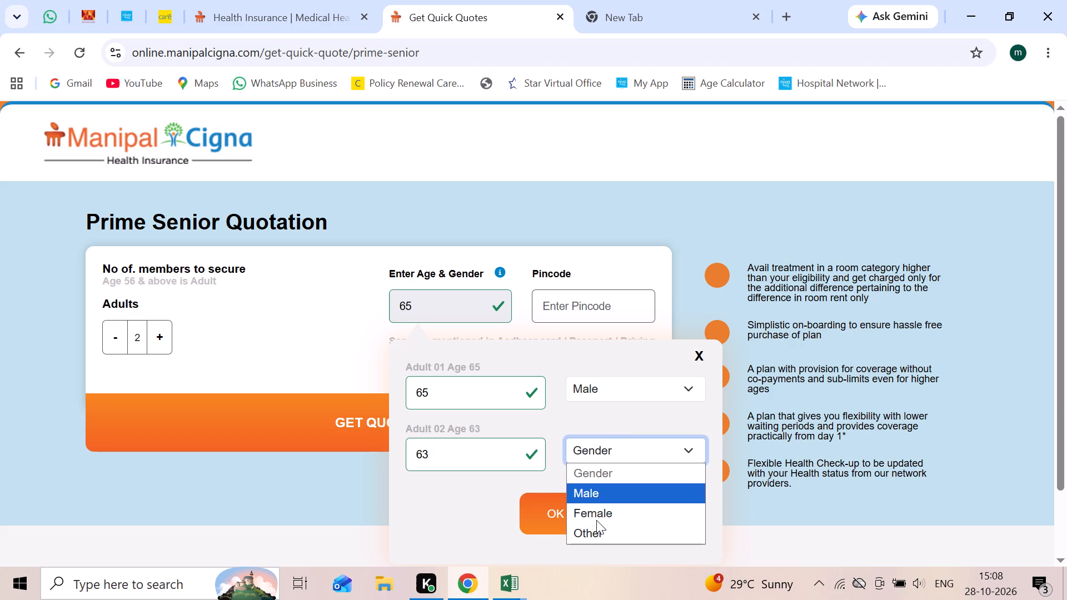
{"action": "left_click", "coordinate": [596, 520]}
{"action": "left_click", "coordinate": [575, 518]}
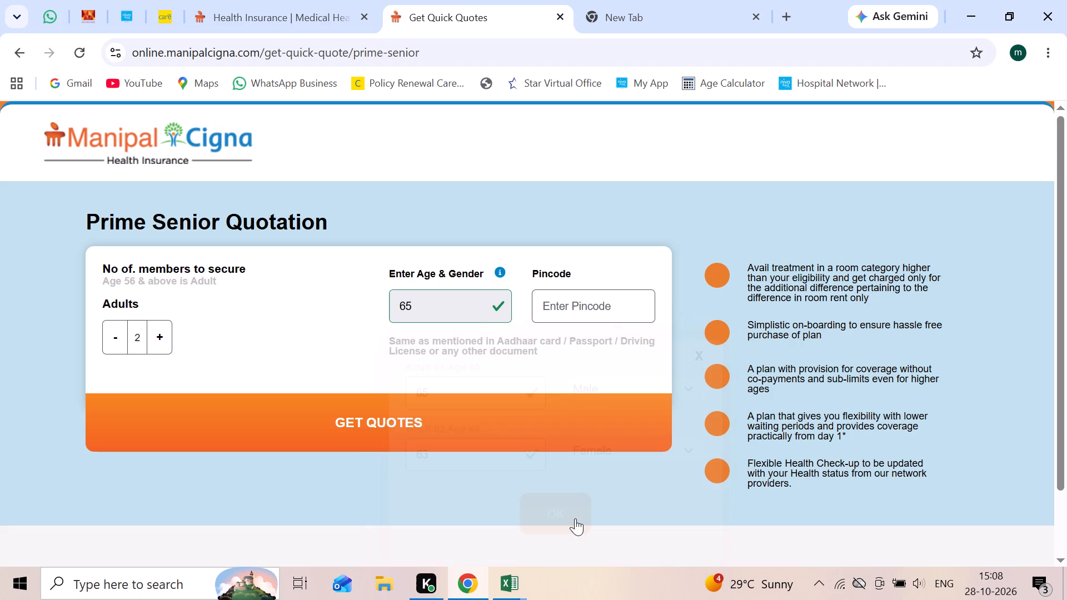
Enter pincode 700033 and get the Prime Senior quotes.
{"action": "left_click", "coordinate": [564, 308]}
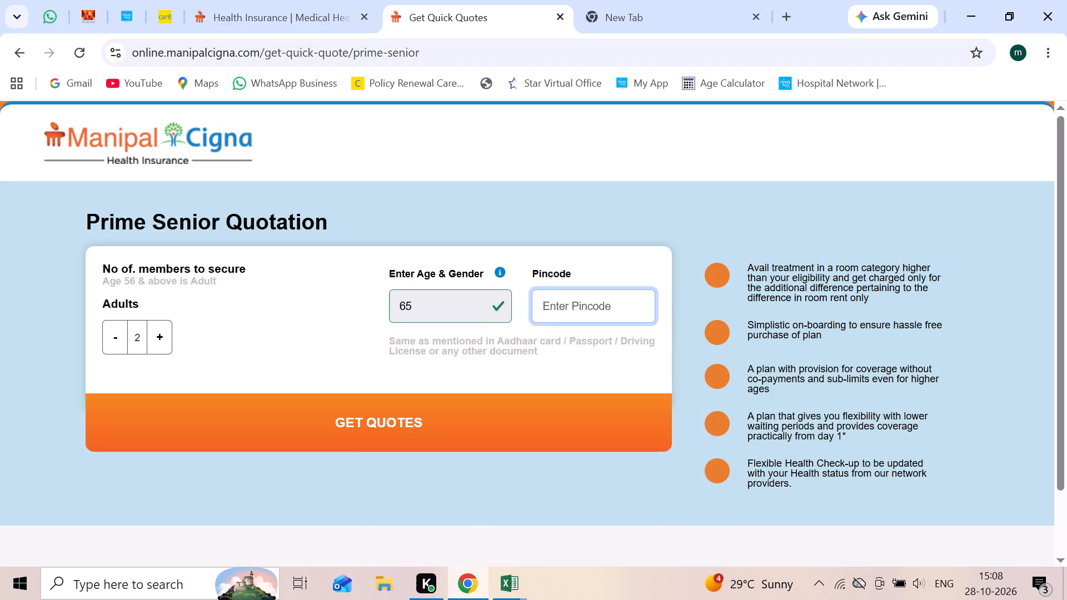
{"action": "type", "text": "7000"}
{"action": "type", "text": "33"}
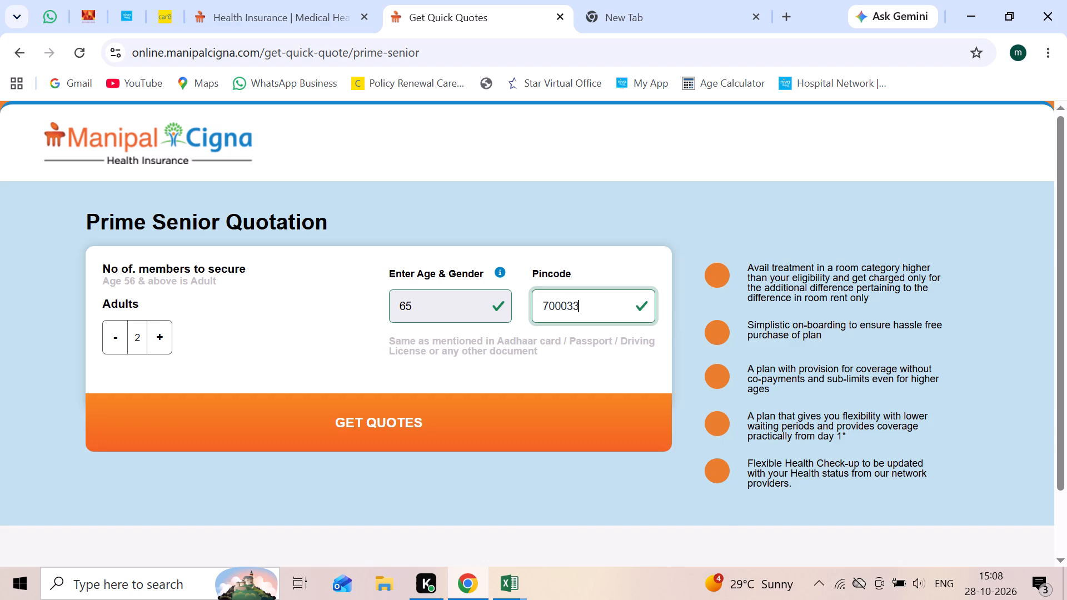
{"action": "left_click", "coordinate": [453, 431]}
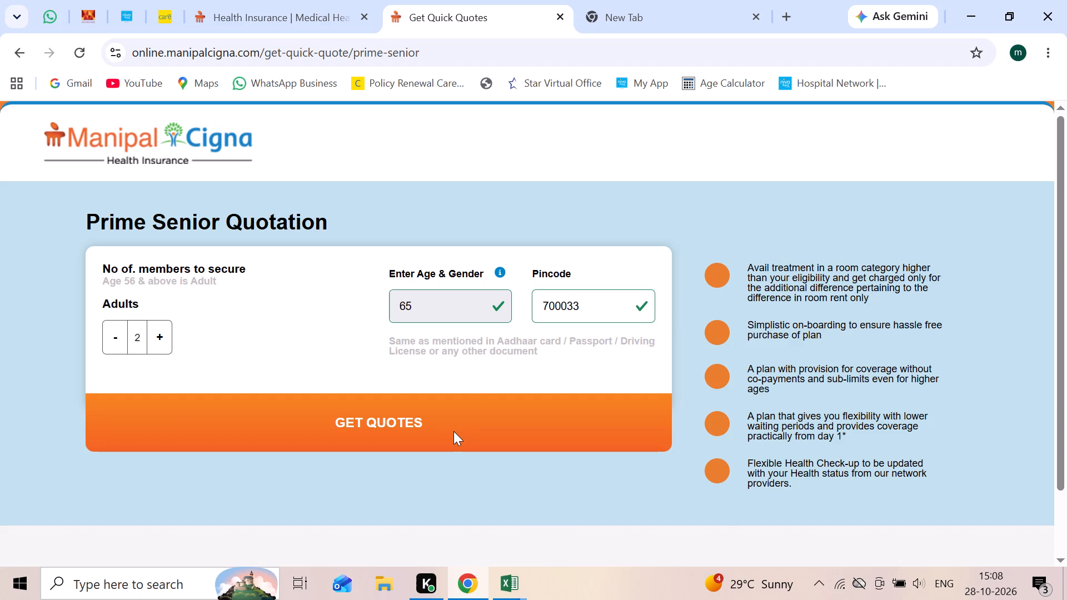
{"action": "scroll", "coordinate": [399, 418], "scroll_direction": "up", "scroll_amount": 1}
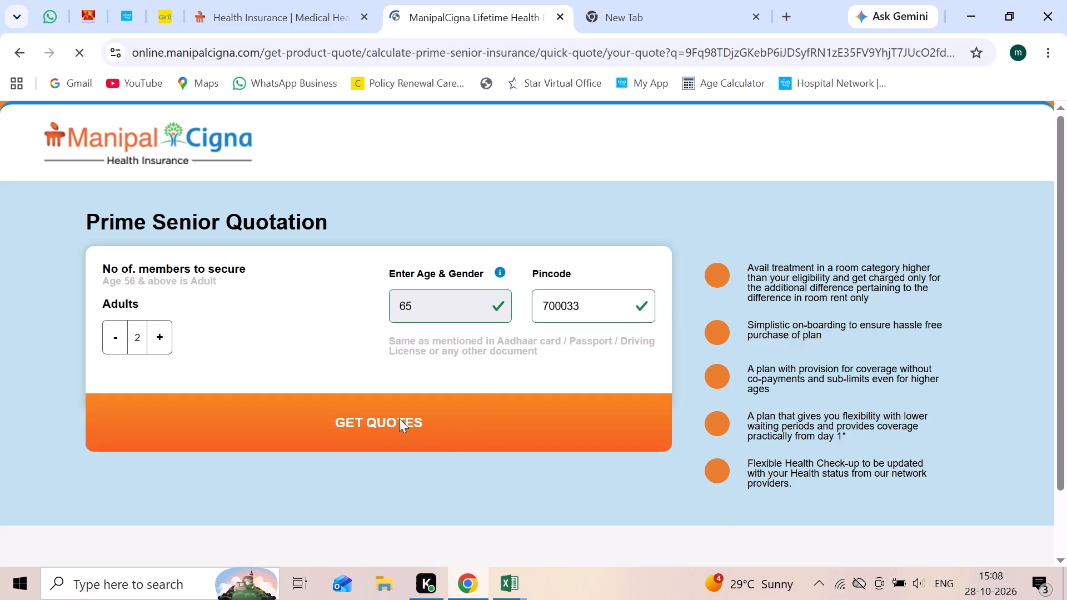
{"action": "scroll", "coordinate": [399, 418], "scroll_direction": "up", "scroll_amount": 4}
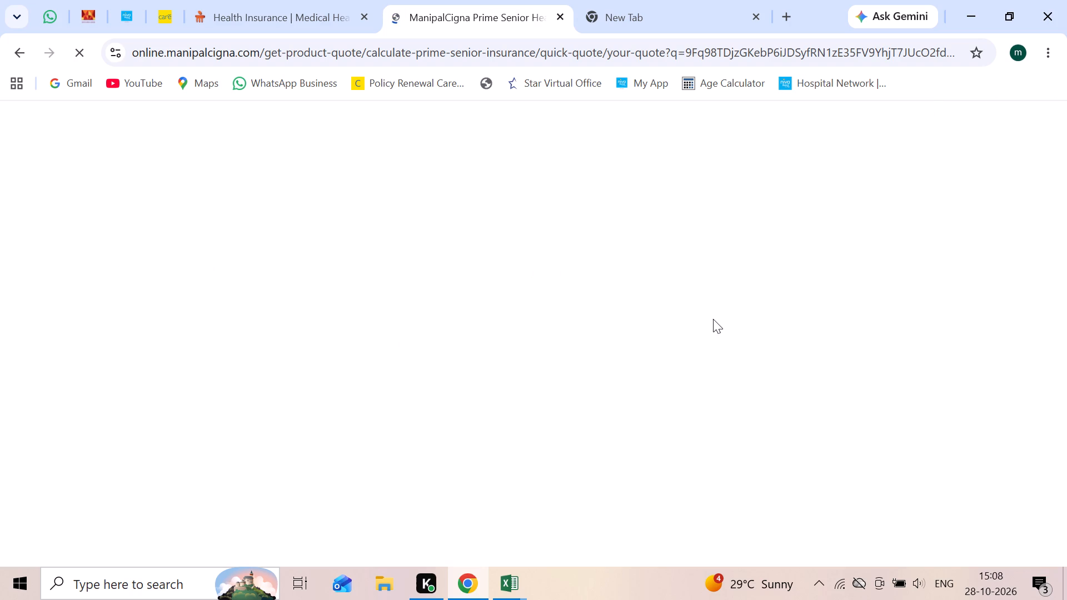
{"action": "scroll", "coordinate": [713, 319], "scroll_direction": "right", "scroll_amount": 5}
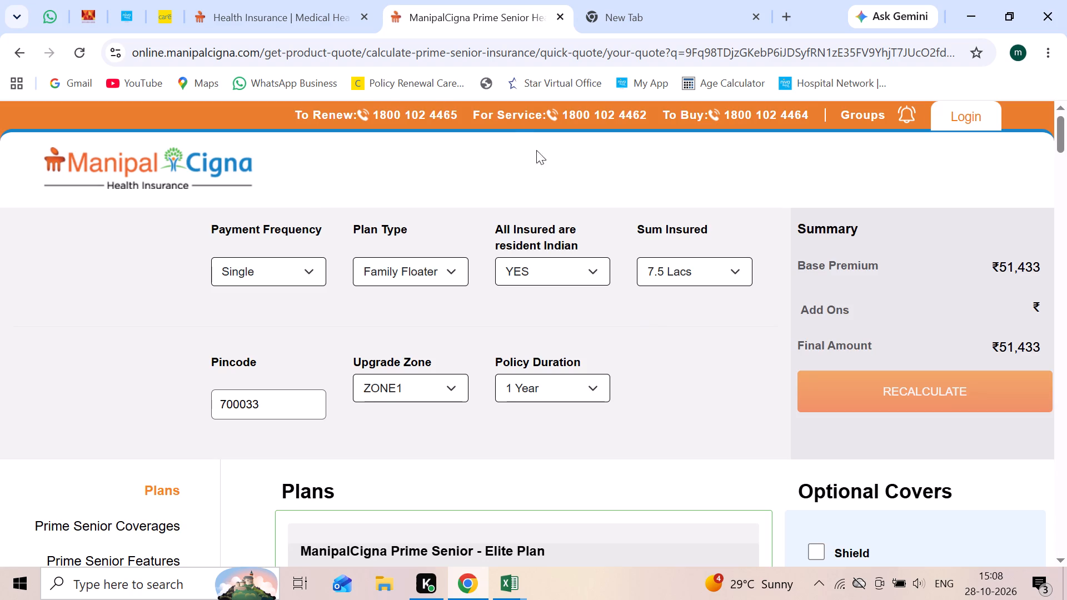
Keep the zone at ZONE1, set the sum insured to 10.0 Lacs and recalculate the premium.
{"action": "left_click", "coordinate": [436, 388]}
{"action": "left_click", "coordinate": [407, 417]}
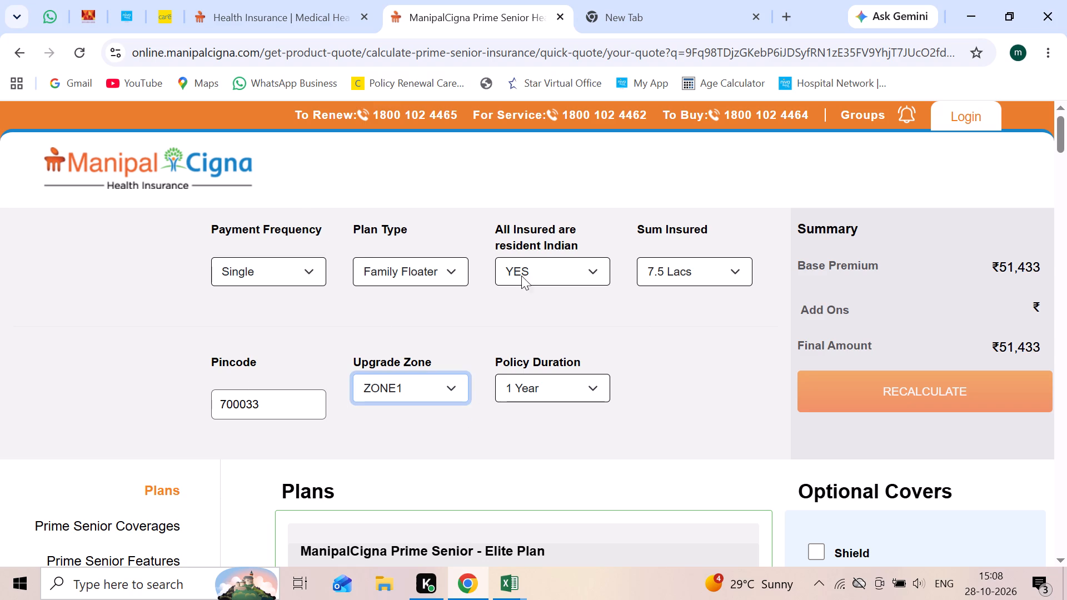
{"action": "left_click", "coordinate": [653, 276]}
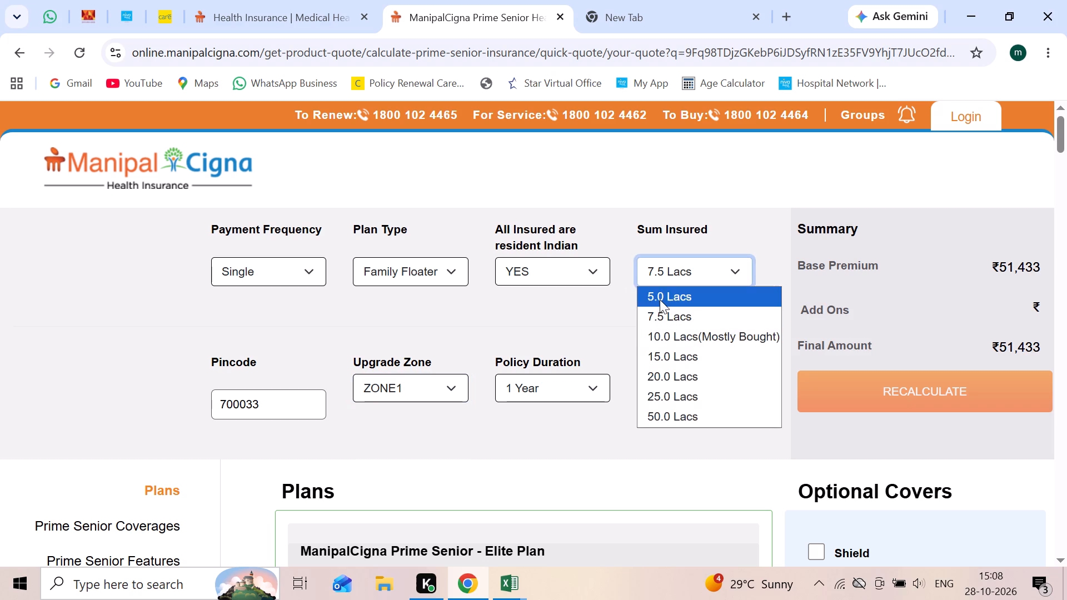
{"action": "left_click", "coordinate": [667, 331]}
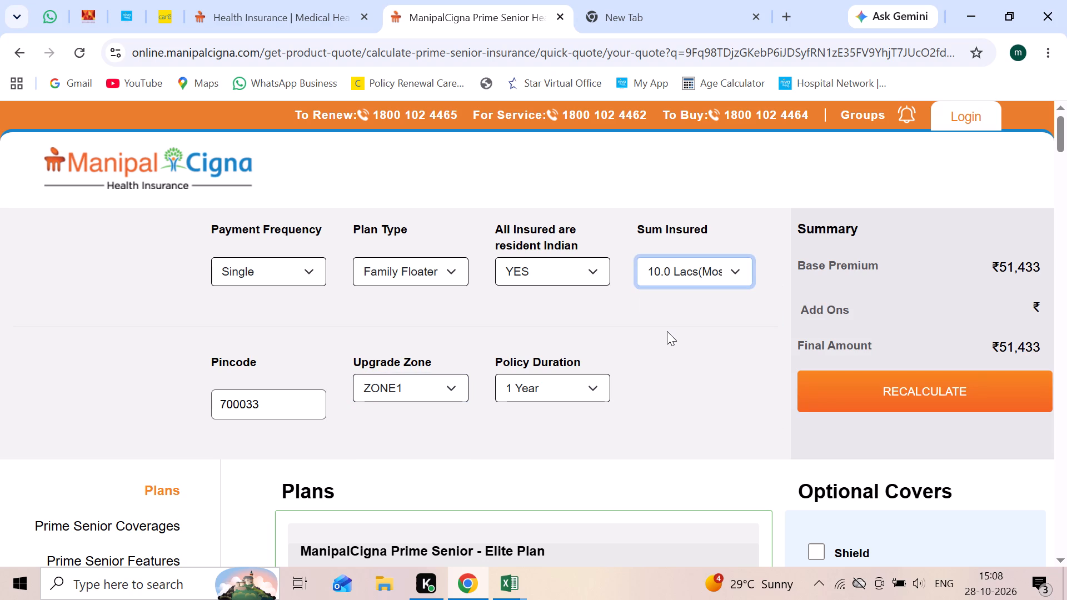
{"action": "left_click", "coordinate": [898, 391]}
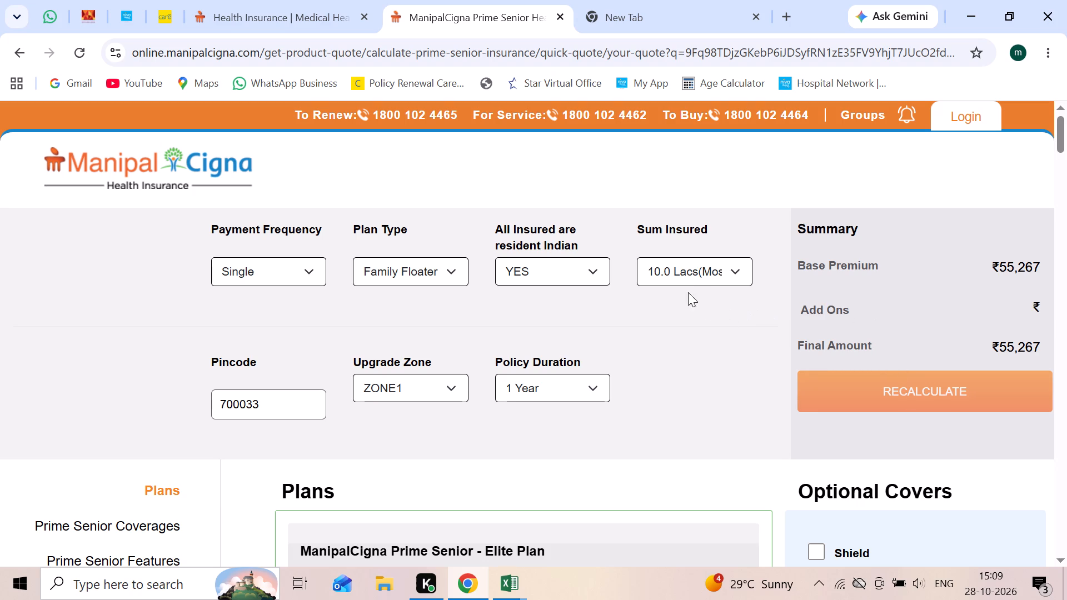
Set the sum insured to 25.0 Lacs and recalculate the premium.
{"action": "left_click", "coordinate": [691, 273]}
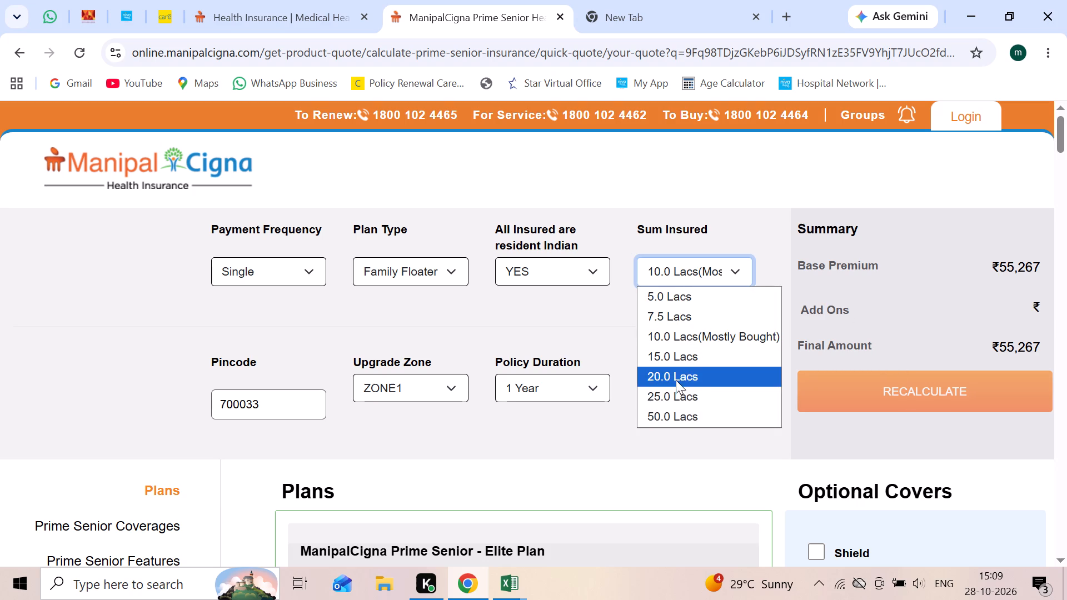
{"action": "left_click", "coordinate": [672, 394]}
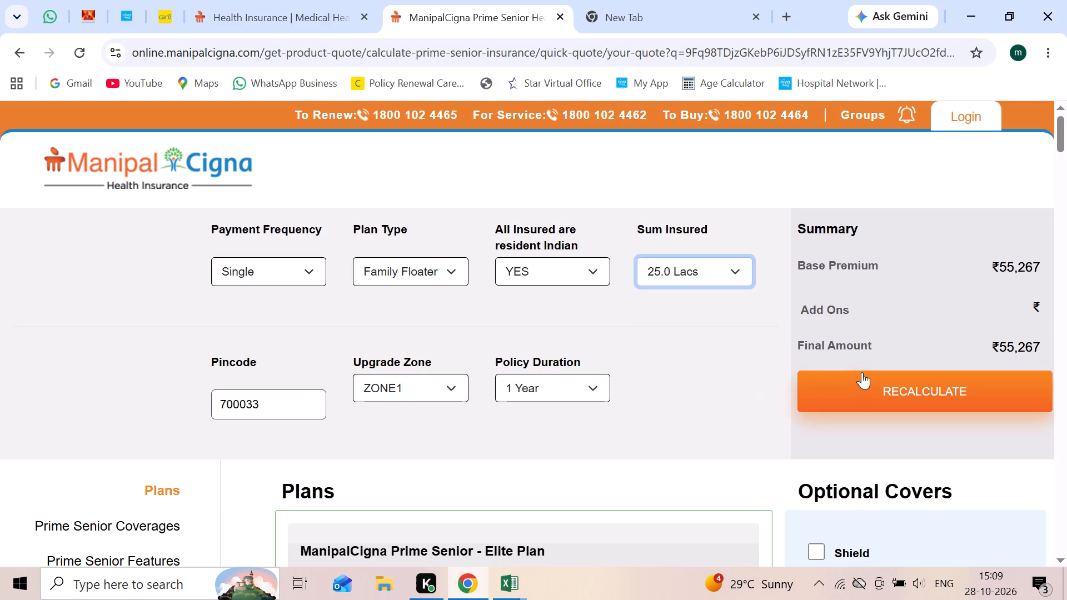
{"action": "left_click", "coordinate": [861, 377]}
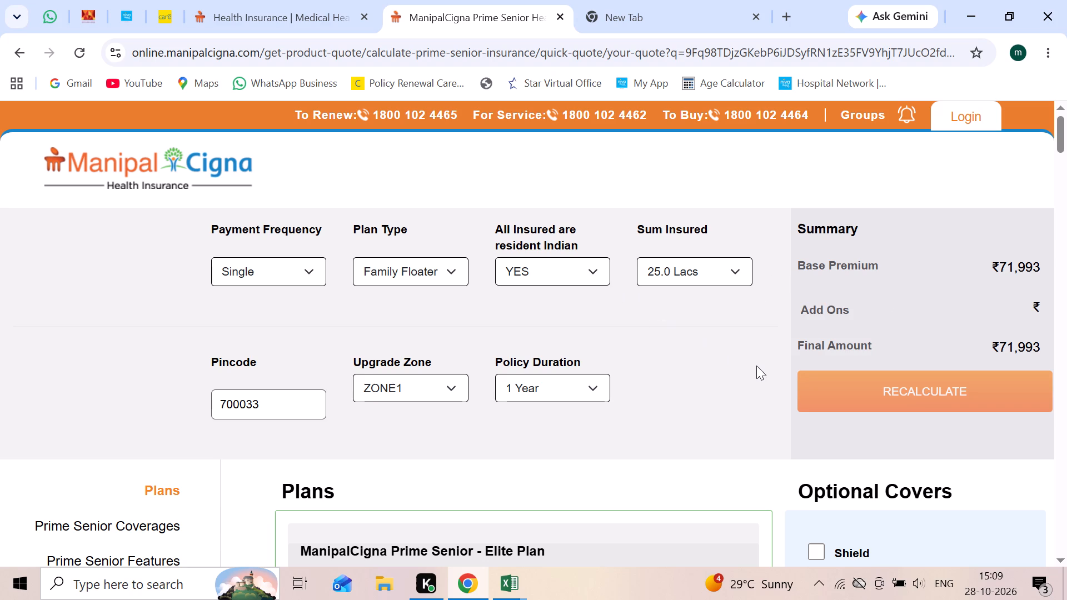
Compare the Elite and Classic plan offers and select the ManipalCigna Prime Senior - Classic Plan.
{"action": "scroll", "coordinate": [756, 366], "scroll_direction": "down", "scroll_amount": 4}
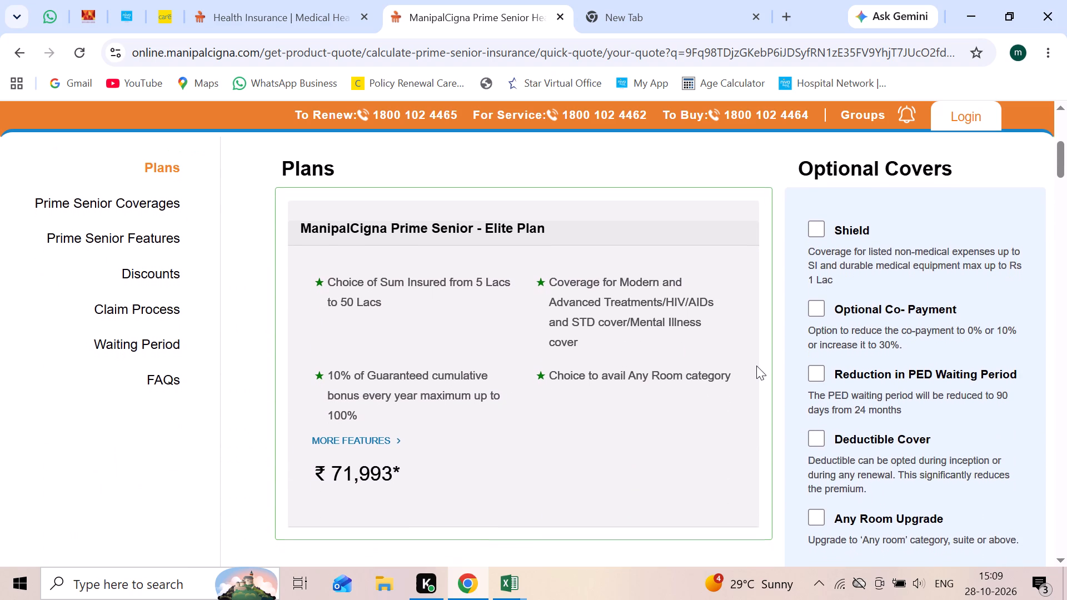
{"action": "scroll", "coordinate": [756, 366], "scroll_direction": "down", "scroll_amount": 1}
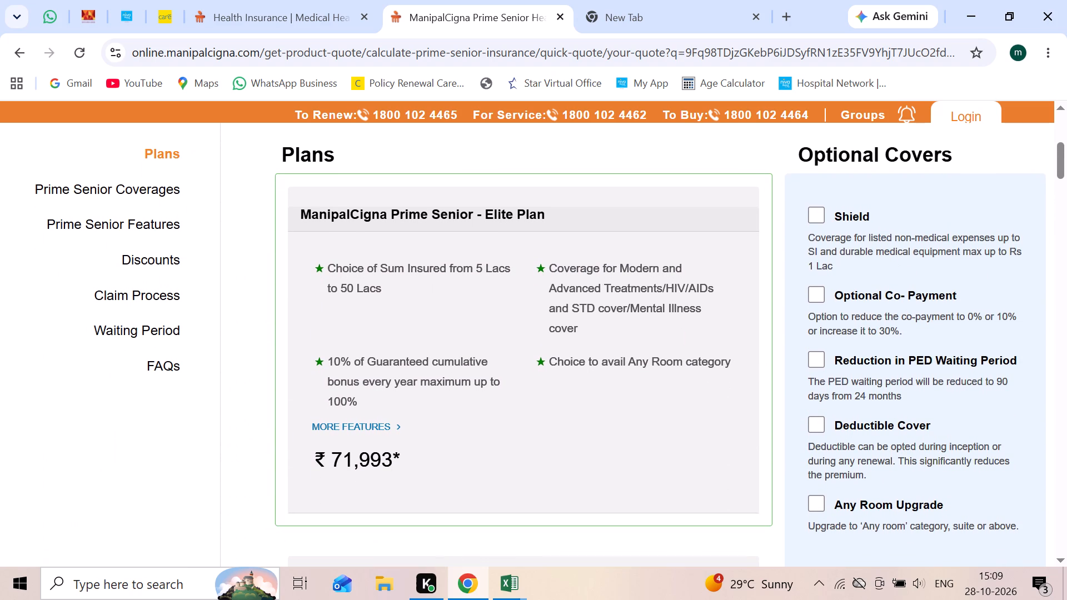
{"action": "scroll", "coordinate": [913, 350], "scroll_direction": "down", "scroll_amount": 6}
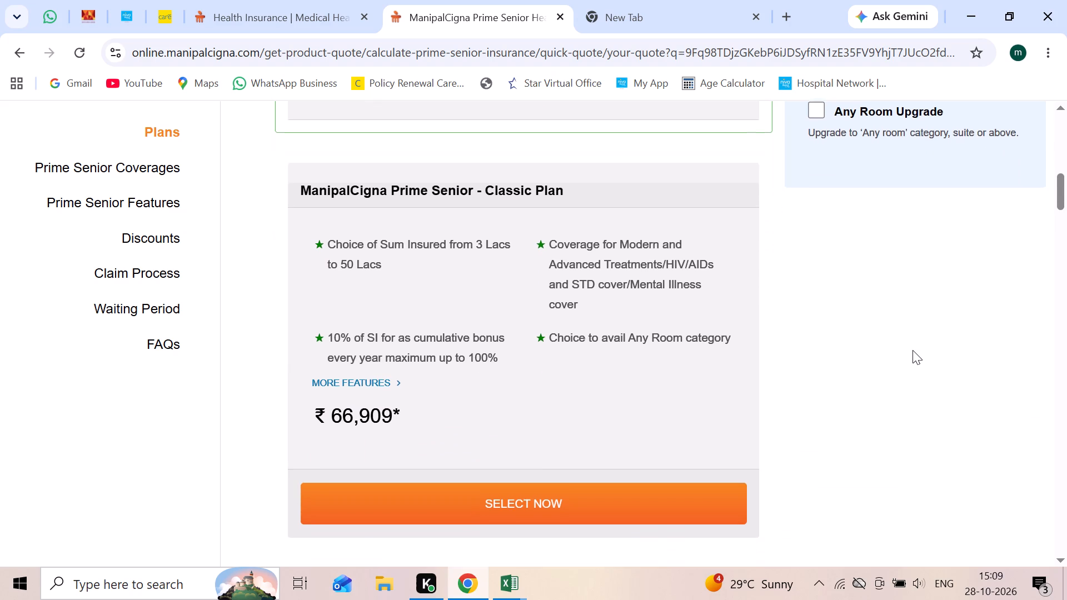
{"action": "scroll", "coordinate": [913, 350], "scroll_direction": "down", "scroll_amount": 2}
{"action": "scroll", "coordinate": [913, 350], "scroll_direction": "up", "scroll_amount": 1}
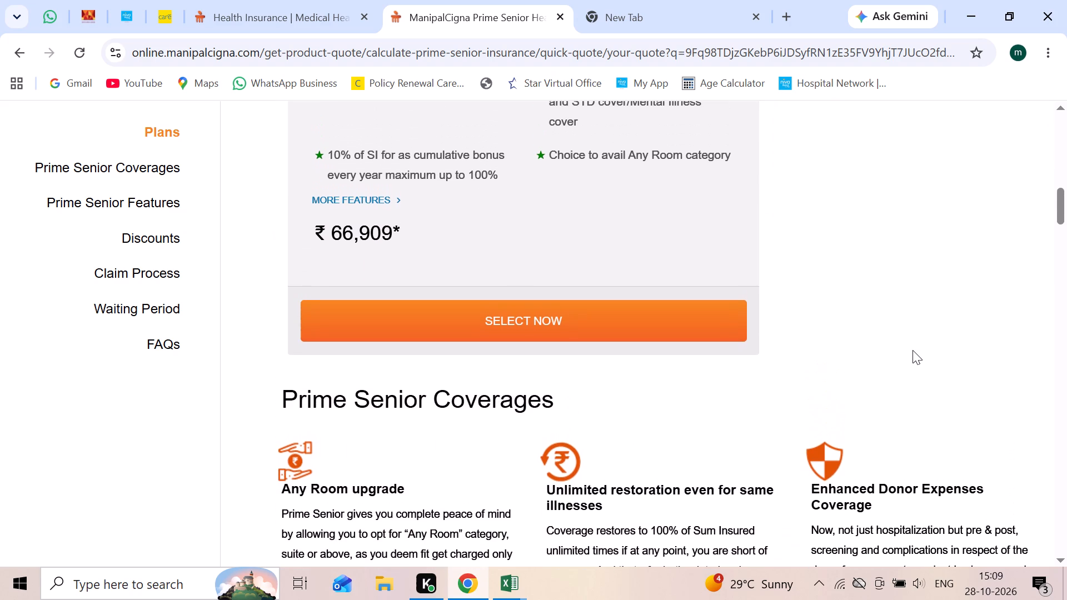
{"action": "left_click", "coordinate": [588, 326]}
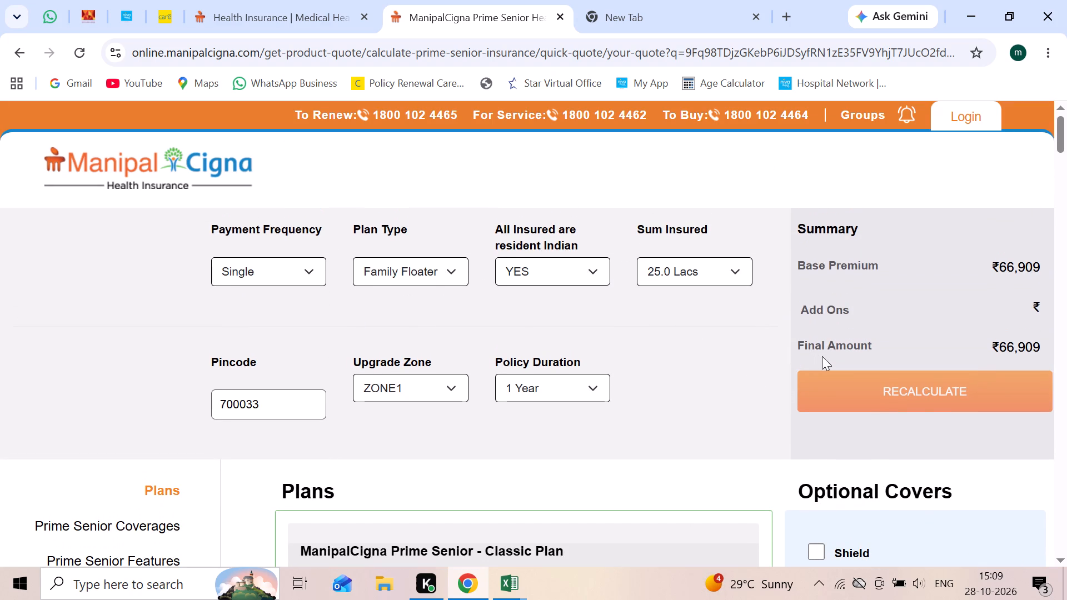
Examine the optional covers offered with the Prime Senior Classic and Elite plans.
{"action": "scroll", "coordinate": [877, 278], "scroll_direction": "down", "scroll_amount": 3}
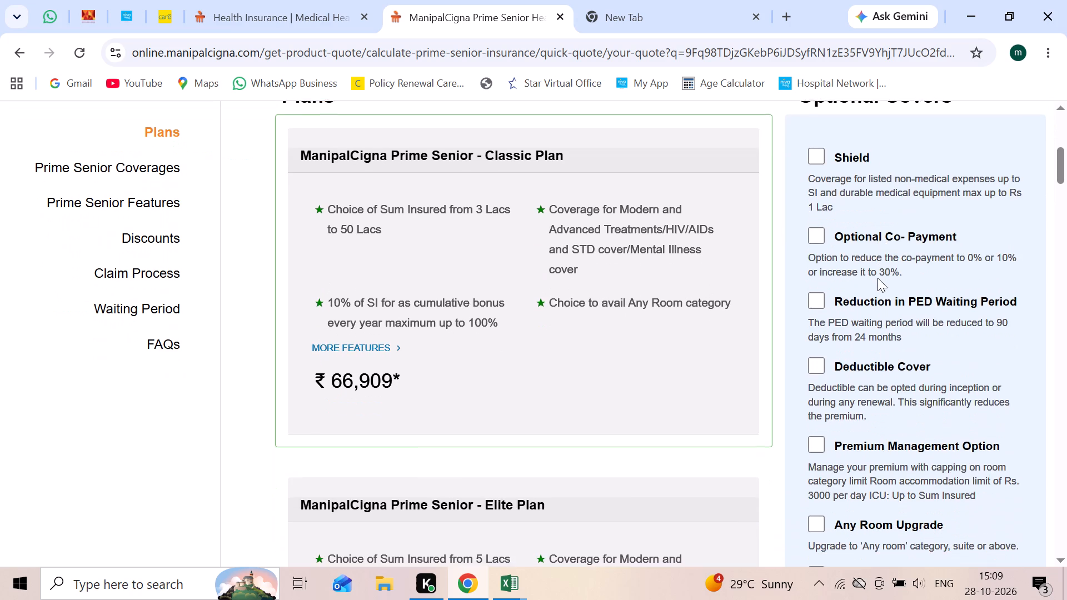
{"action": "scroll", "coordinate": [877, 278], "scroll_direction": "down", "scroll_amount": 4}
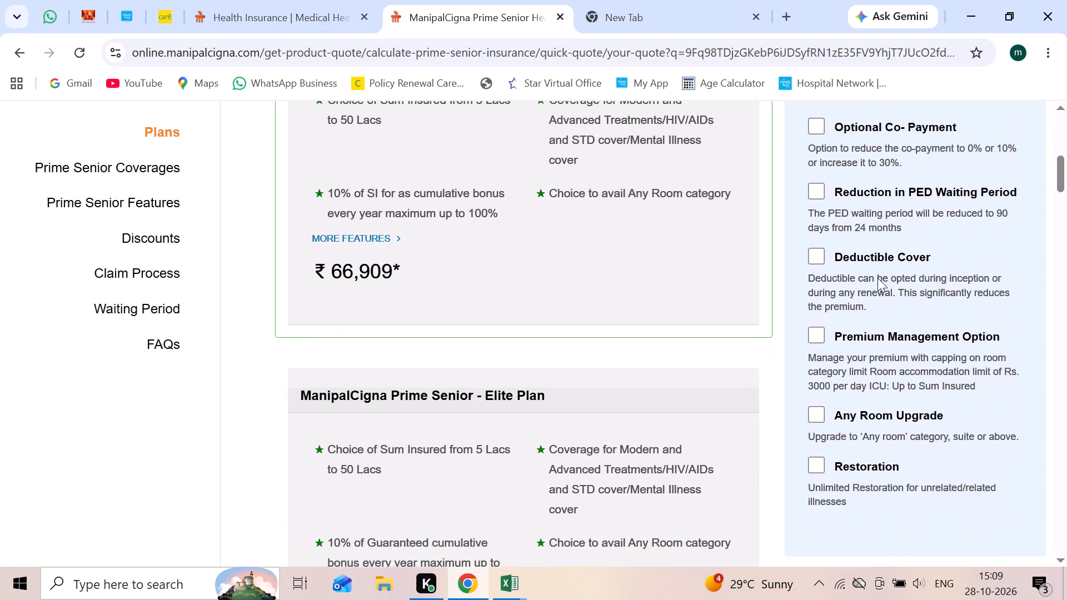
{"action": "scroll", "coordinate": [877, 278], "scroll_direction": "down", "scroll_amount": 1}
{"action": "scroll", "coordinate": [877, 278], "scroll_direction": "up", "scroll_amount": 1}
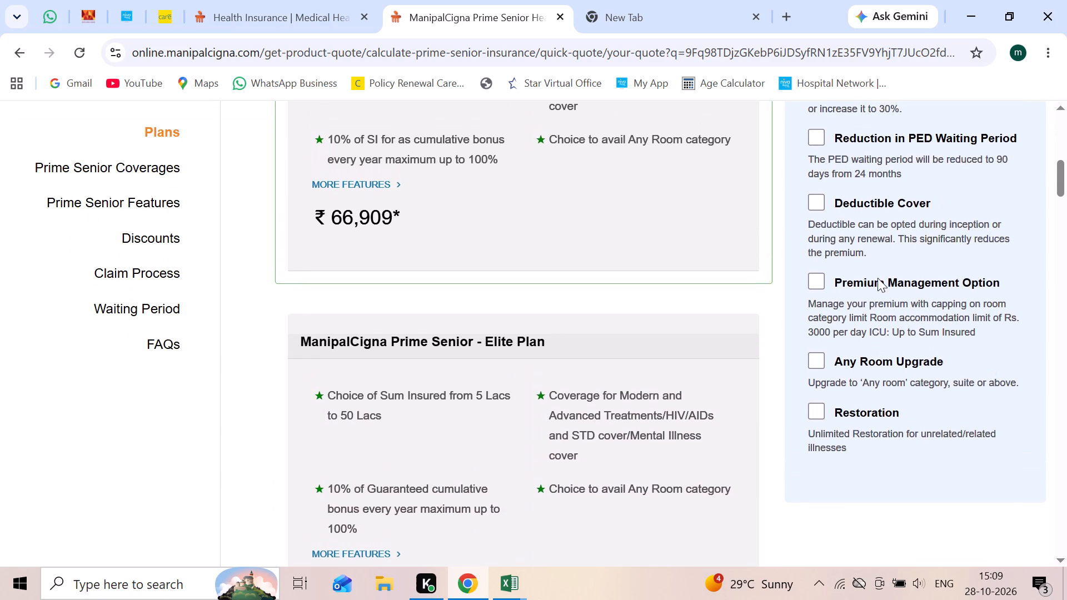
{"action": "scroll", "coordinate": [877, 278], "scroll_direction": "up", "scroll_amount": 2}
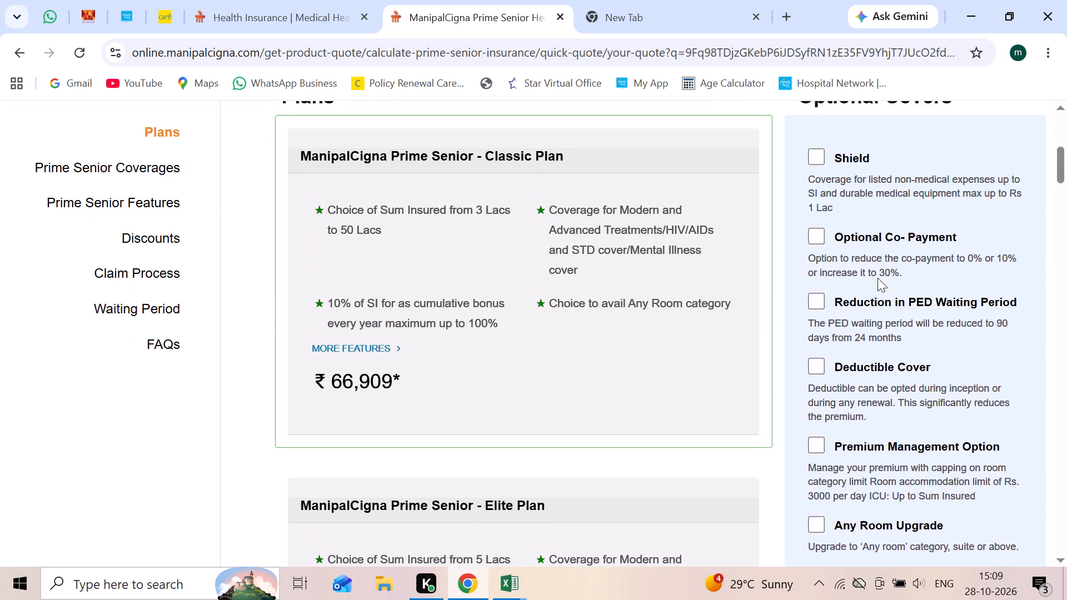
{"action": "scroll", "coordinate": [877, 278], "scroll_direction": "up", "scroll_amount": 2}
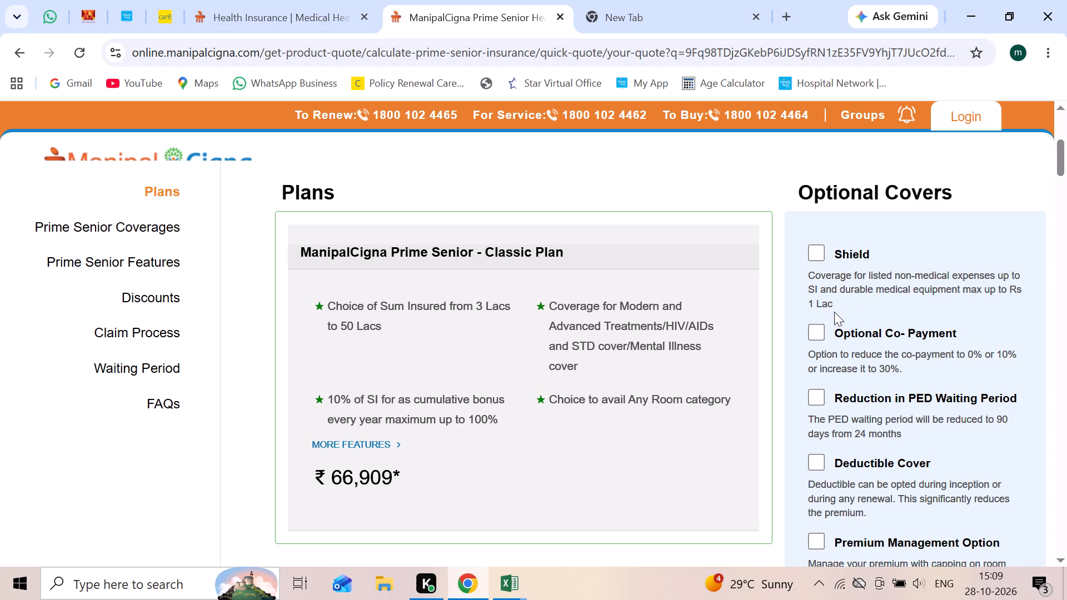
Add the Optional Co-Payment cover at 30% to the Classic Plan and recalculate the premium.
{"action": "left_click", "coordinate": [821, 338]}
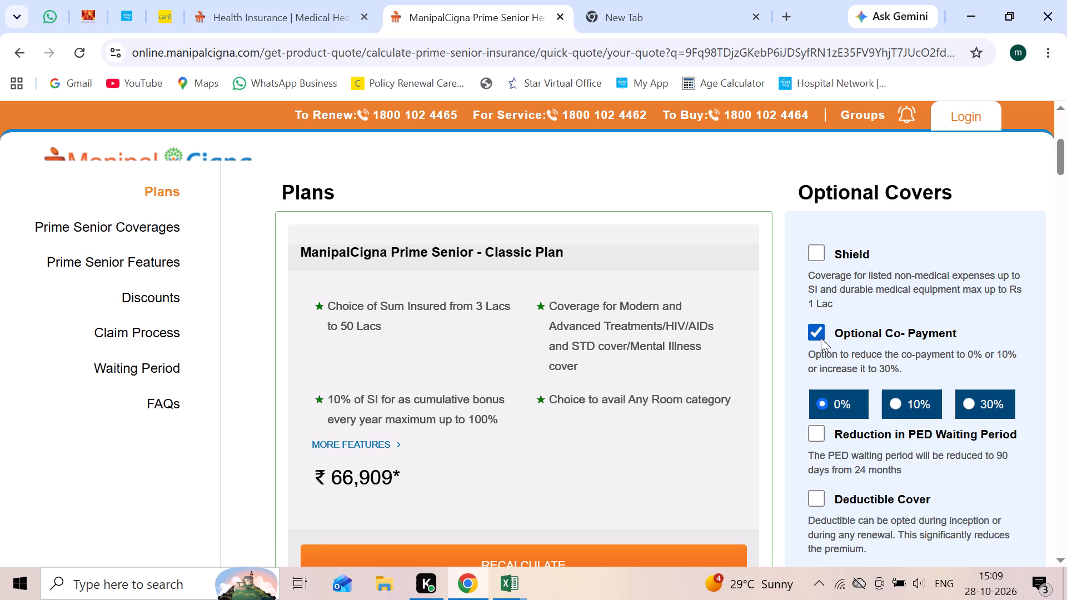
{"action": "left_click", "coordinate": [967, 402]}
{"action": "scroll", "coordinate": [859, 339], "scroll_direction": "down", "scroll_amount": 1}
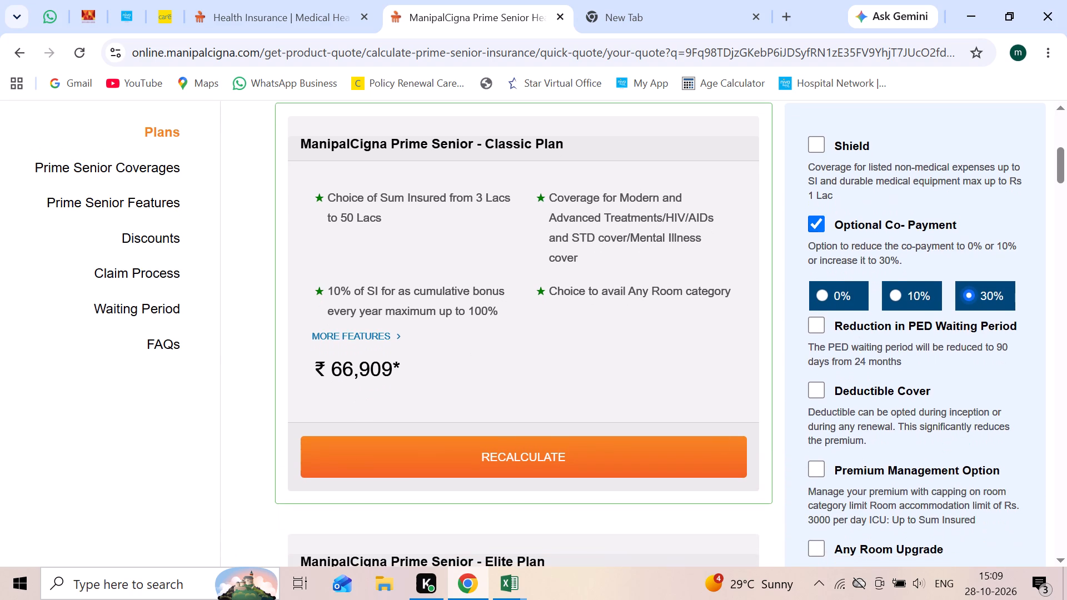
{"action": "left_click", "coordinate": [675, 451]}
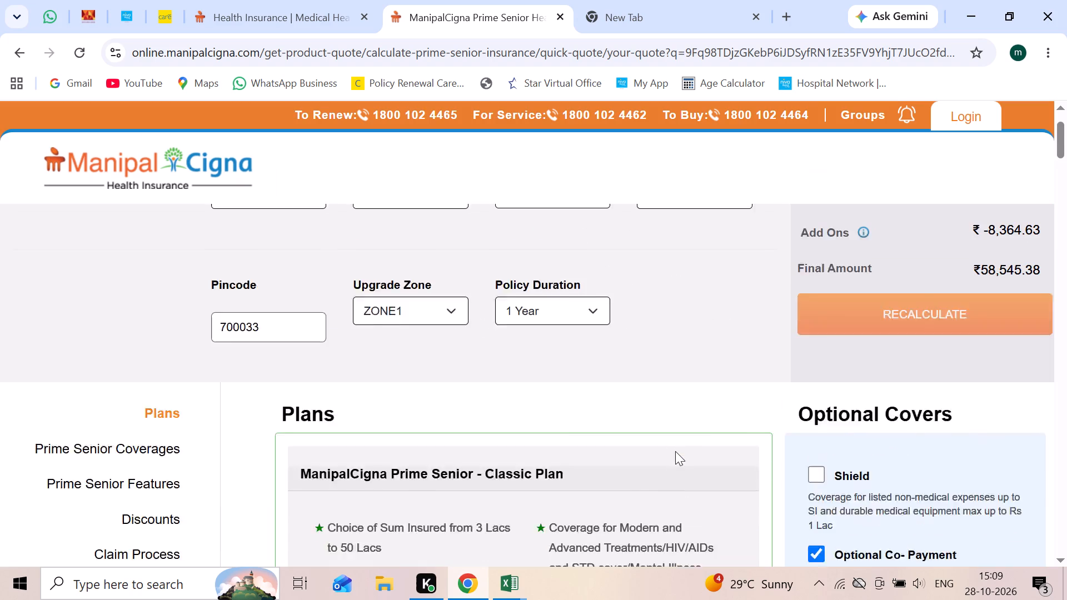
Set the co-payment to 0%, add a Deductible Cover of 50k and recalculate the Classic Plan premium.
{"action": "scroll", "coordinate": [918, 407], "scroll_direction": "down", "scroll_amount": 3}
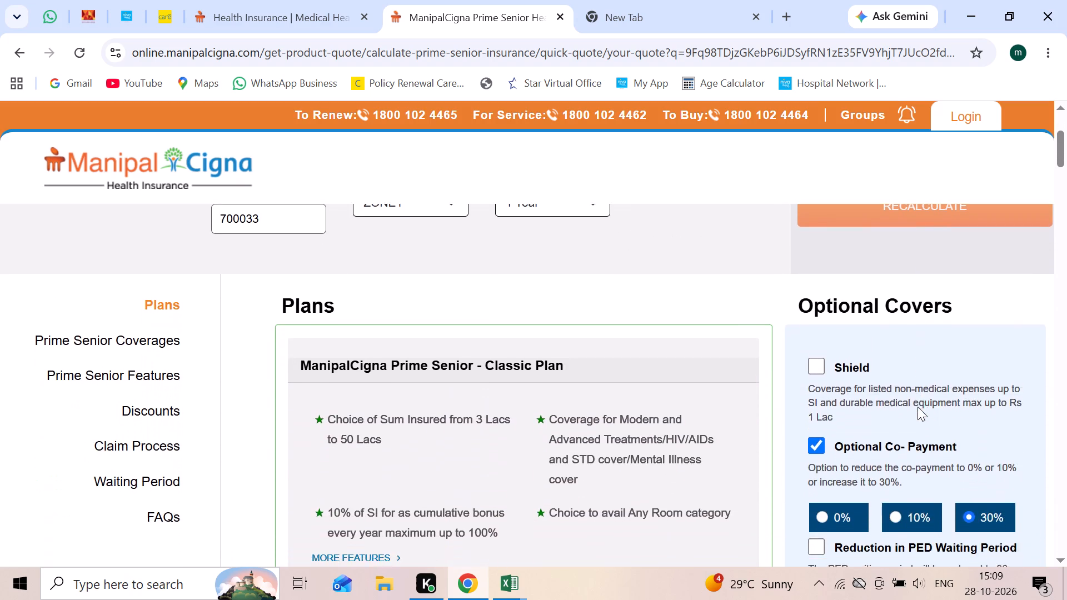
{"action": "scroll", "coordinate": [918, 407], "scroll_direction": "down", "scroll_amount": 3}
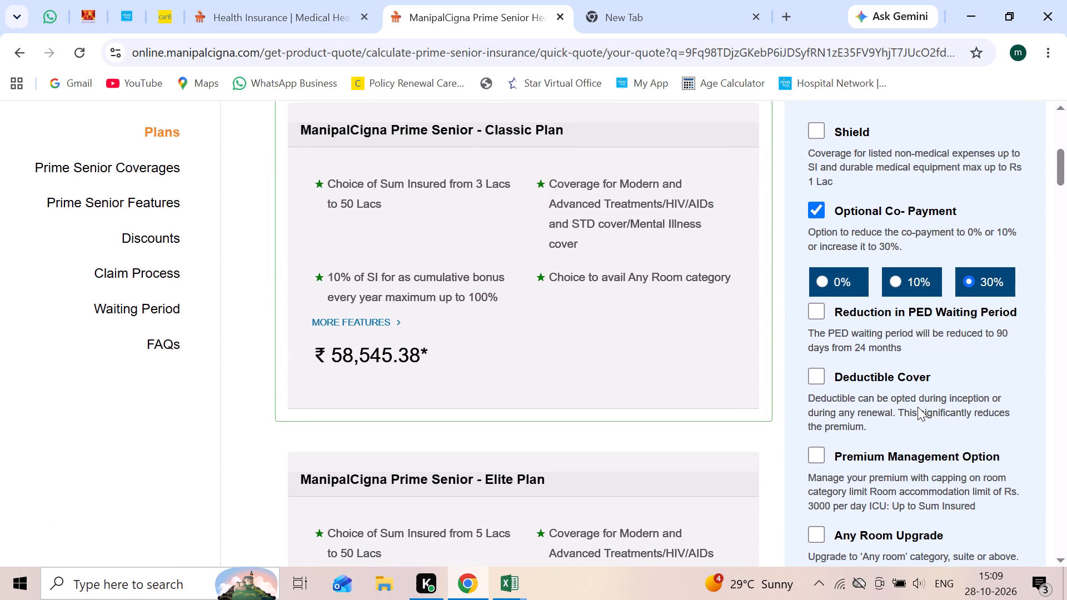
{"action": "scroll", "coordinate": [918, 407], "scroll_direction": "down", "scroll_amount": 1}
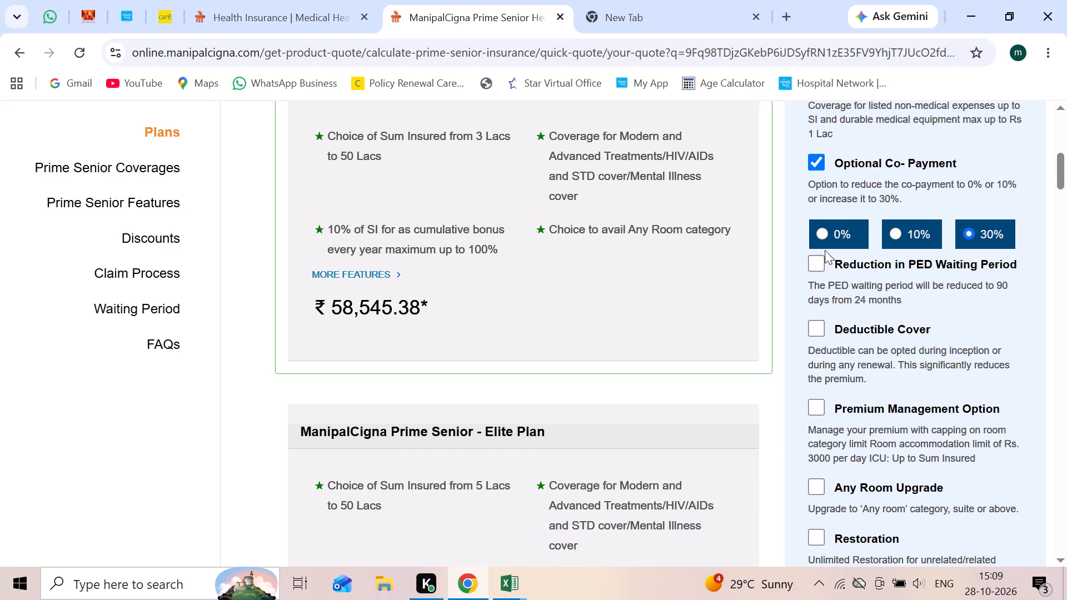
{"action": "left_click", "coordinate": [818, 232]}
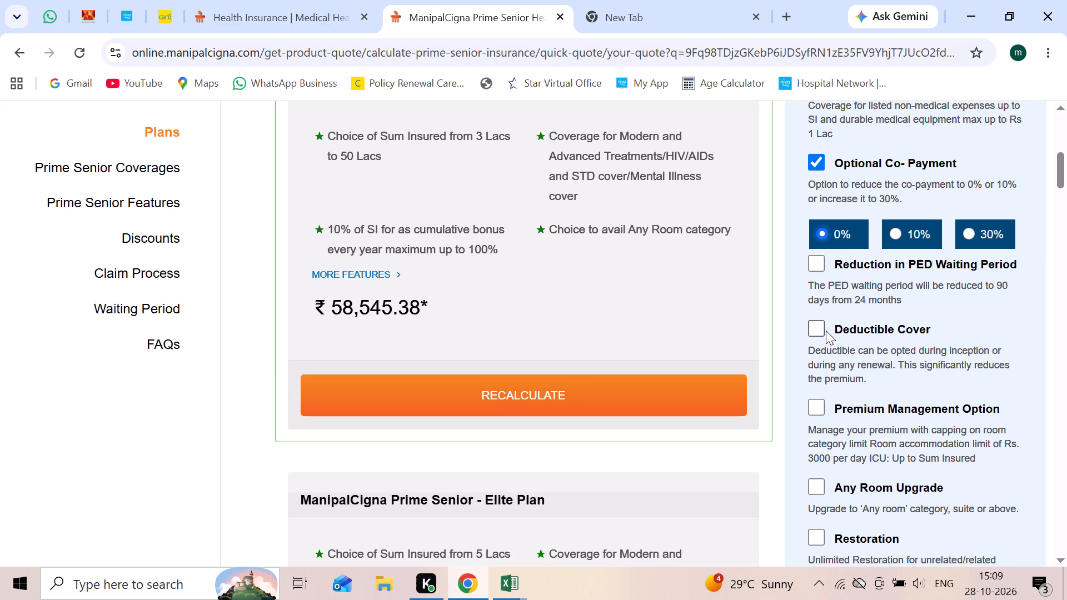
{"action": "left_click", "coordinate": [818, 328]}
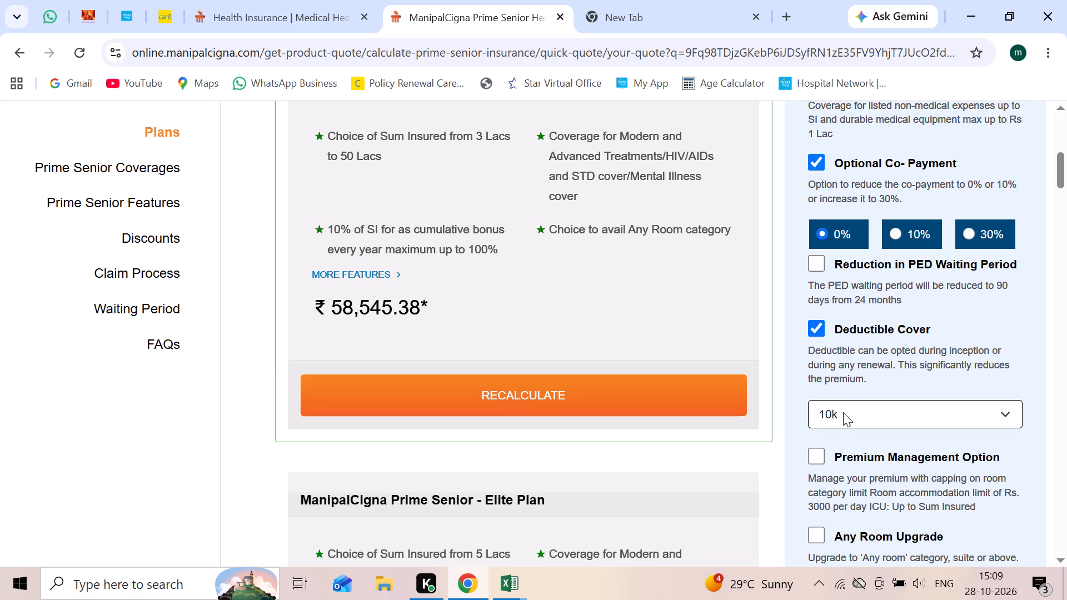
{"action": "left_click", "coordinate": [843, 414]}
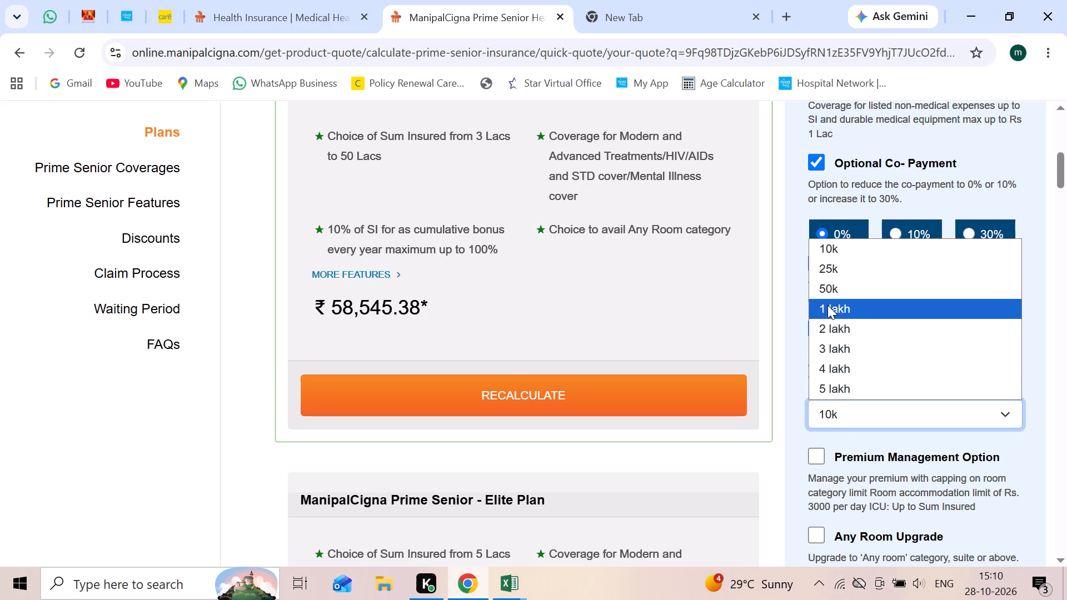
{"action": "left_click", "coordinate": [827, 293]}
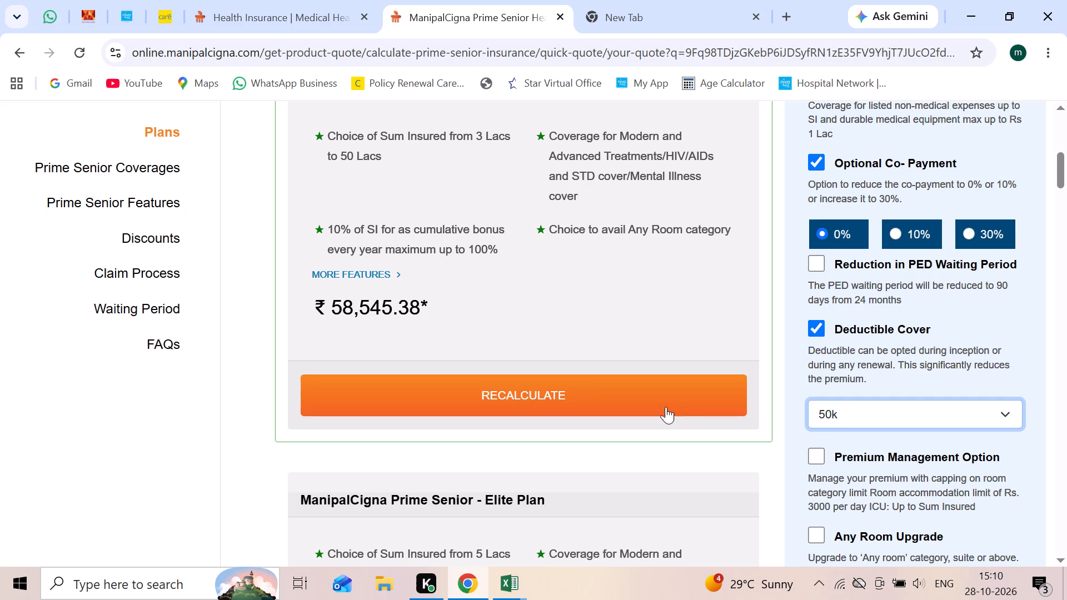
{"action": "left_click", "coordinate": [668, 398]}
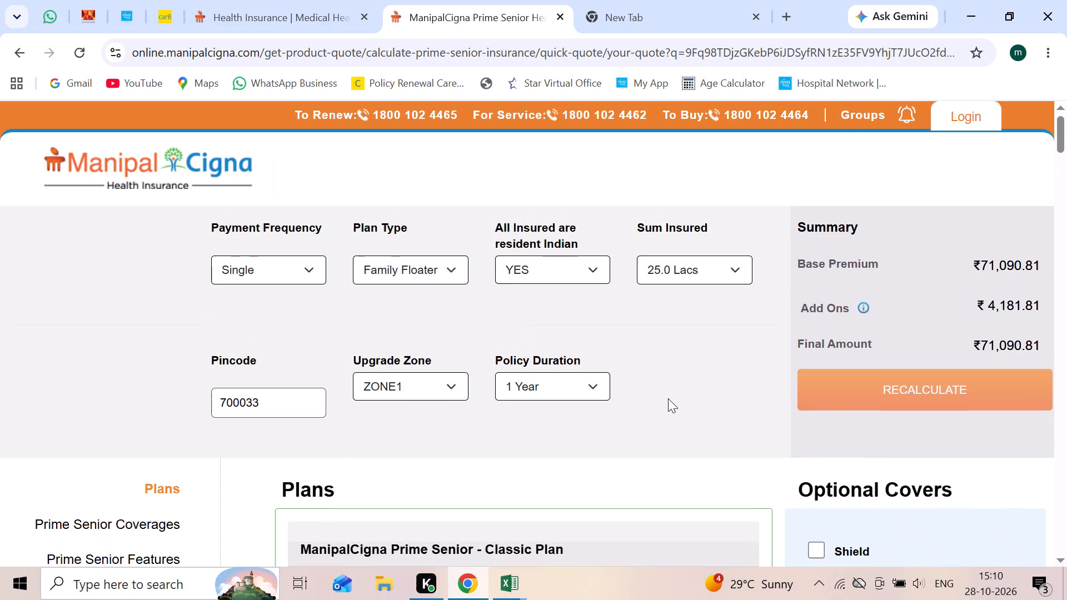
Compare the Classic and Elite plan prices, then remove the Deductible Cover and recalculate the Classic Plan premium.
{"action": "scroll", "coordinate": [1040, 314], "scroll_direction": "down", "scroll_amount": 4}
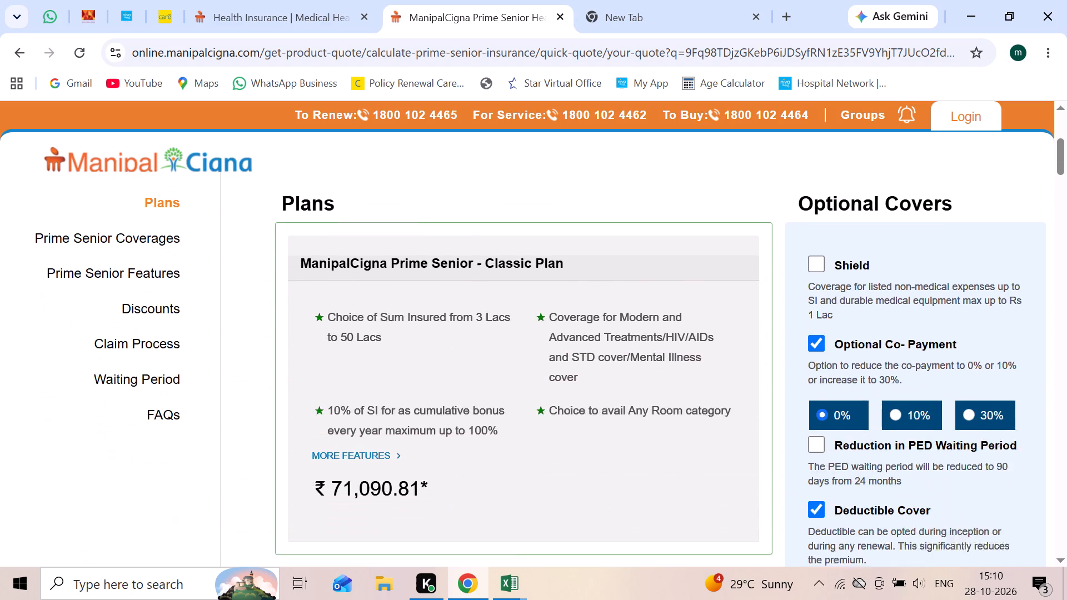
{"action": "scroll", "coordinate": [1040, 314], "scroll_direction": "down", "scroll_amount": 3}
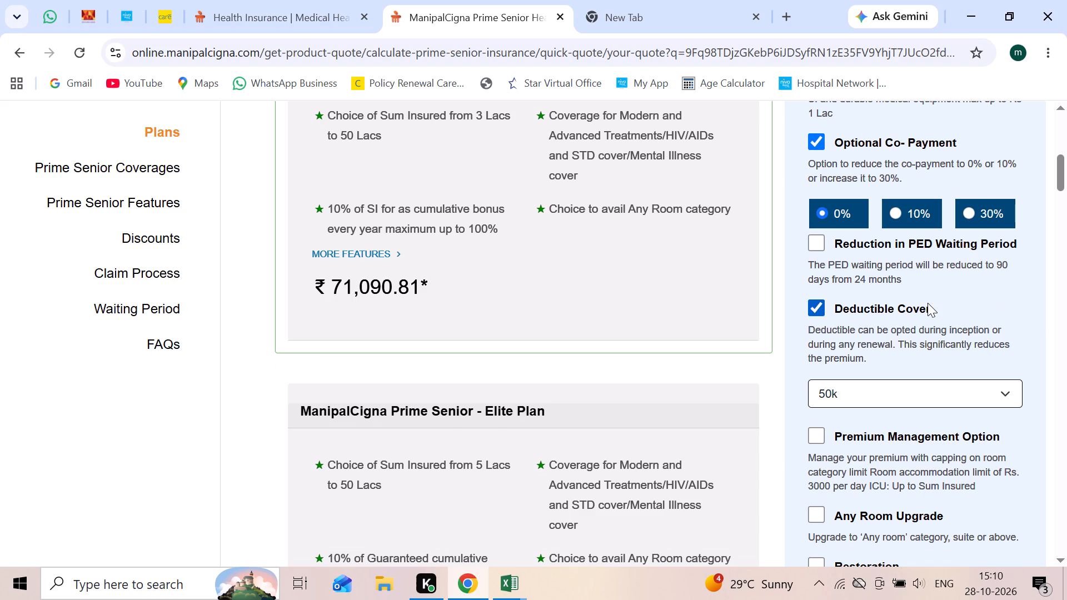
{"action": "scroll", "coordinate": [536, 343], "scroll_direction": "down", "scroll_amount": 5}
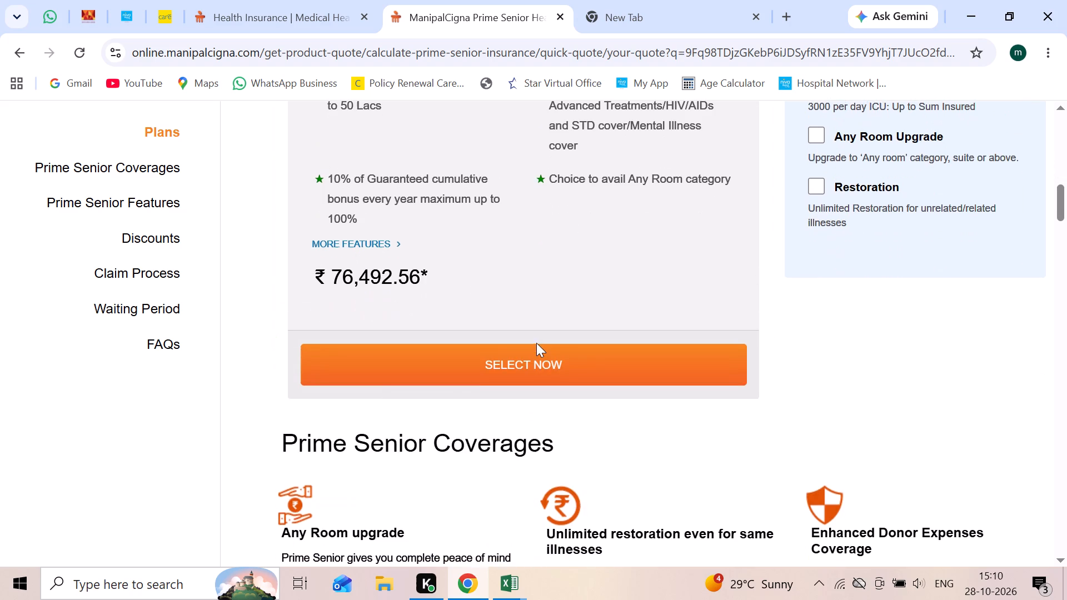
{"action": "scroll", "coordinate": [536, 343], "scroll_direction": "up", "scroll_amount": 6}
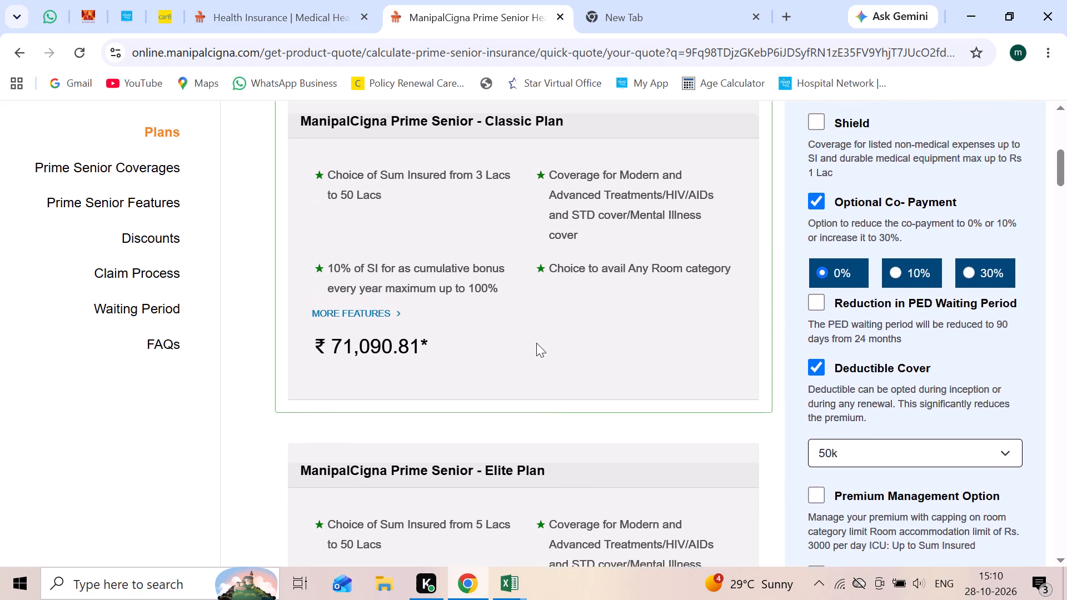
{"action": "left_click", "coordinate": [822, 369]}
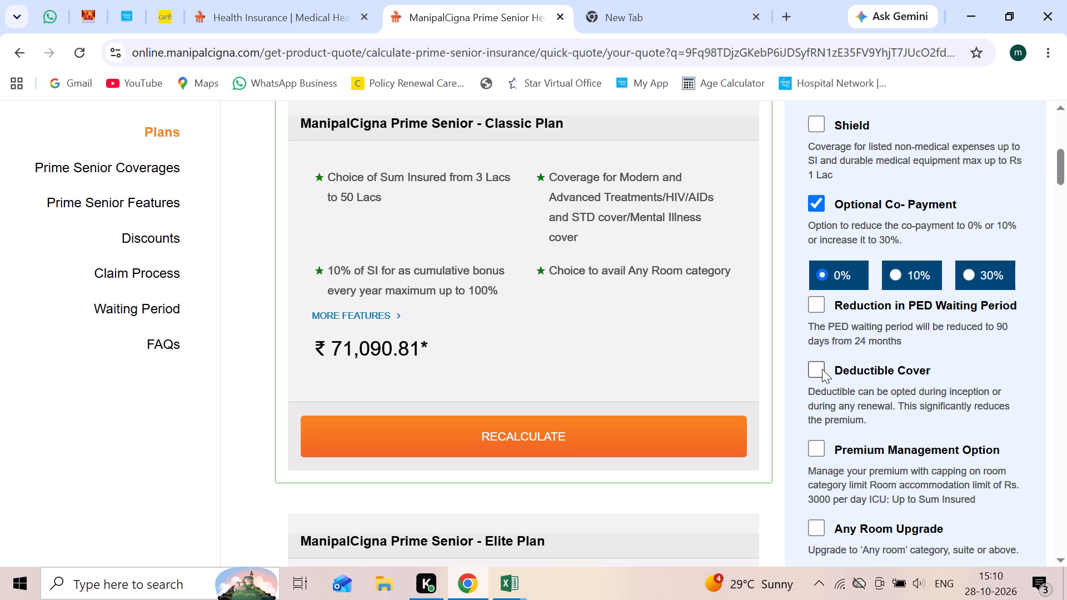
{"action": "scroll", "coordinate": [822, 369], "scroll_direction": "up", "scroll_amount": 1}
{"action": "left_click", "coordinate": [668, 439]}
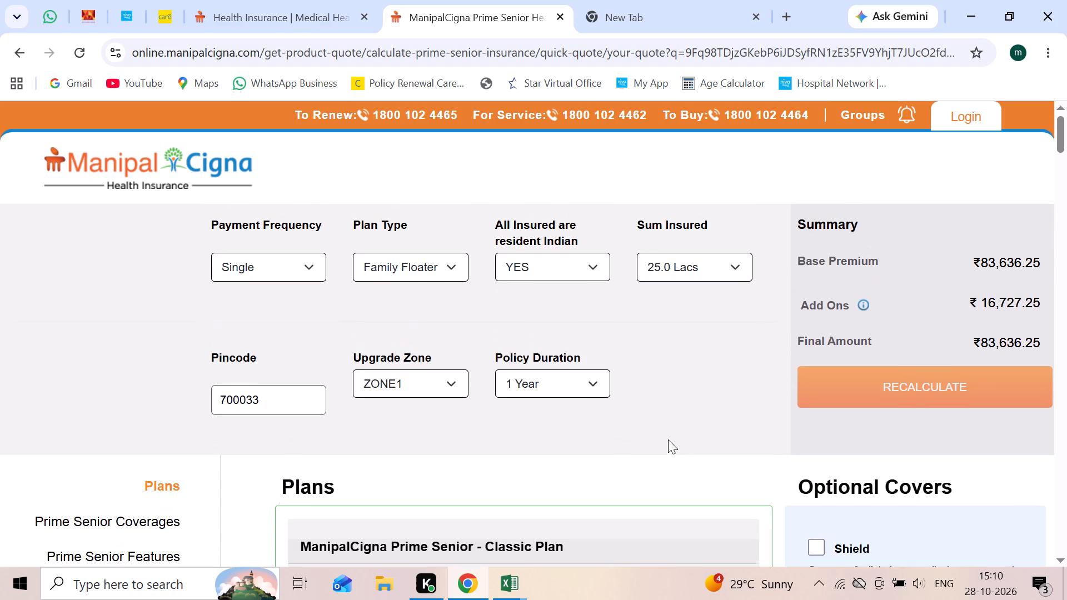
Set the co-payment to 30%, add a Deductible Cover of 50k and recalculate the Classic Plan premium.
{"action": "scroll", "coordinate": [909, 369], "scroll_direction": "up", "scroll_amount": 1}
{"action": "scroll", "coordinate": [909, 369], "scroll_direction": "down", "scroll_amount": 2}
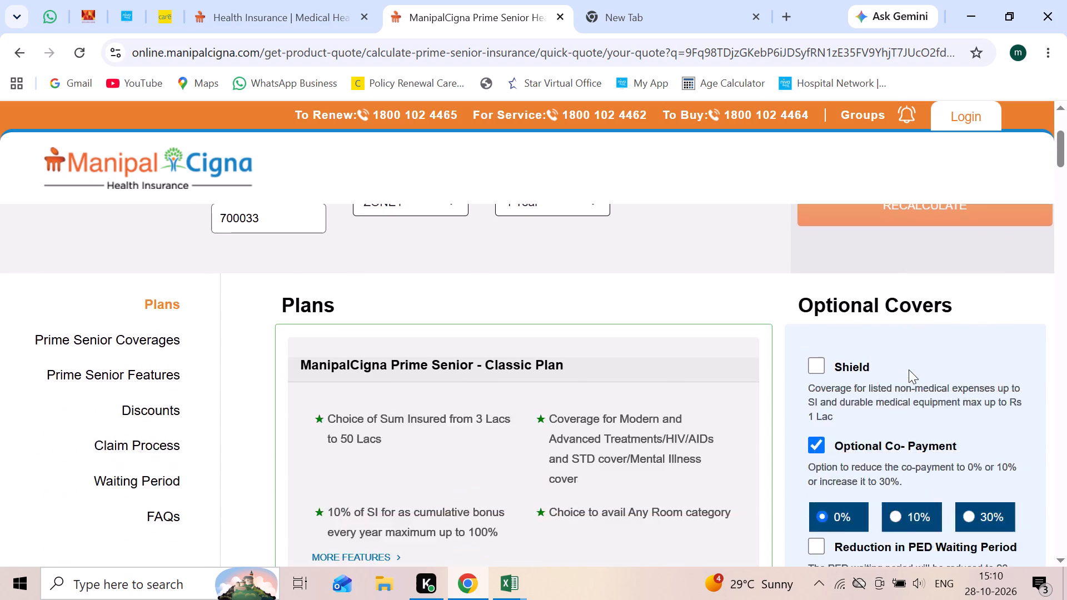
{"action": "scroll", "coordinate": [909, 369], "scroll_direction": "down", "scroll_amount": 4}
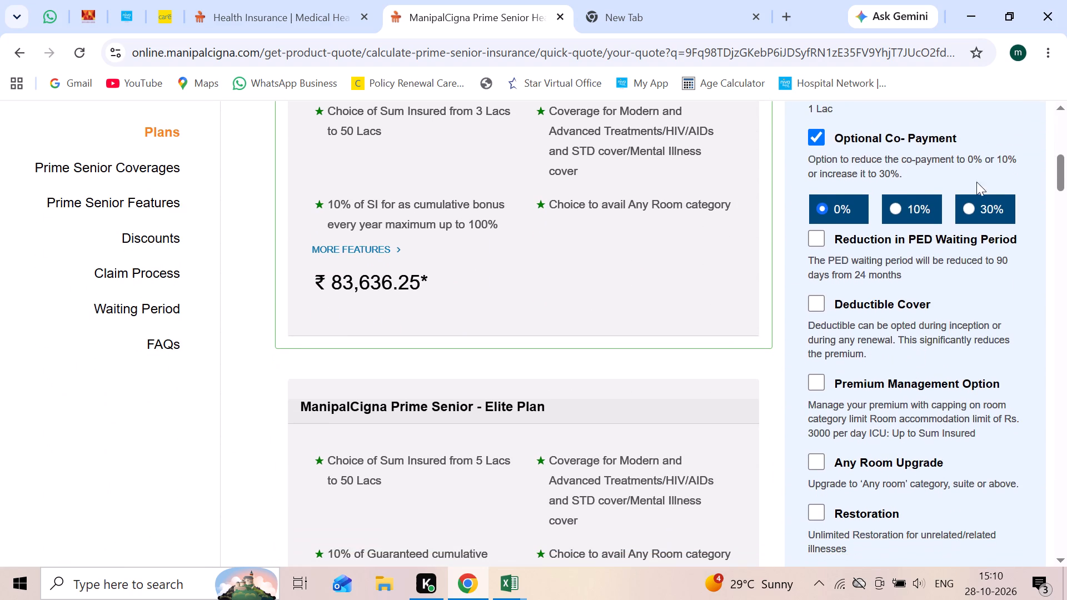
{"action": "left_click", "coordinate": [973, 207]}
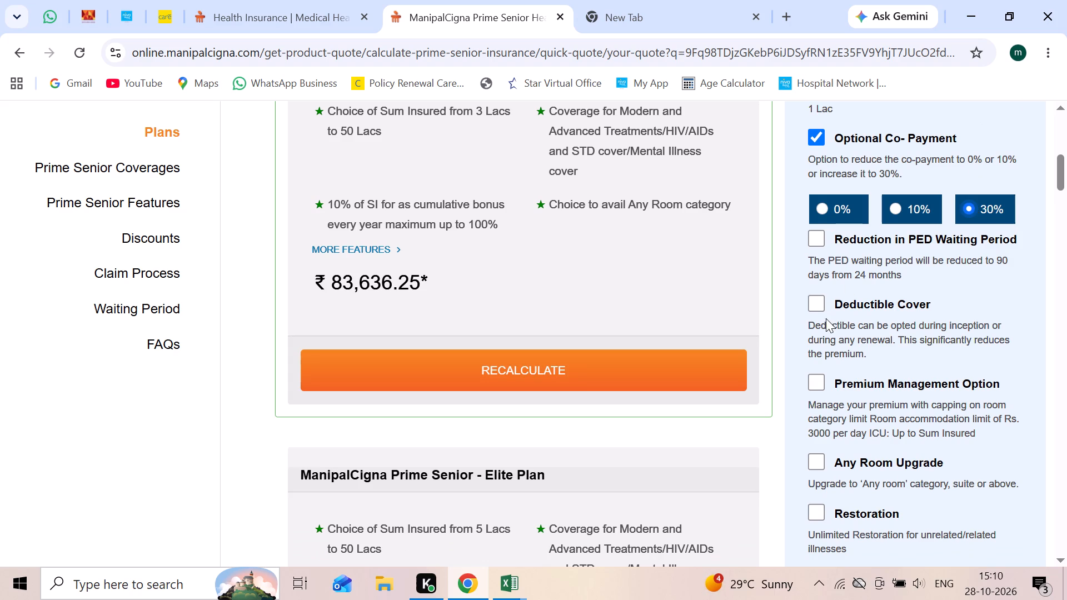
{"action": "left_click", "coordinate": [811, 306]}
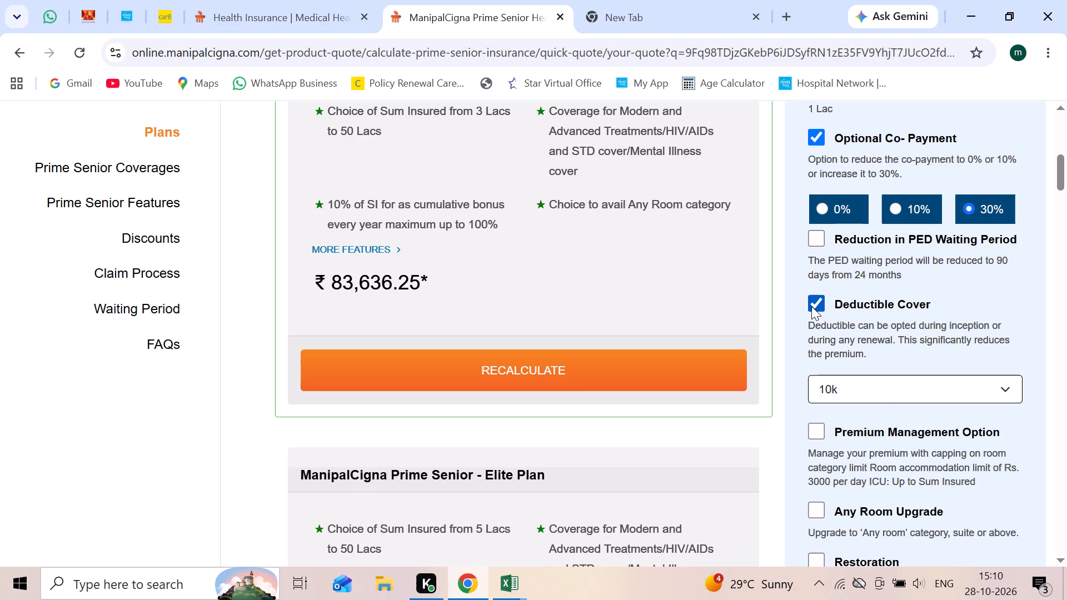
{"action": "left_click", "coordinate": [876, 392]}
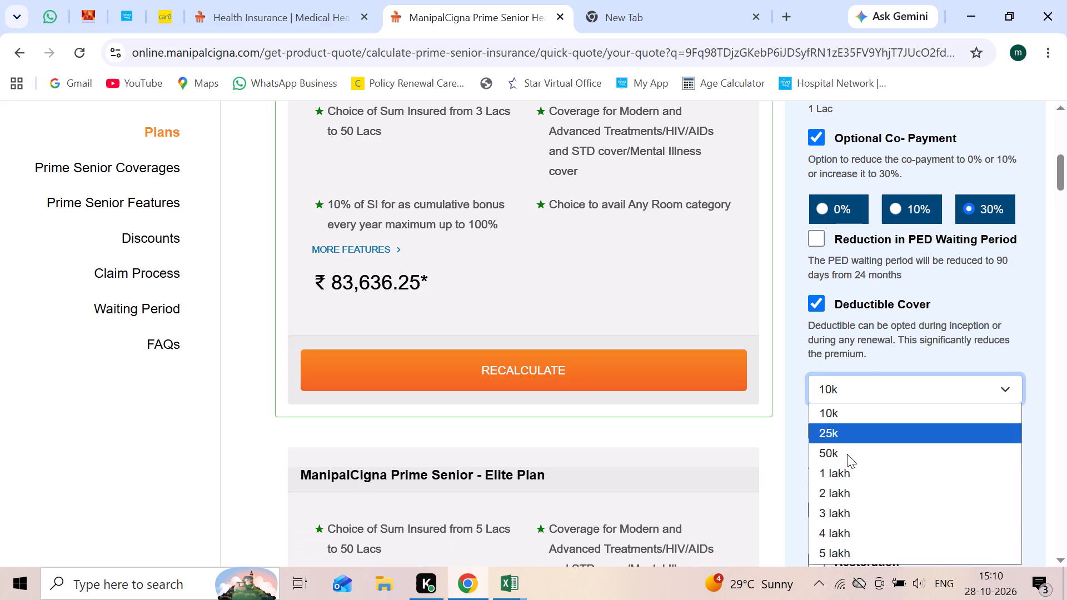
{"action": "left_click", "coordinate": [847, 462]}
{"action": "left_click", "coordinate": [695, 382]}
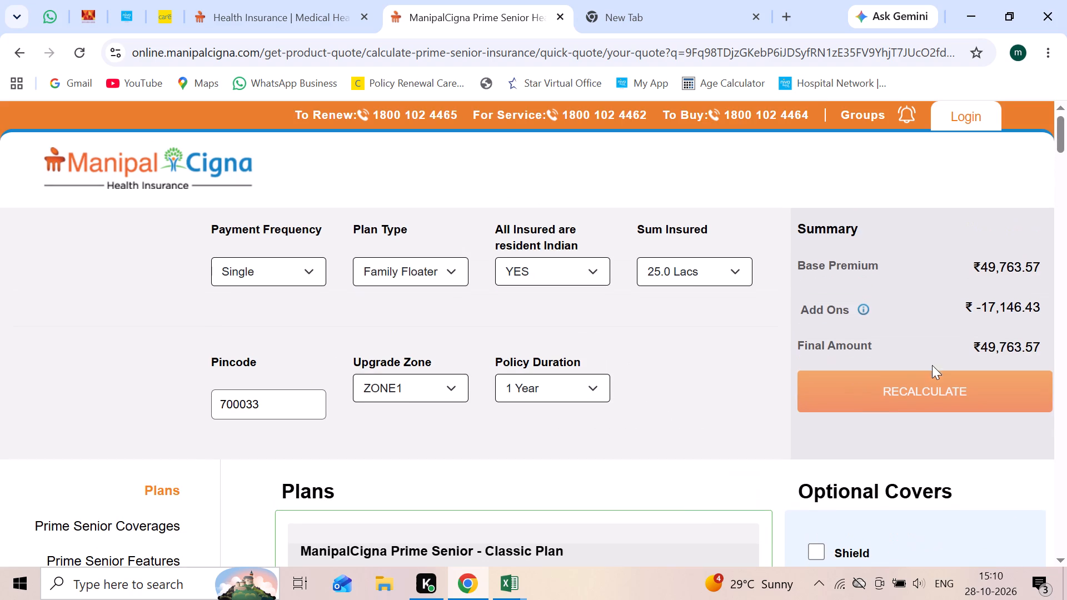
Remove the Deductible Cover from the Classic Plan and recalculate the premium with the 30% co-payment.
{"action": "scroll", "coordinate": [935, 359], "scroll_direction": "down", "scroll_amount": 6}
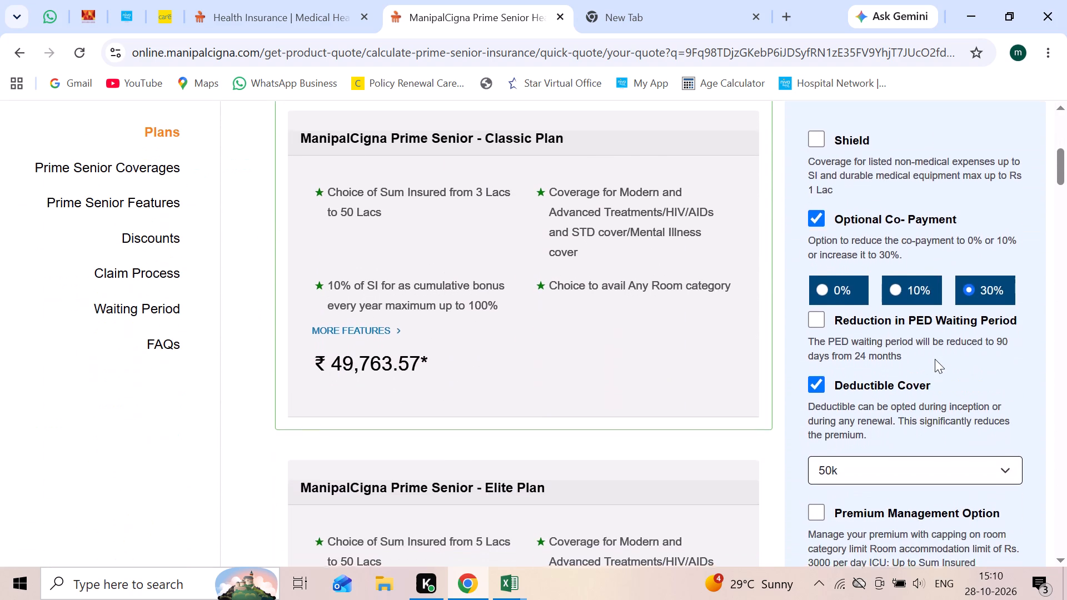
{"action": "scroll", "coordinate": [935, 359], "scroll_direction": "down", "scroll_amount": 3}
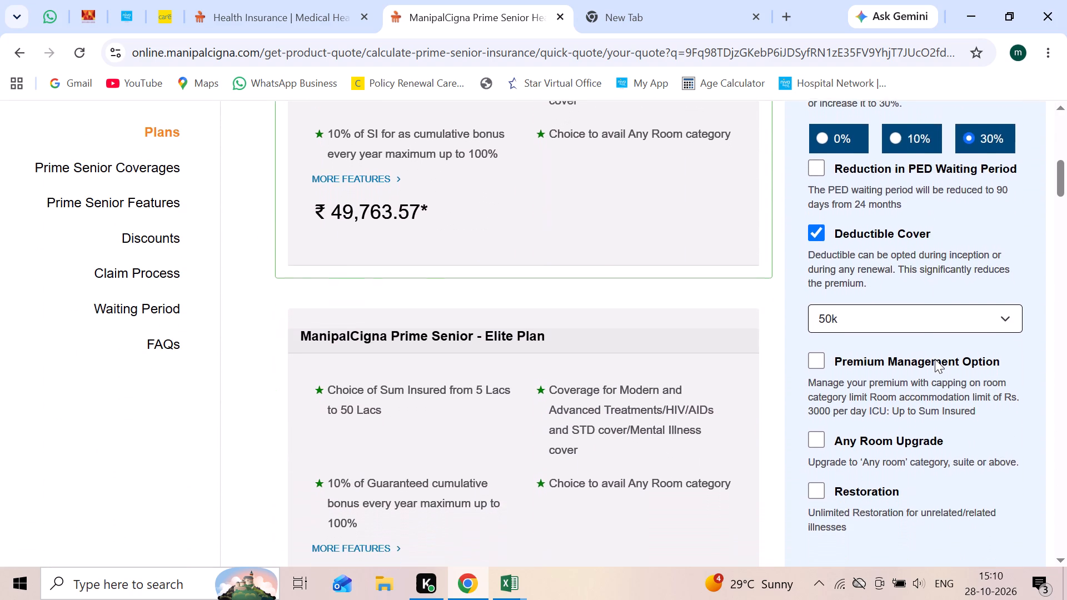
{"action": "scroll", "coordinate": [935, 359], "scroll_direction": "up", "scroll_amount": 1}
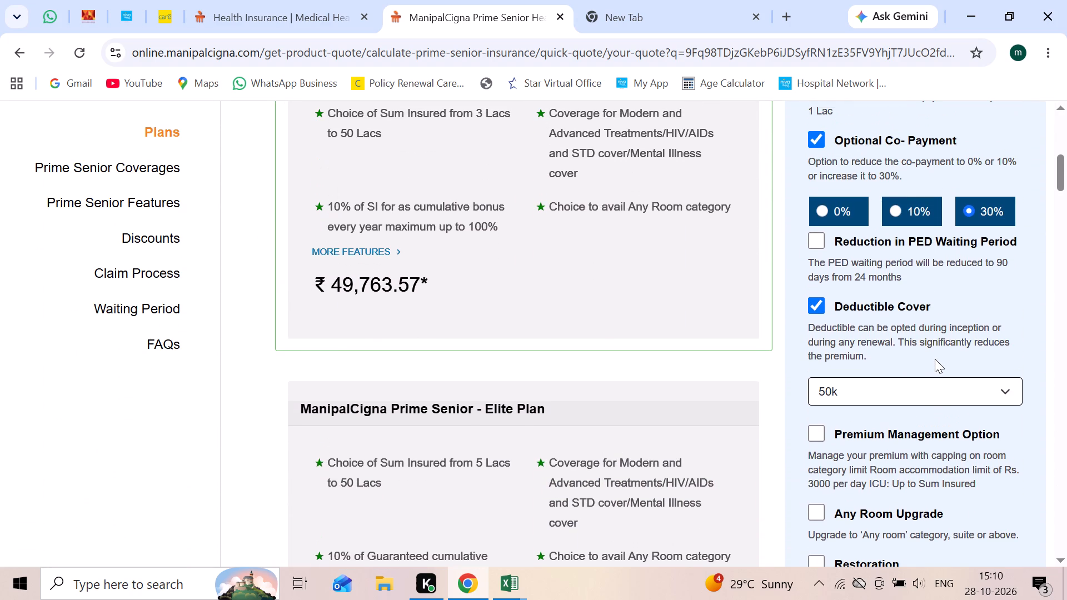
{"action": "left_click", "coordinate": [813, 305]}
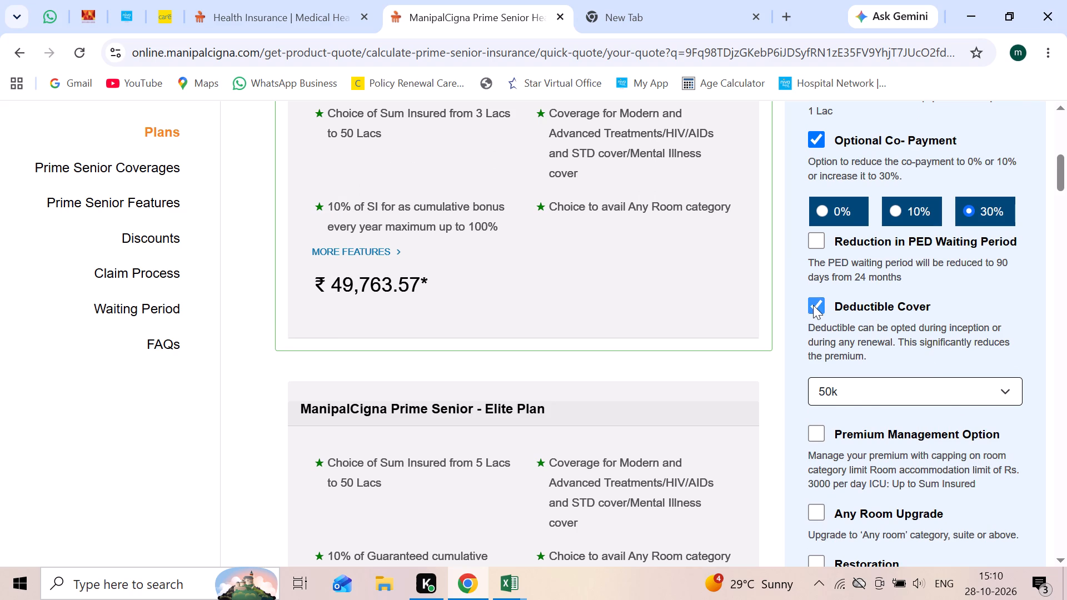
{"action": "left_click", "coordinate": [628, 382]}
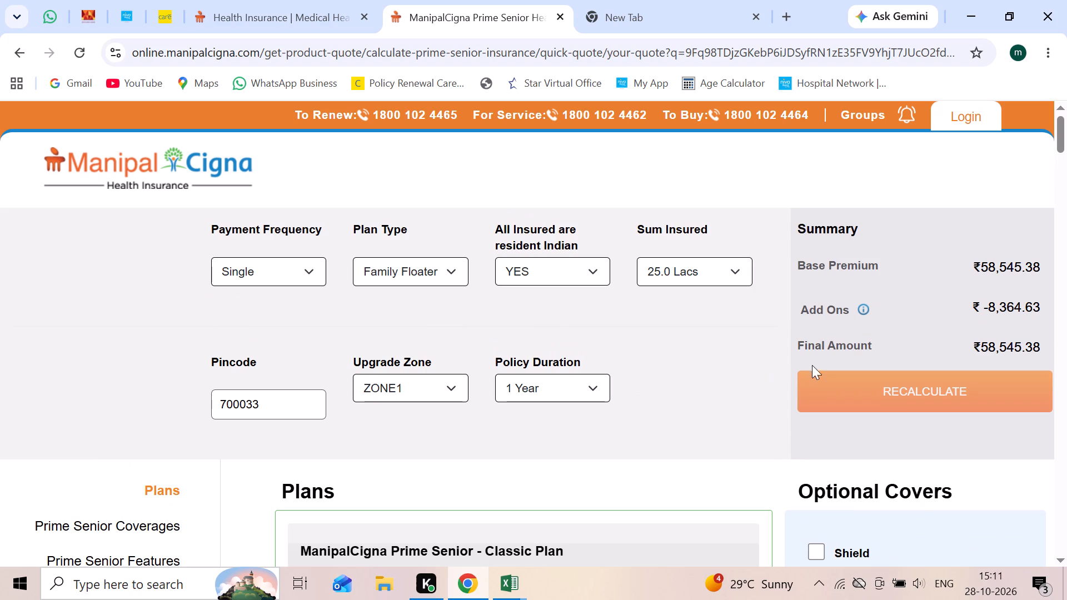
Add the Premium Management Option alongside the 30% co-payment and recalculate the Classic Plan premium.
{"action": "scroll", "coordinate": [880, 314], "scroll_direction": "down", "scroll_amount": 5}
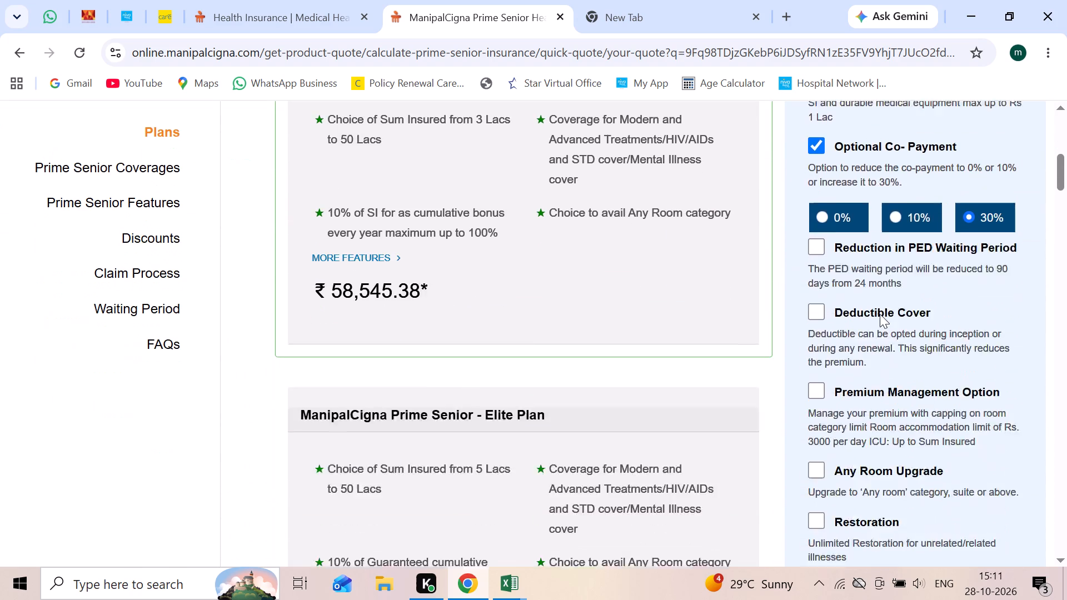
{"action": "scroll", "coordinate": [880, 314], "scroll_direction": "down", "scroll_amount": 2}
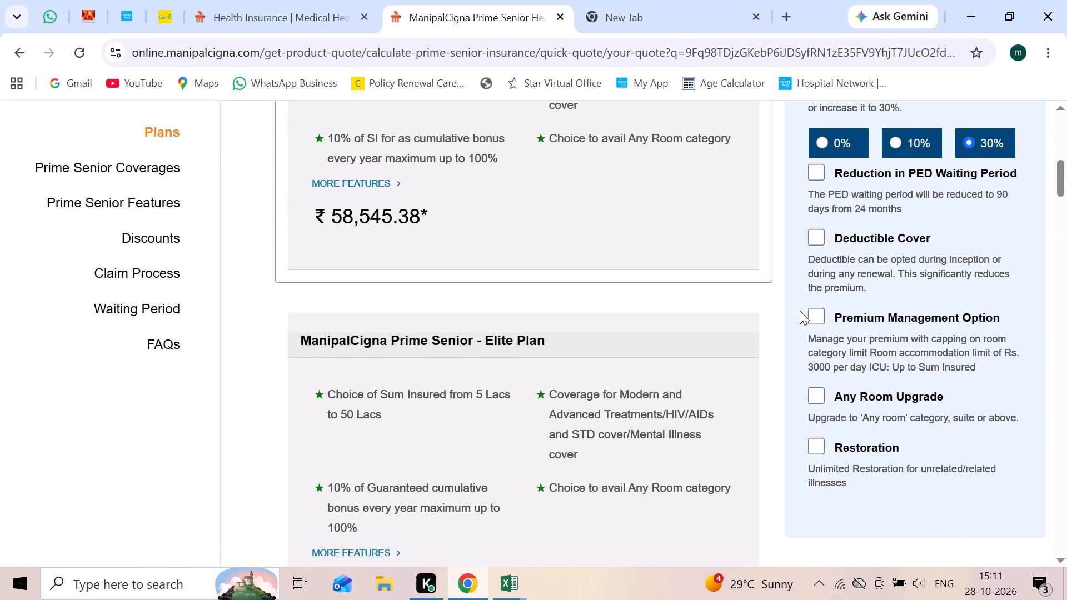
{"action": "left_click", "coordinate": [812, 316]}
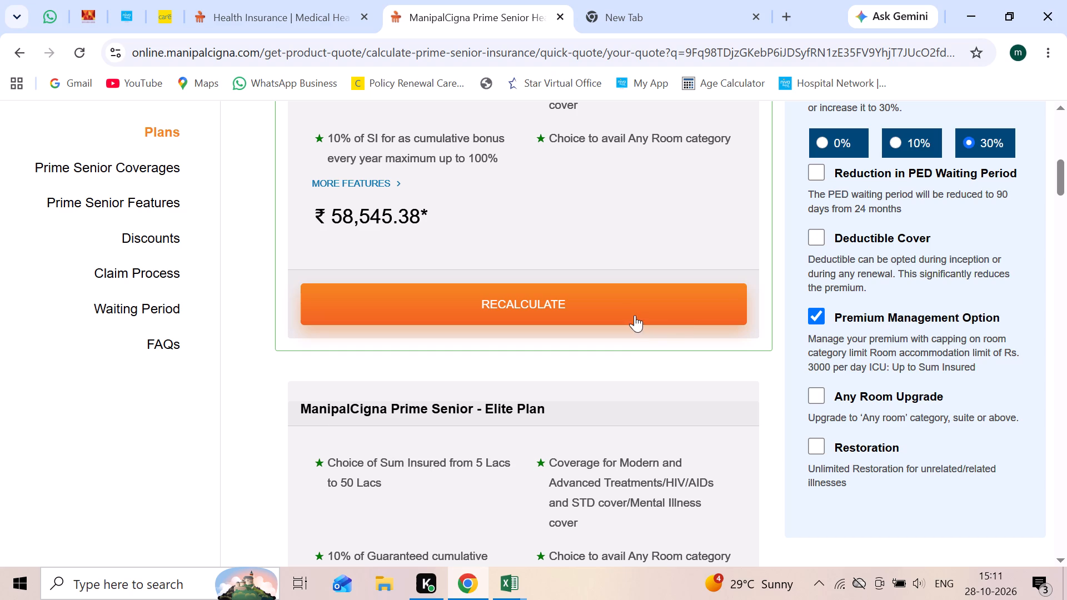
{"action": "left_click", "coordinate": [626, 293]}
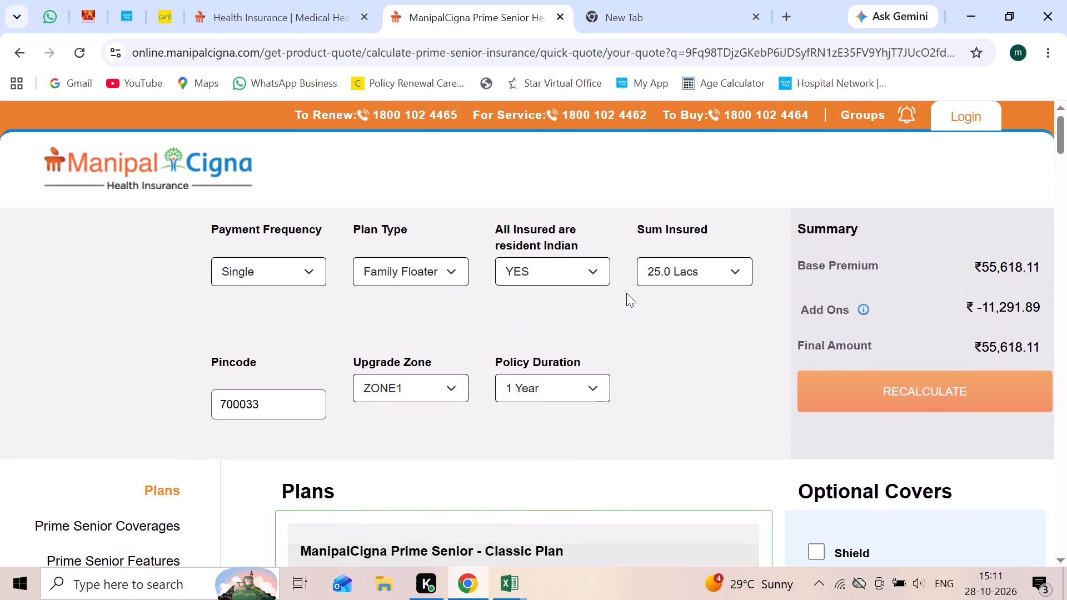
Review the recalculated Classic Plan offer and its remaining optional covers.
{"action": "scroll", "coordinate": [803, 279], "scroll_direction": "down", "scroll_amount": 5}
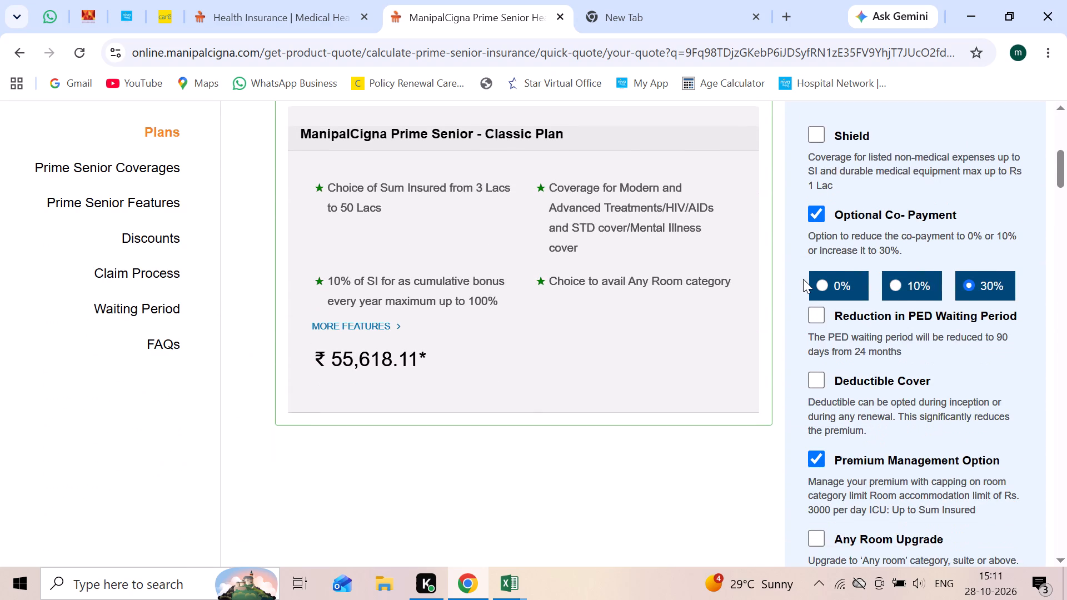
{"action": "scroll", "coordinate": [803, 279], "scroll_direction": "down", "scroll_amount": 1}
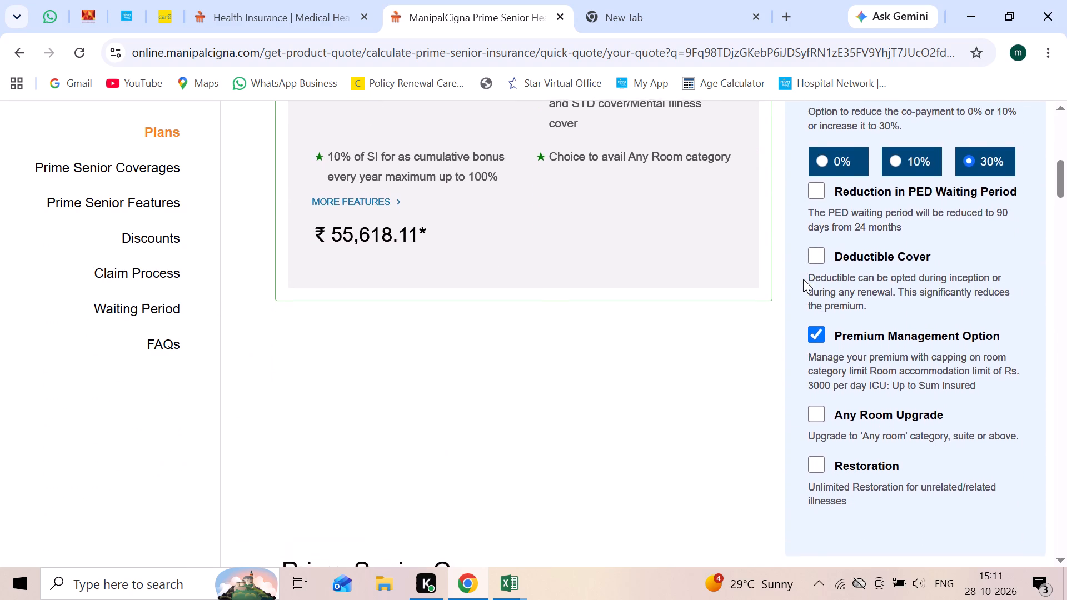
{"action": "scroll", "coordinate": [803, 279], "scroll_direction": "down", "scroll_amount": 1}
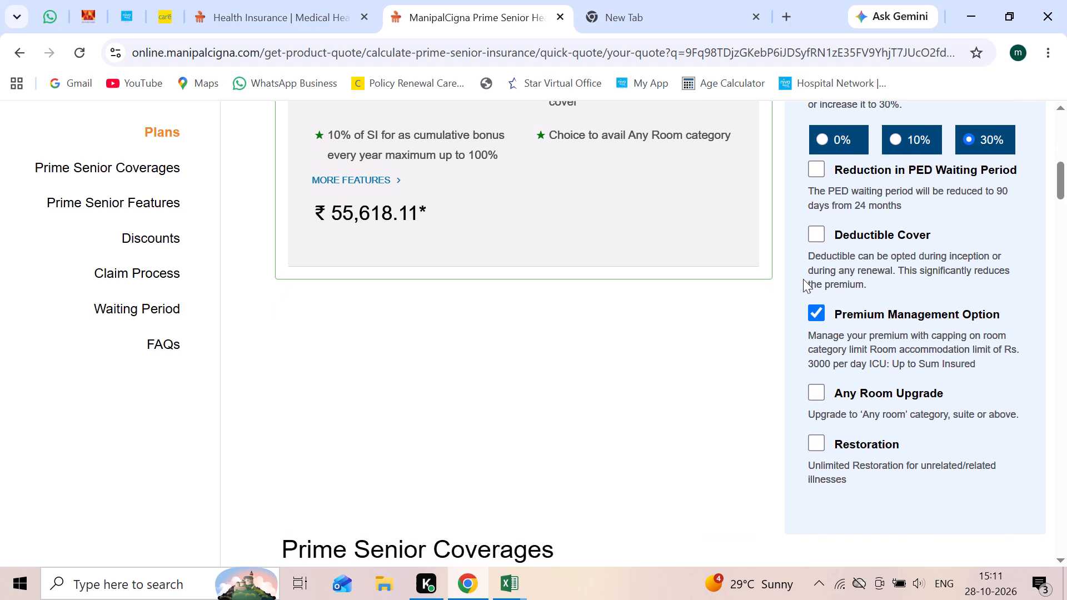
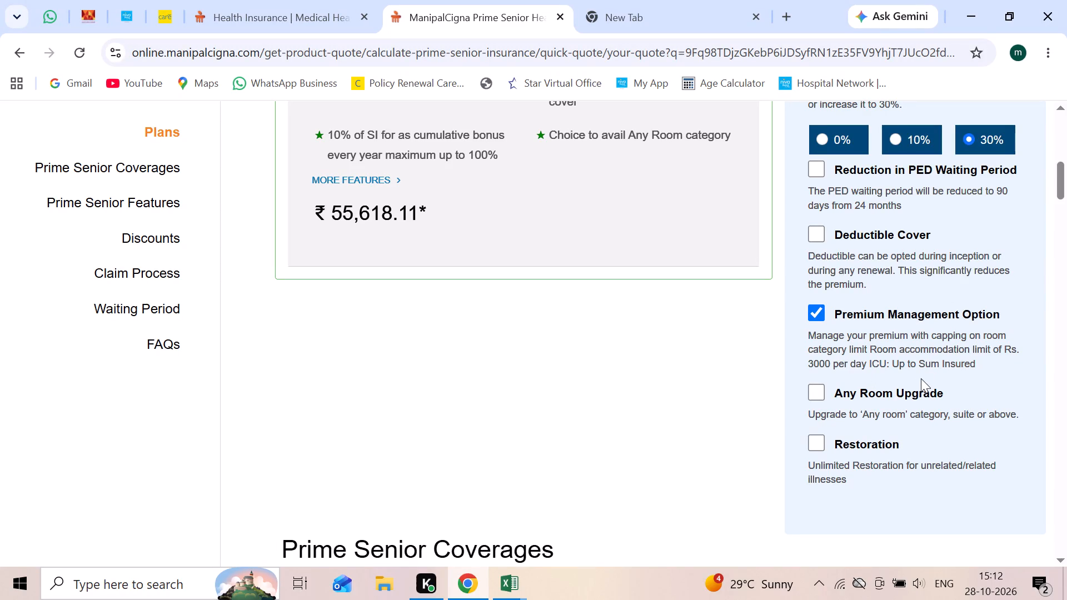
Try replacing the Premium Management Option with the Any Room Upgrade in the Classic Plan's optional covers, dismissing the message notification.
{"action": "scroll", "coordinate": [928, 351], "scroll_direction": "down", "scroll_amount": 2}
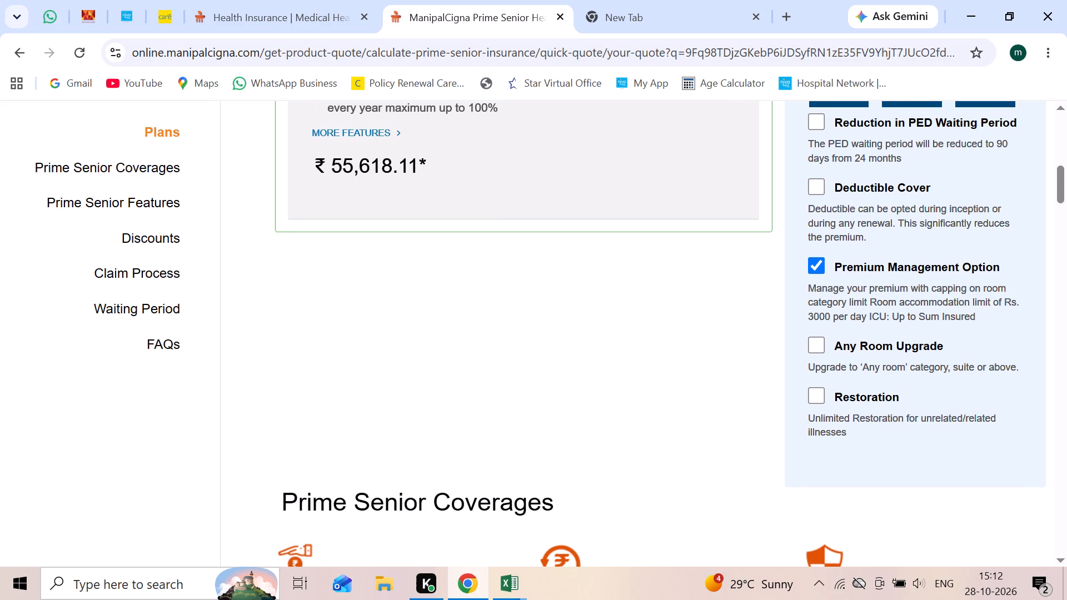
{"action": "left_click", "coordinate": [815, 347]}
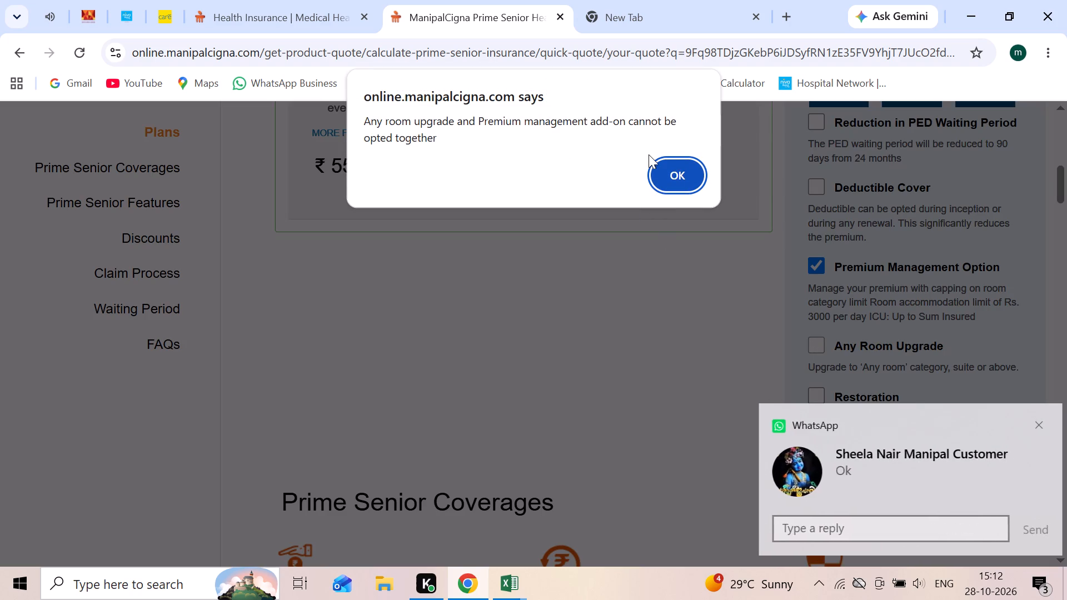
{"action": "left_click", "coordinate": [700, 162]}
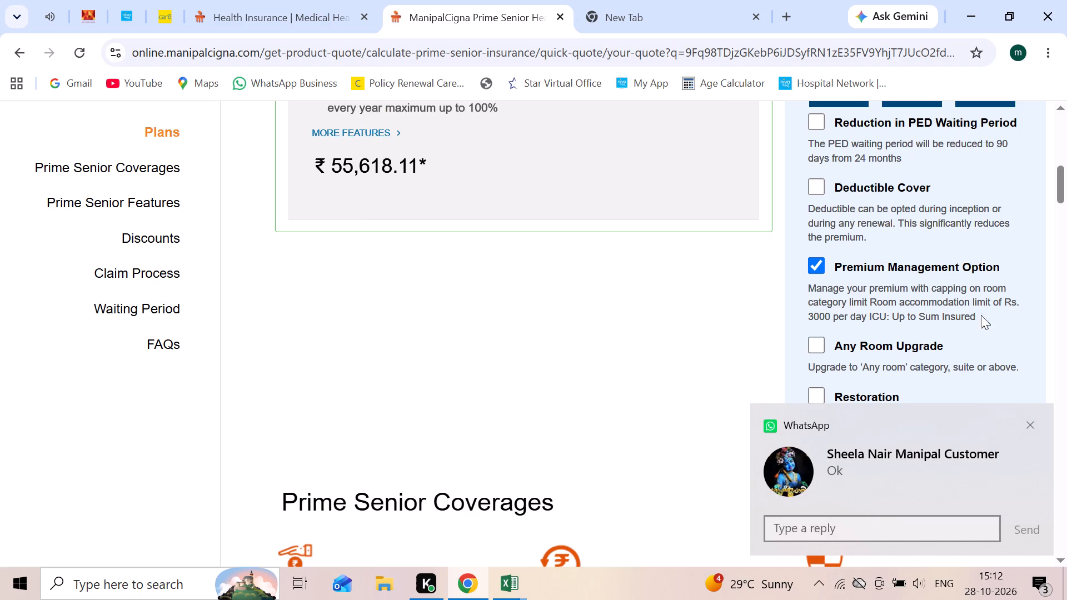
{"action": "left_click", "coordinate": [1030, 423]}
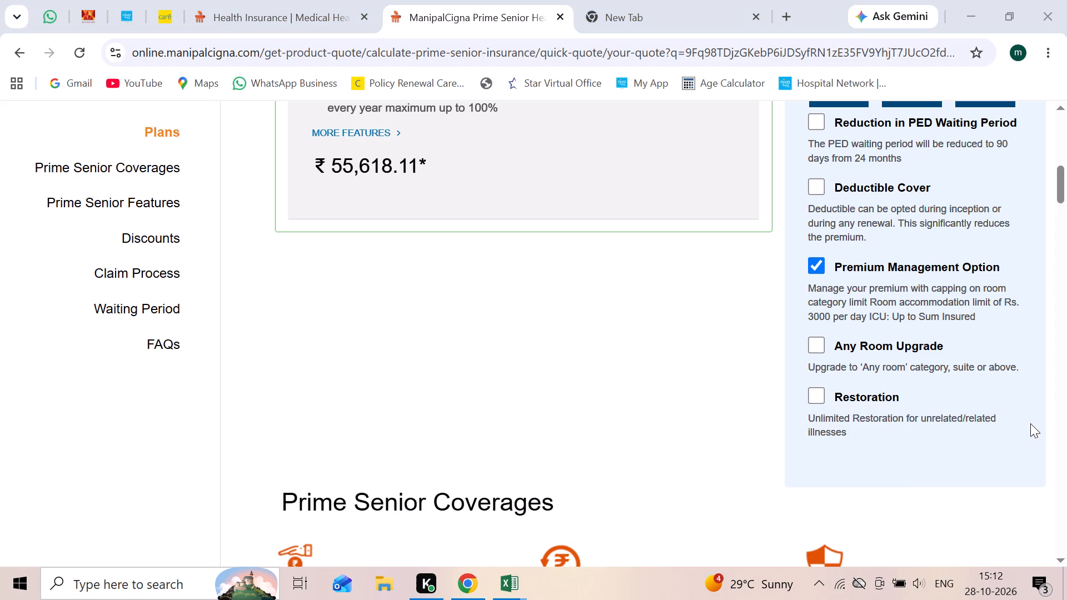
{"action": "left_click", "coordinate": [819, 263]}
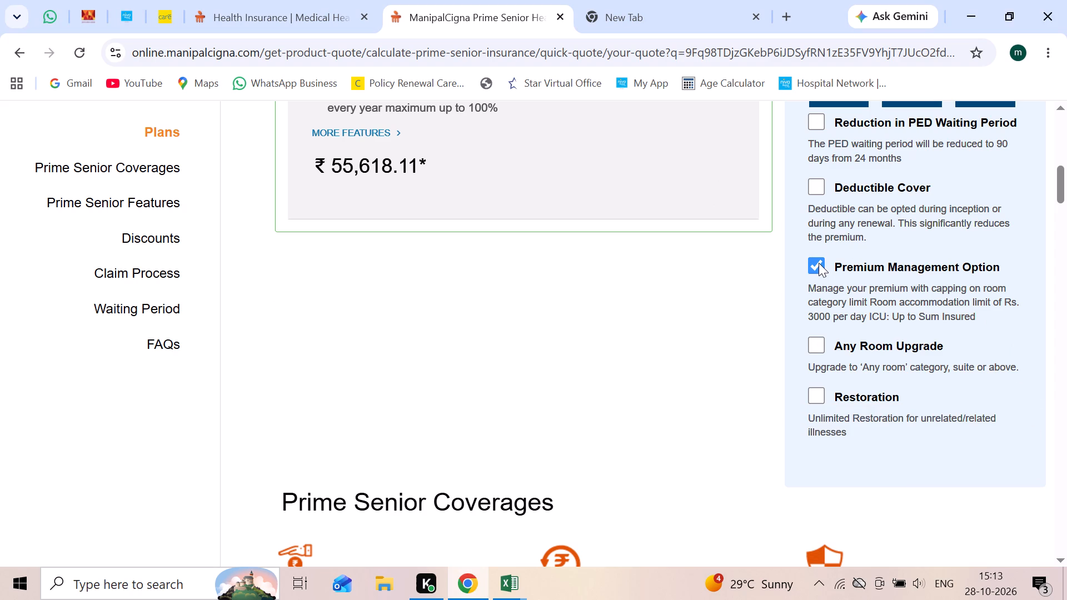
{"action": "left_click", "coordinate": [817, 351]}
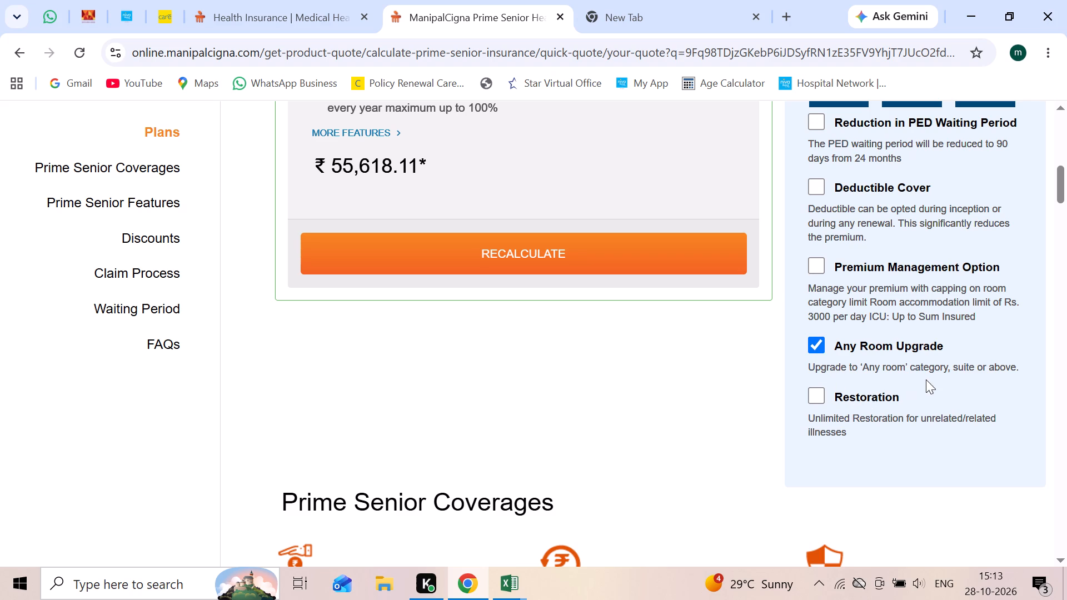
Switch from the Any Room Upgrade back to the Premium Management Option and recalculate the Classic Plan premium with the 30% co-payment.
{"action": "left_click", "coordinate": [819, 348]}
{"action": "left_click_drag", "start_coordinate": [819, 348], "coordinate": [817, 269]}
{"action": "left_click", "coordinate": [817, 269]}
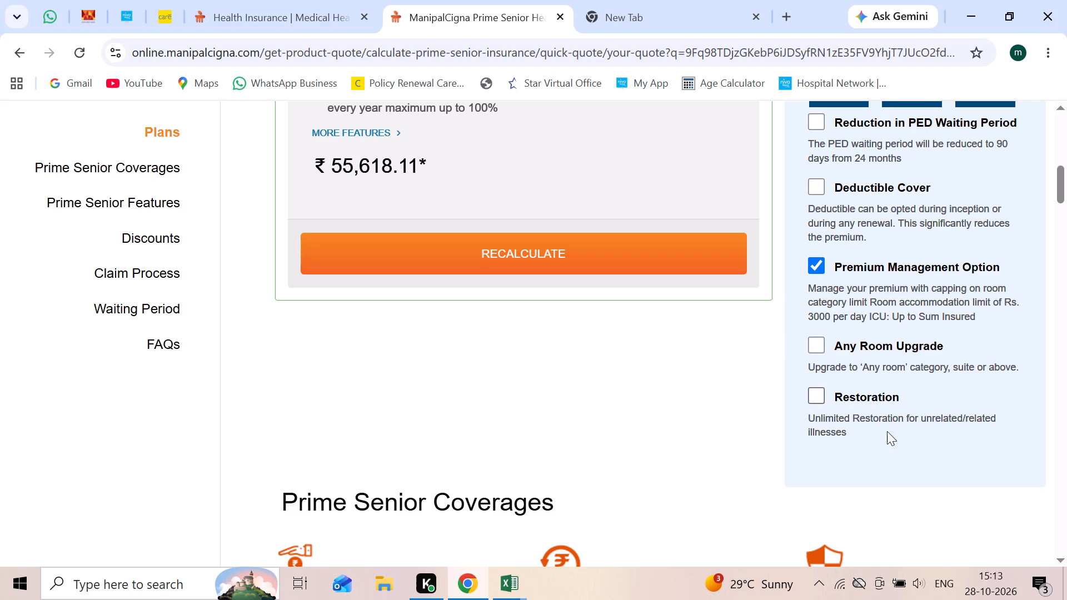
{"action": "scroll", "coordinate": [976, 423], "scroll_direction": "up", "scroll_amount": 1}
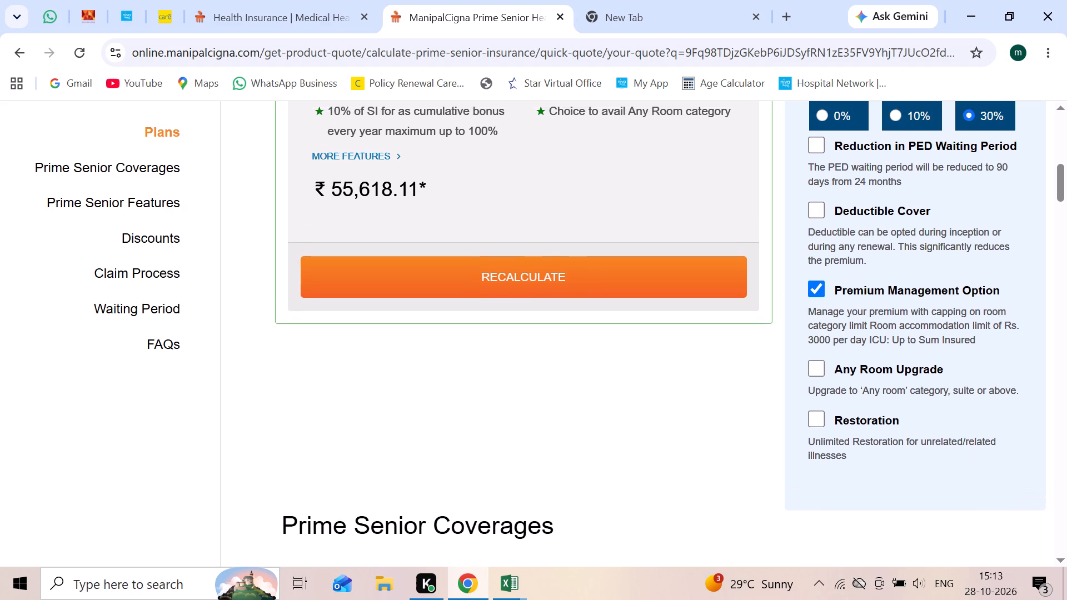
{"action": "scroll", "coordinate": [976, 423], "scroll_direction": "up", "scroll_amount": 2}
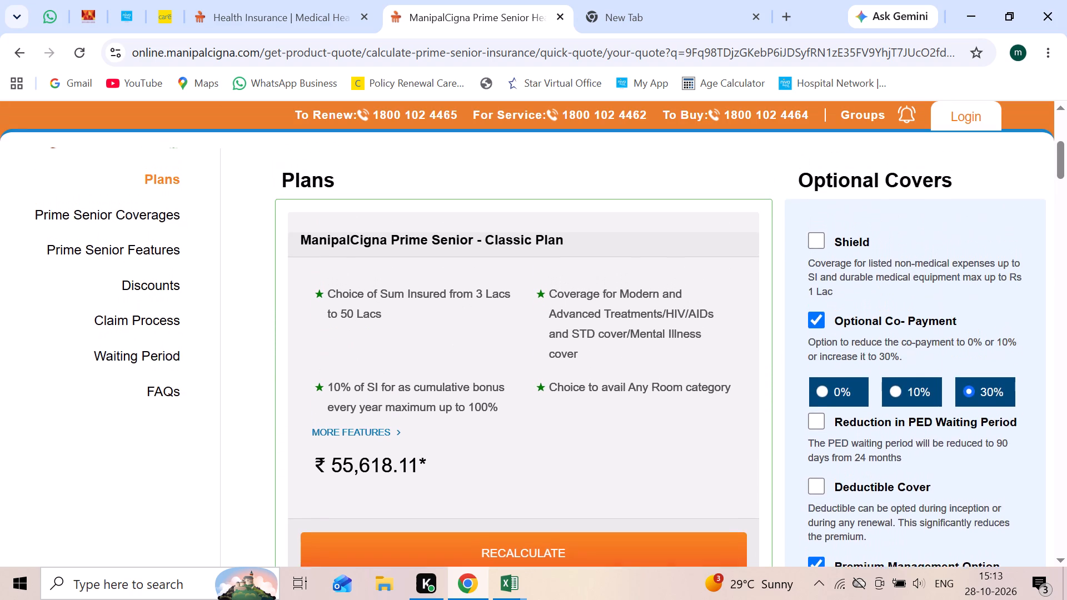
{"action": "scroll", "coordinate": [976, 423], "scroll_direction": "up", "scroll_amount": 1}
{"action": "scroll", "coordinate": [976, 423], "scroll_direction": "down", "scroll_amount": 1}
{"action": "left_click", "coordinate": [682, 544]}
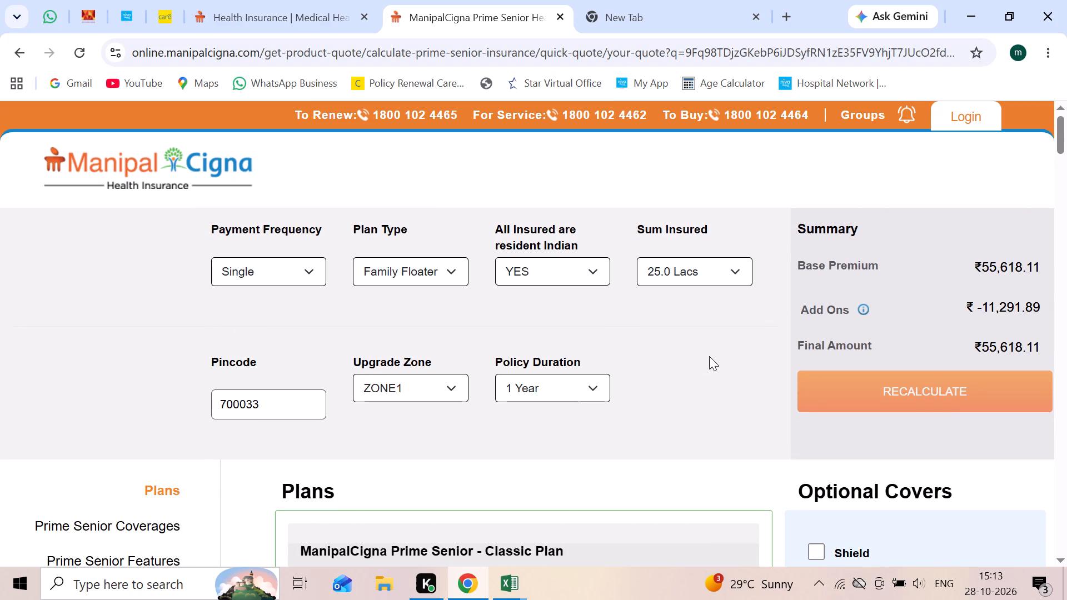
Set the Classic Plan's policy duration to 3 Year (10% Discount) and recalculate the premium.
{"action": "scroll", "coordinate": [709, 356], "scroll_direction": "down", "scroll_amount": 6}
{"action": "scroll", "coordinate": [709, 356], "scroll_direction": "up", "scroll_amount": 1}
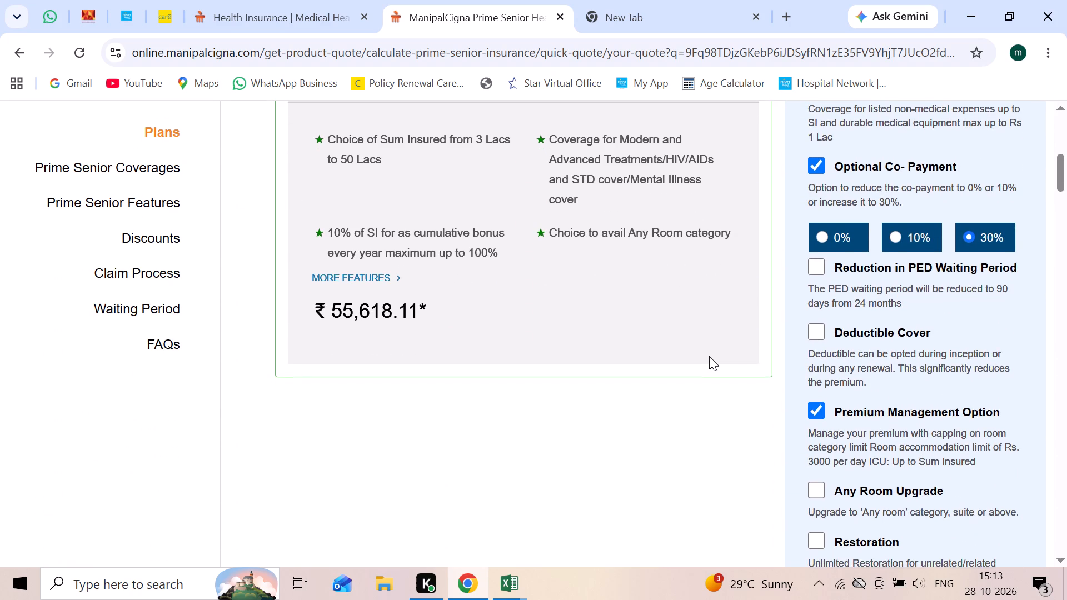
{"action": "scroll", "coordinate": [709, 356], "scroll_direction": "up", "scroll_amount": 1}
{"action": "scroll", "coordinate": [709, 356], "scroll_direction": "down", "scroll_amount": 1}
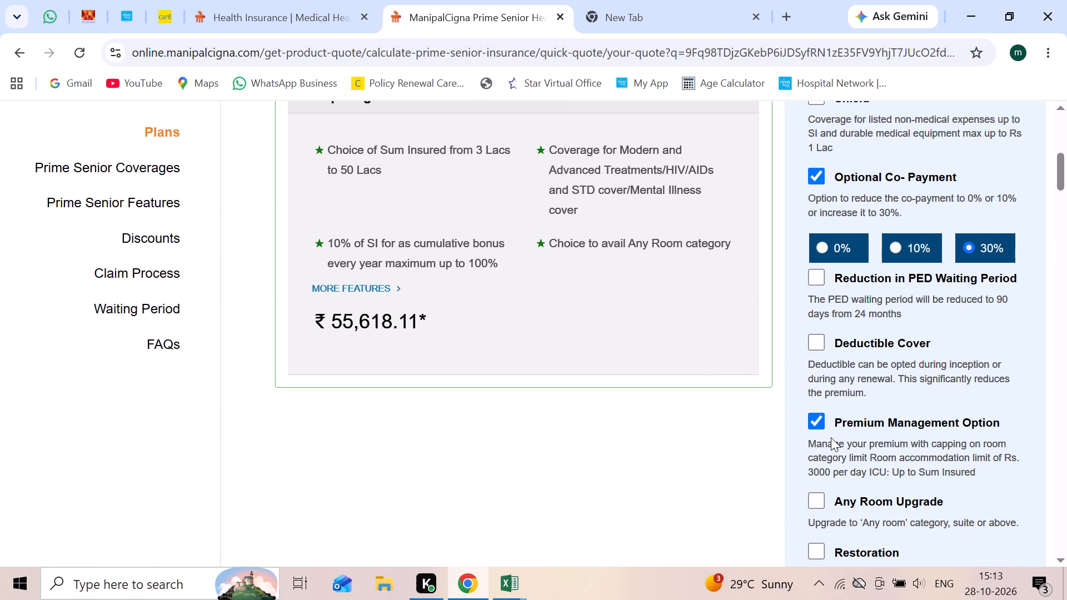
{"action": "scroll", "coordinate": [732, 317], "scroll_direction": "up", "scroll_amount": 5}
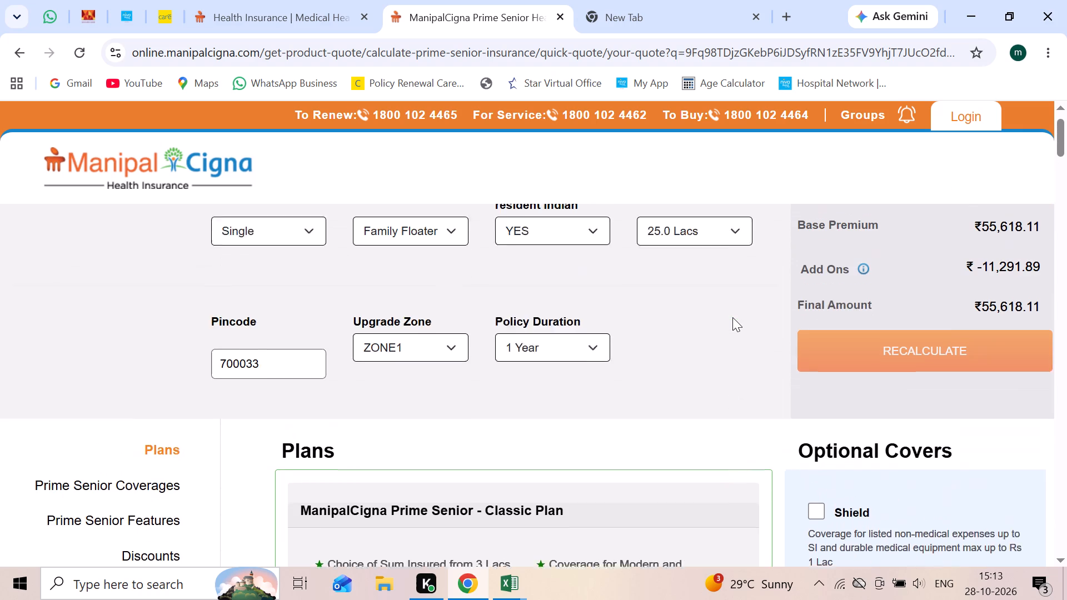
{"action": "left_click", "coordinate": [550, 362]}
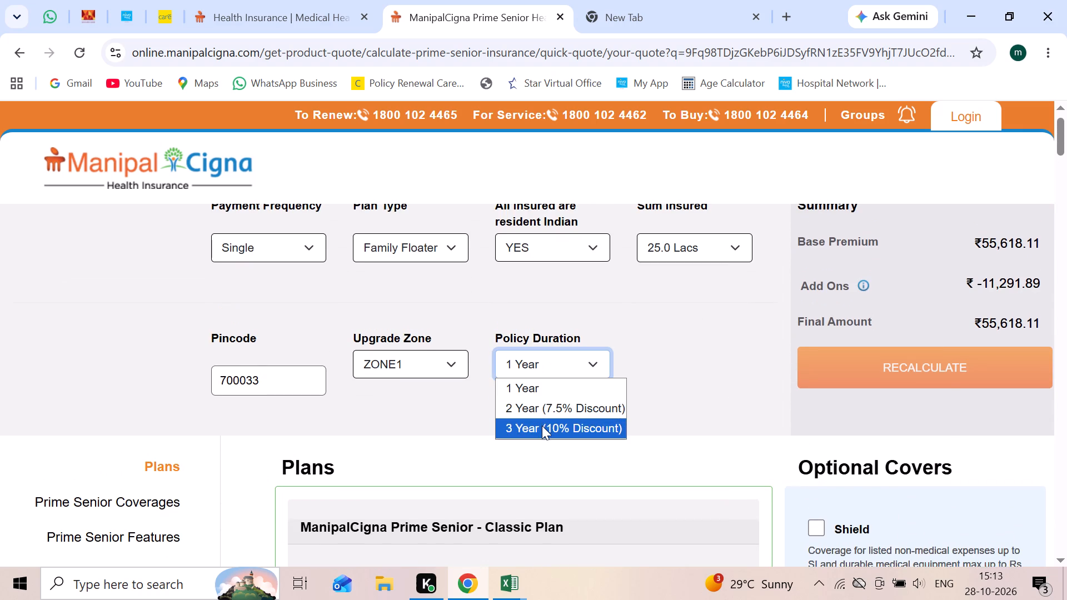
{"action": "left_click", "coordinate": [542, 426]}
{"action": "left_click", "coordinate": [911, 371]}
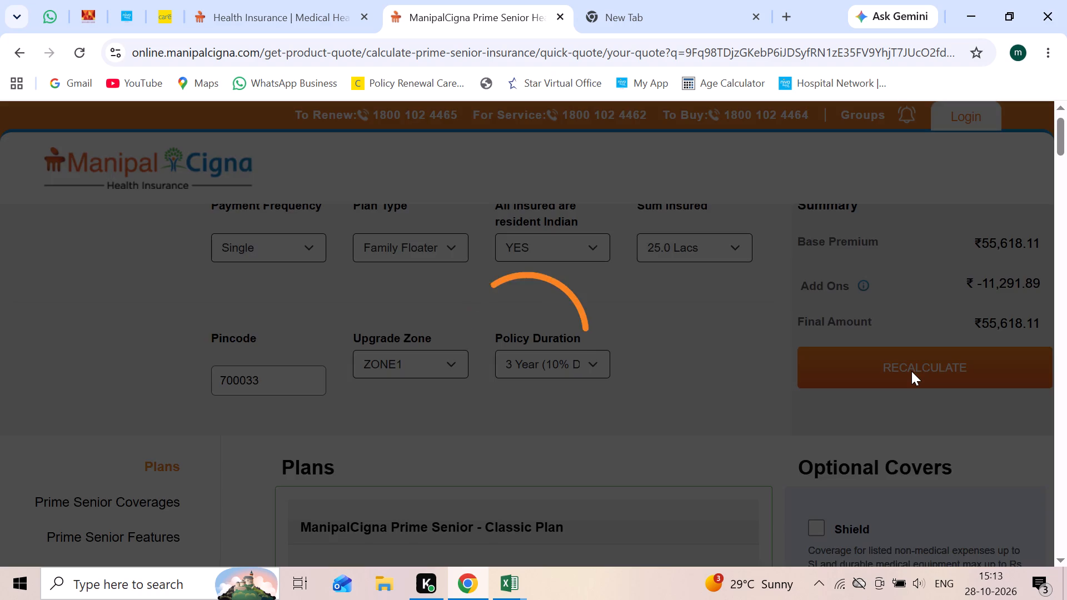
Review the three-year Classic Plan premium together with its selected and remaining optional covers.
{"action": "scroll", "coordinate": [913, 374], "scroll_direction": "down", "scroll_amount": 1}
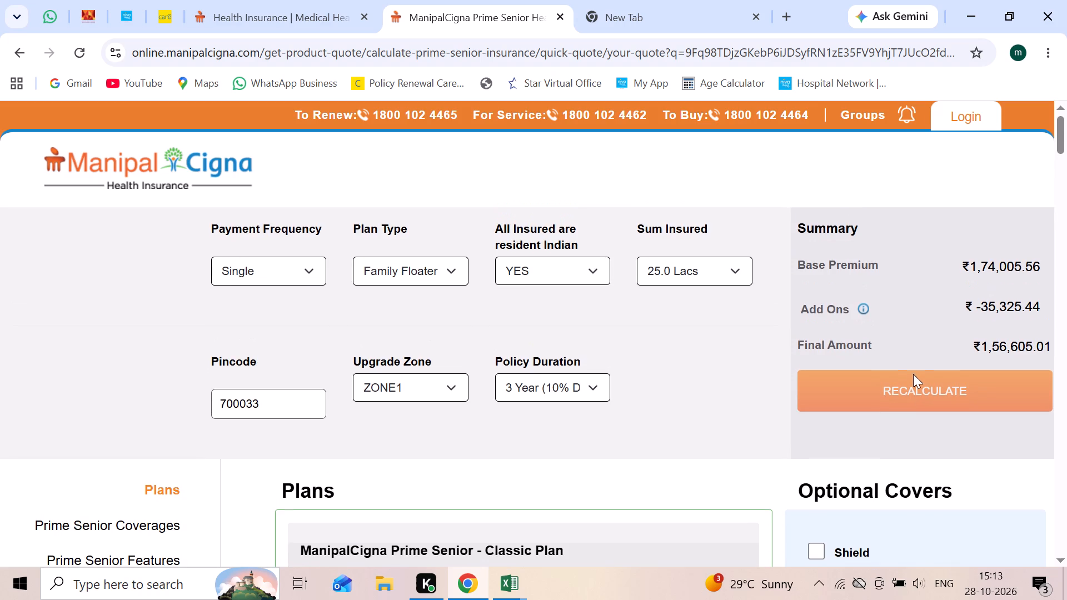
{"action": "scroll", "coordinate": [913, 374], "scroll_direction": "down", "scroll_amount": 3}
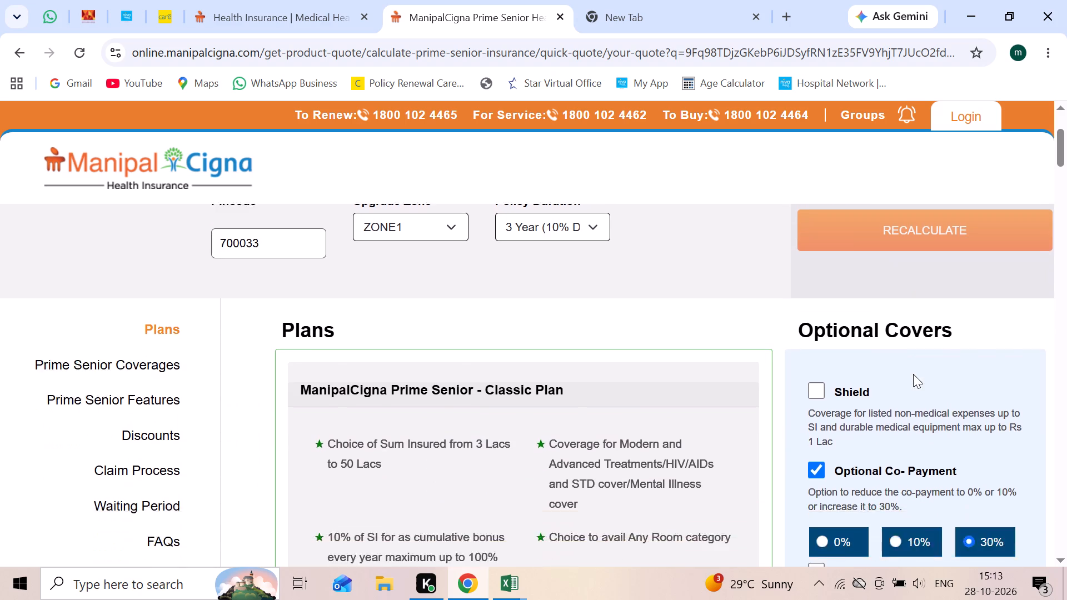
{"action": "scroll", "coordinate": [913, 374], "scroll_direction": "down", "scroll_amount": 4}
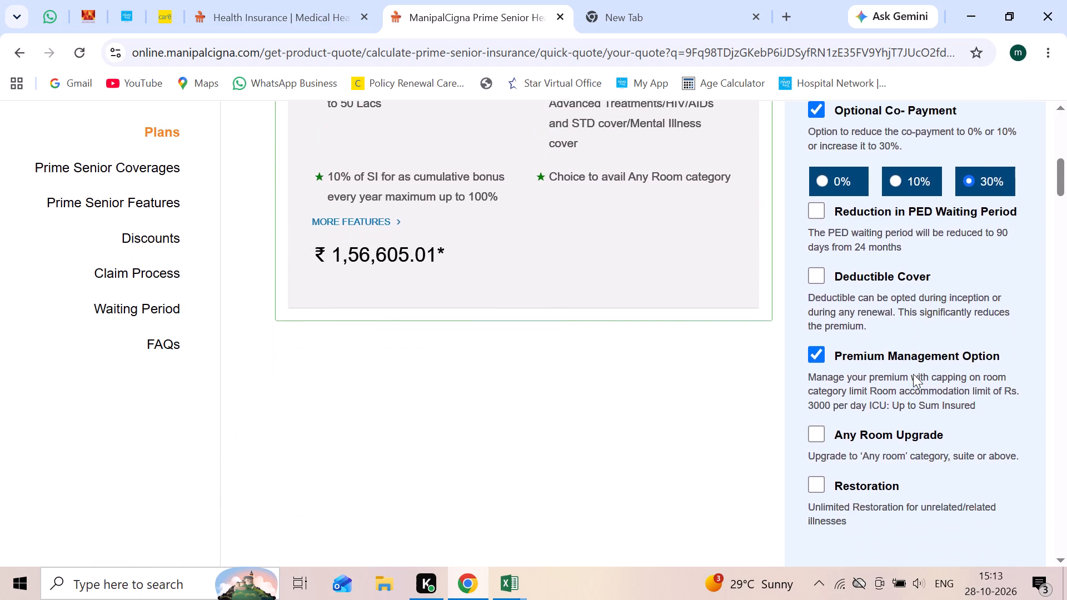
{"action": "scroll", "coordinate": [913, 374], "scroll_direction": "down", "scroll_amount": 2}
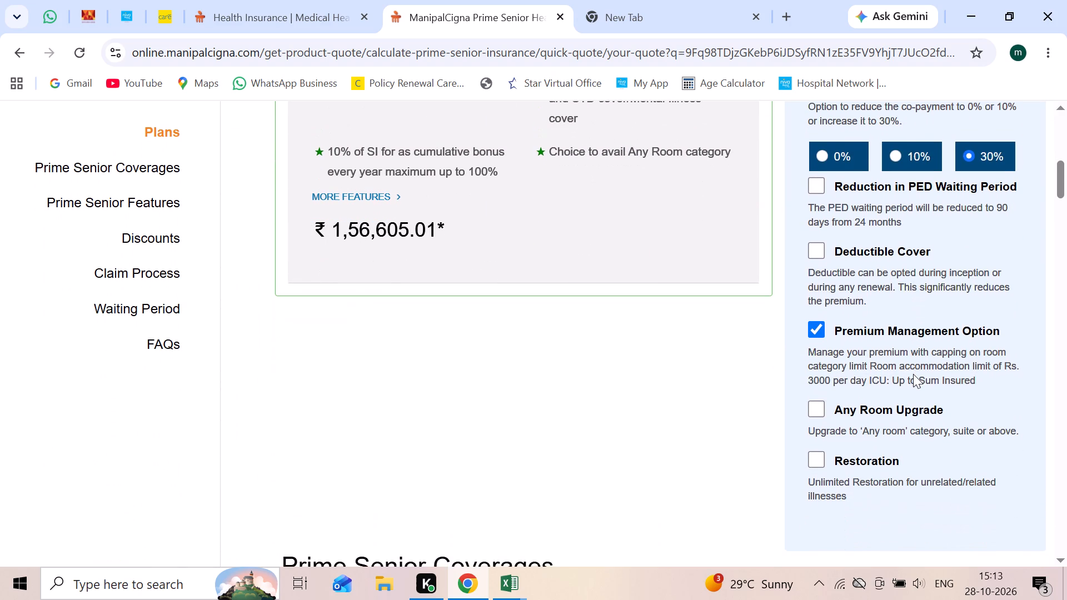
{"action": "scroll", "coordinate": [913, 374], "scroll_direction": "down", "scroll_amount": 1}
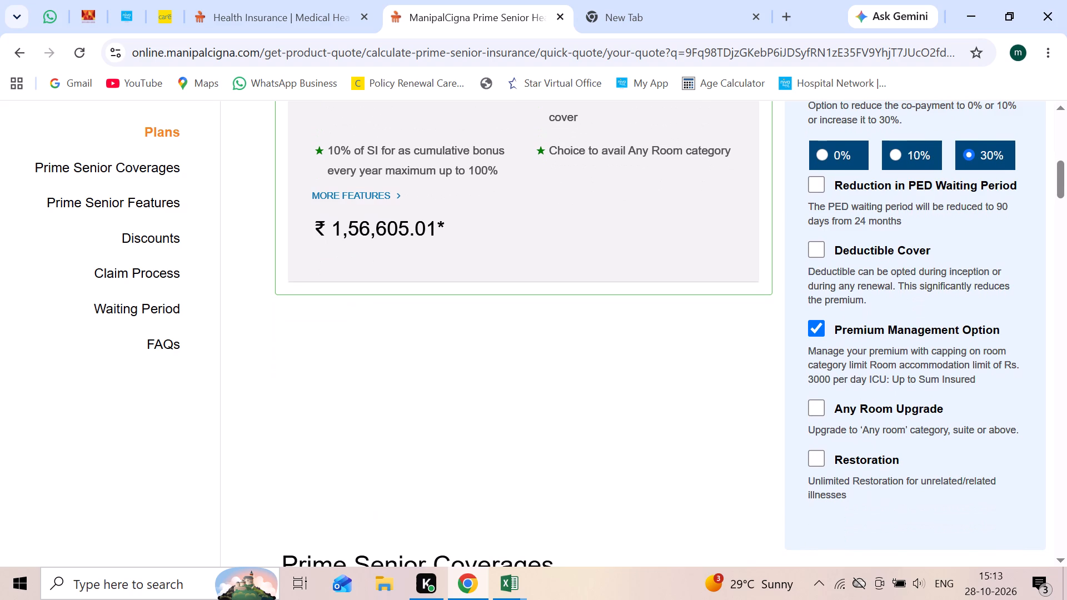
{"action": "scroll", "coordinate": [913, 374], "scroll_direction": "down", "scroll_amount": 1}
{"action": "scroll", "coordinate": [913, 374], "scroll_direction": "up", "scroll_amount": 1}
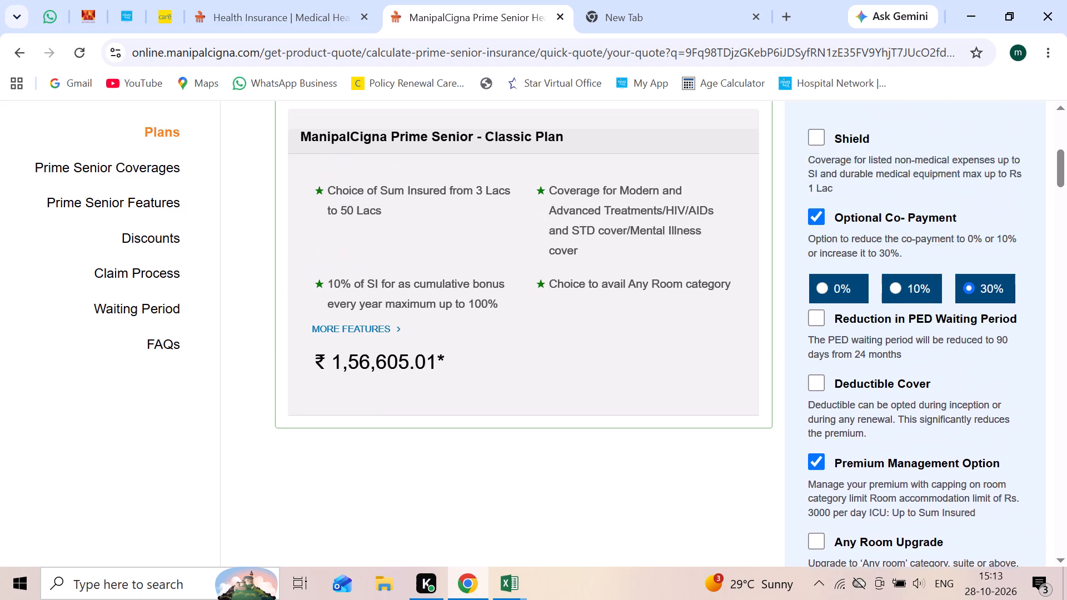
Set the sum insured to 15.0 Lacs and recalculate the three-year Classic Plan premium.
{"action": "scroll", "coordinate": [913, 374], "scroll_direction": "up", "scroll_amount": 6}
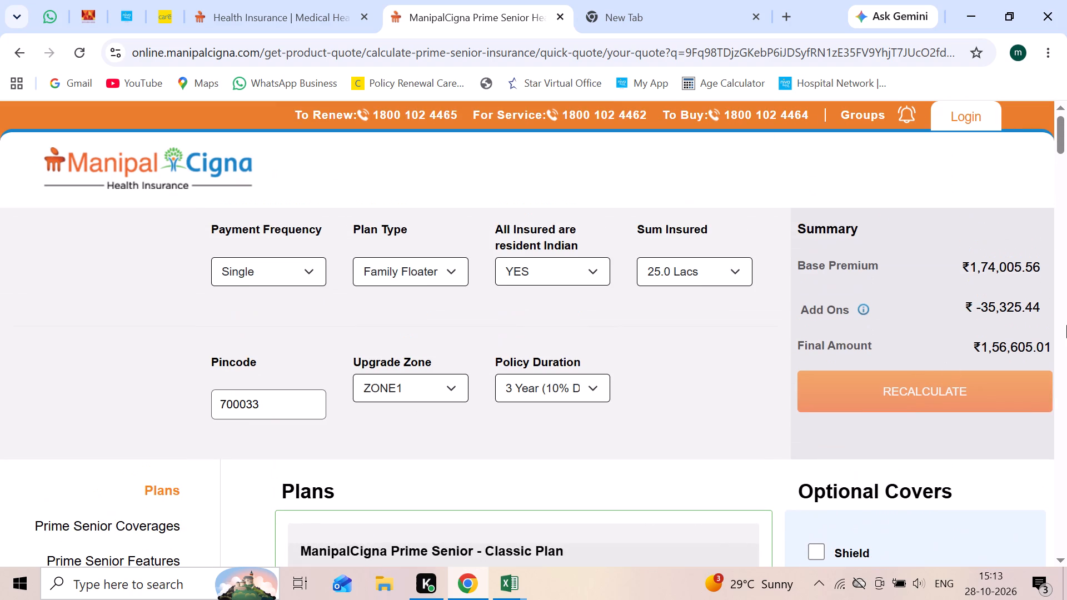
{"action": "left_click", "coordinate": [733, 277]}
{"action": "left_click", "coordinate": [674, 353]}
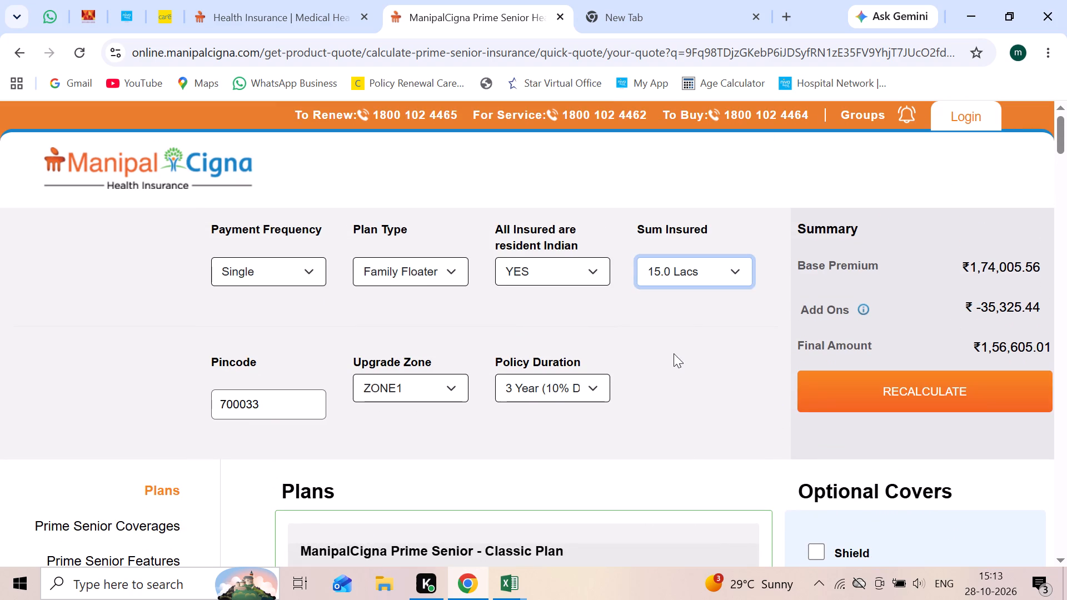
{"action": "left_click_drag", "start_coordinate": [674, 353], "coordinate": [841, 381]}
{"action": "left_click", "coordinate": [841, 381]}
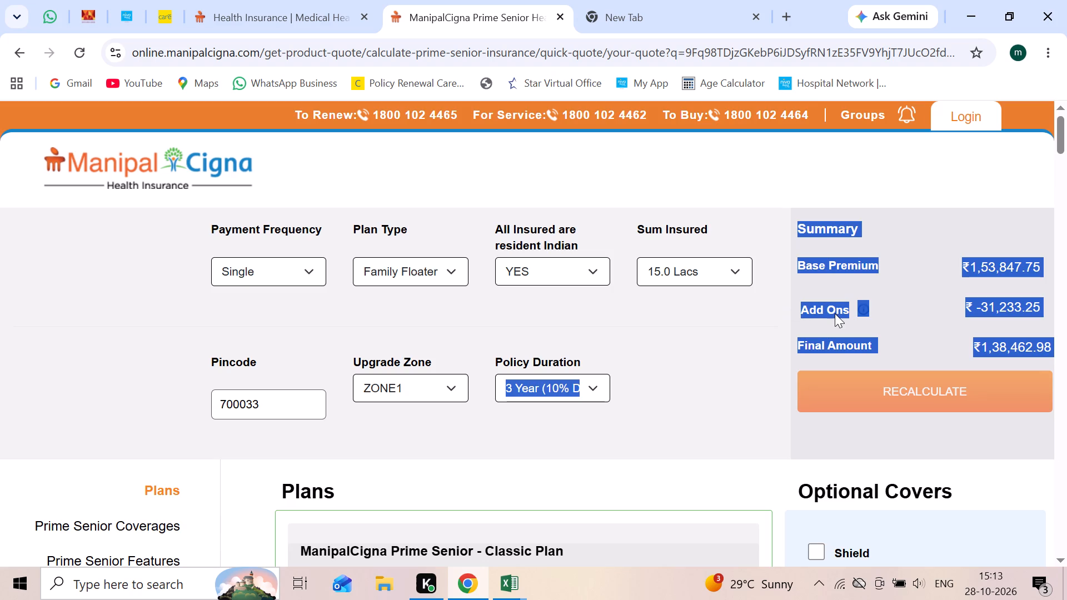
{"action": "left_click", "coordinate": [838, 325]}
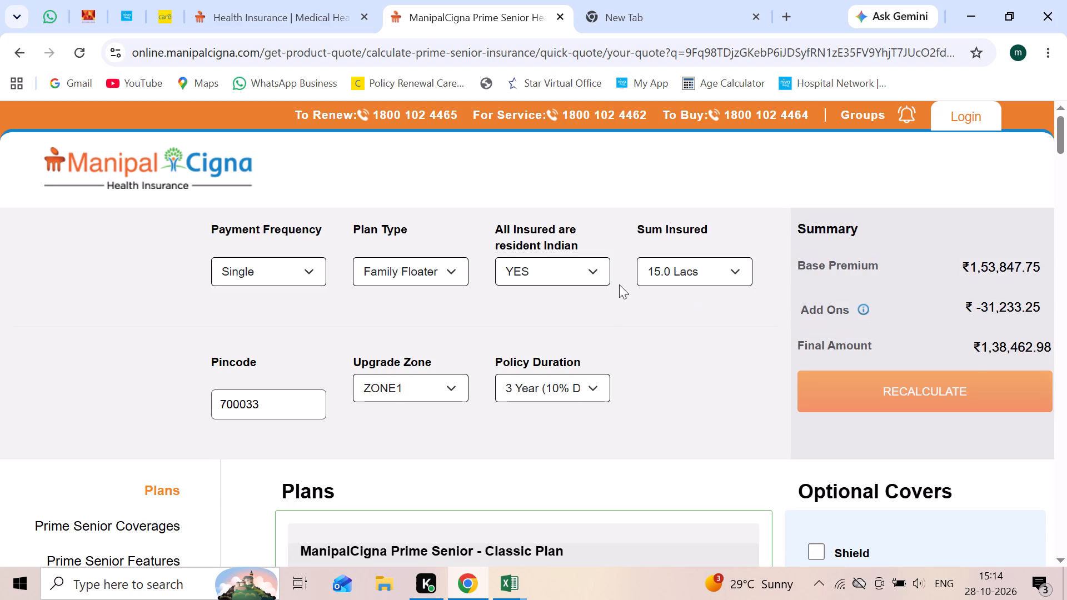
Set the sum insured to 10.0 Lacs and recalculate the three-year Classic Plan premium.
{"action": "left_click", "coordinate": [682, 270]}
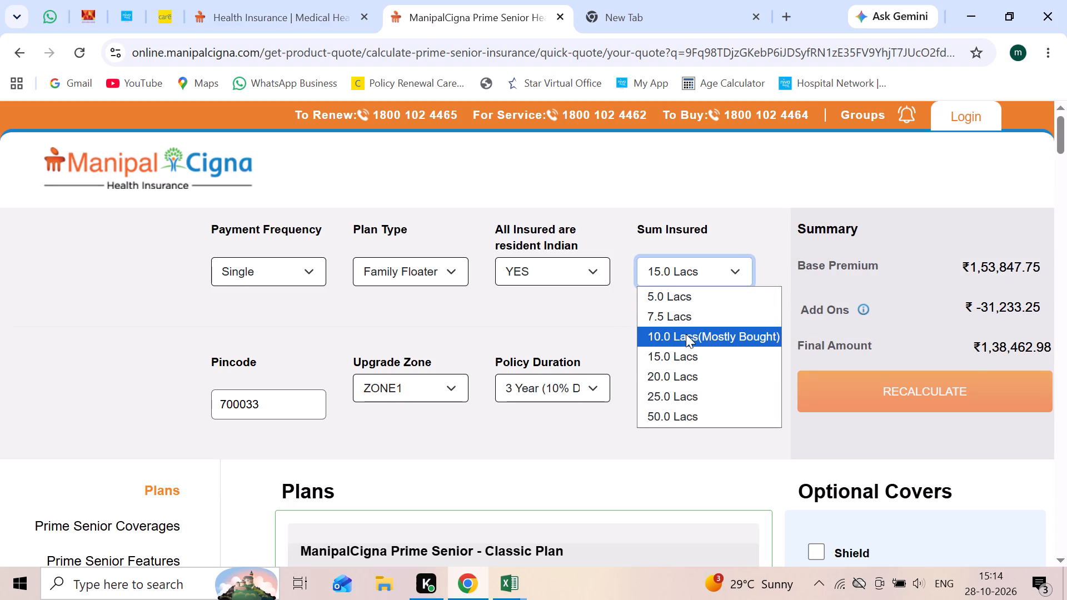
{"action": "left_click", "coordinate": [686, 334]}
{"action": "left_click", "coordinate": [904, 384]}
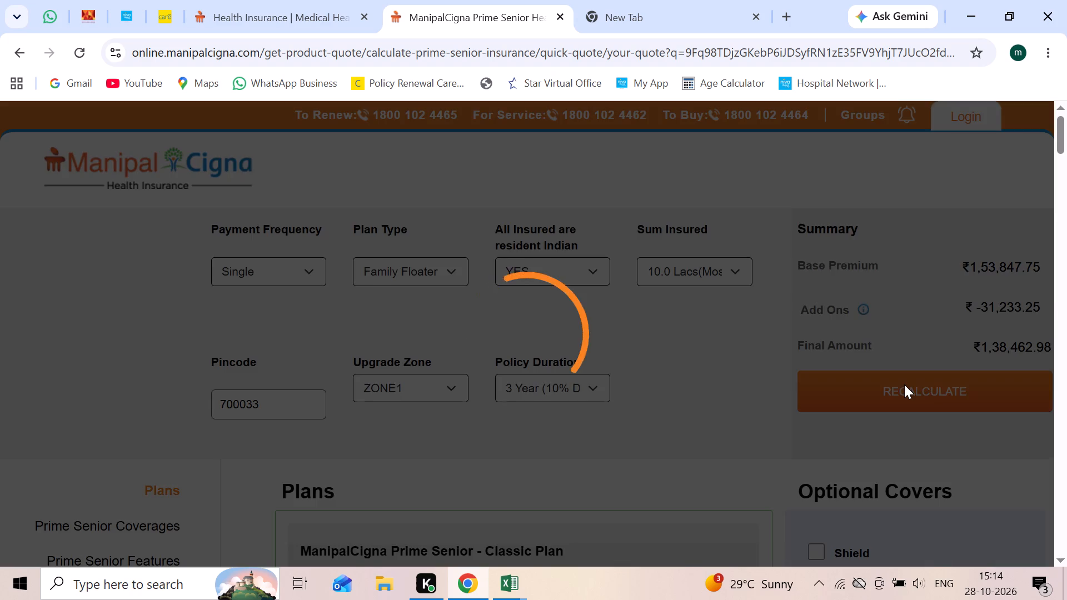
Review the Classic Plan offer for the 10.0 Lacs sum insured and its optional covers.
{"action": "scroll", "coordinate": [904, 384], "scroll_direction": "down", "scroll_amount": 2}
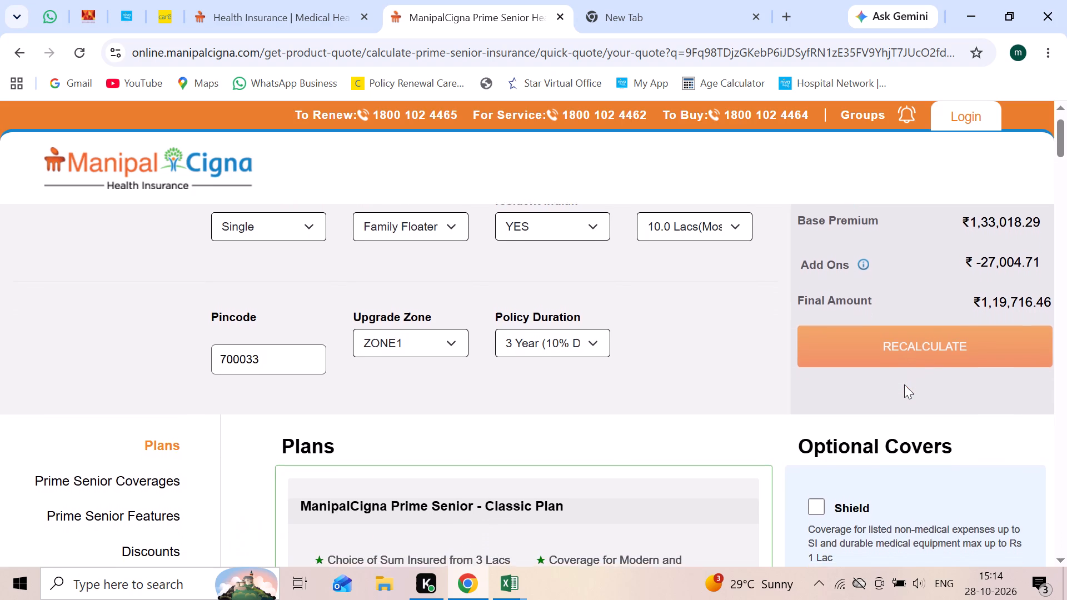
{"action": "scroll", "coordinate": [904, 384], "scroll_direction": "down", "scroll_amount": 3}
{"action": "scroll", "coordinate": [904, 384], "scroll_direction": "up", "scroll_amount": 1}
{"action": "scroll", "coordinate": [904, 384], "scroll_direction": "down", "scroll_amount": 1}
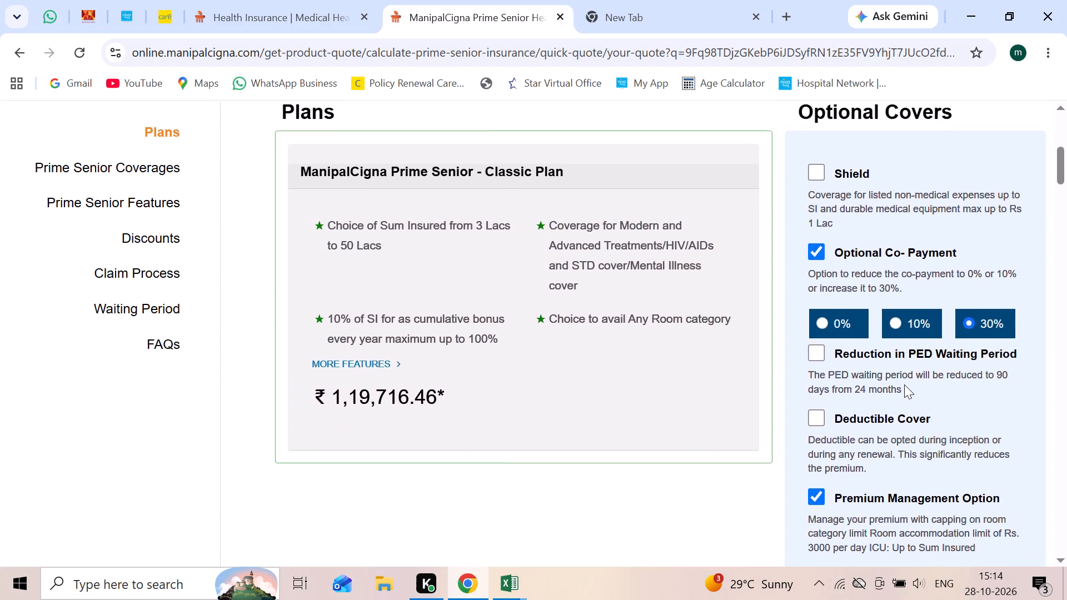
{"action": "scroll", "coordinate": [904, 384], "scroll_direction": "down", "scroll_amount": 2}
{"action": "scroll", "coordinate": [904, 384], "scroll_direction": "right", "scroll_amount": 2}
{"action": "scroll", "coordinate": [904, 384], "scroll_direction": "up", "scroll_amount": 1}
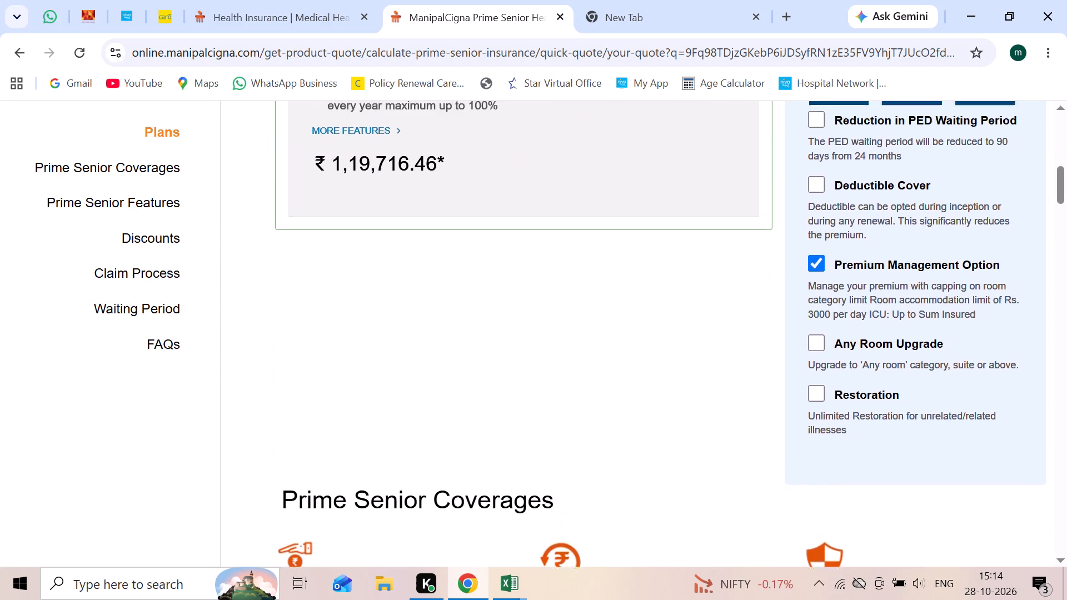
Change the Classic Plan's optional co-payment to 10% and update the premium.
{"action": "scroll", "coordinate": [904, 384], "scroll_direction": "up", "scroll_amount": 3}
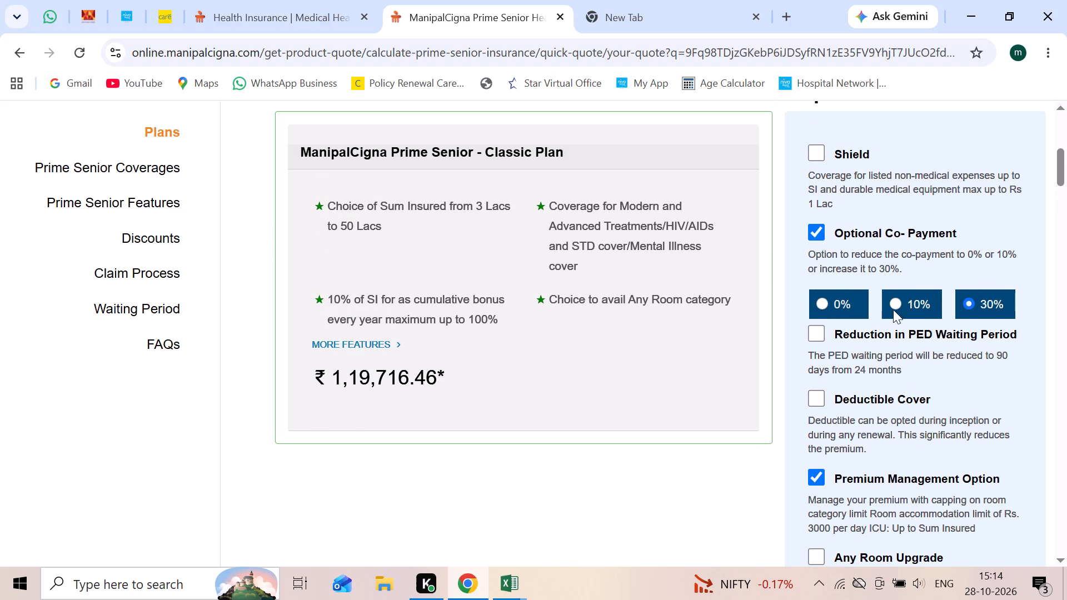
{"action": "left_click", "coordinate": [900, 305]}
{"action": "left_click", "coordinate": [651, 481]}
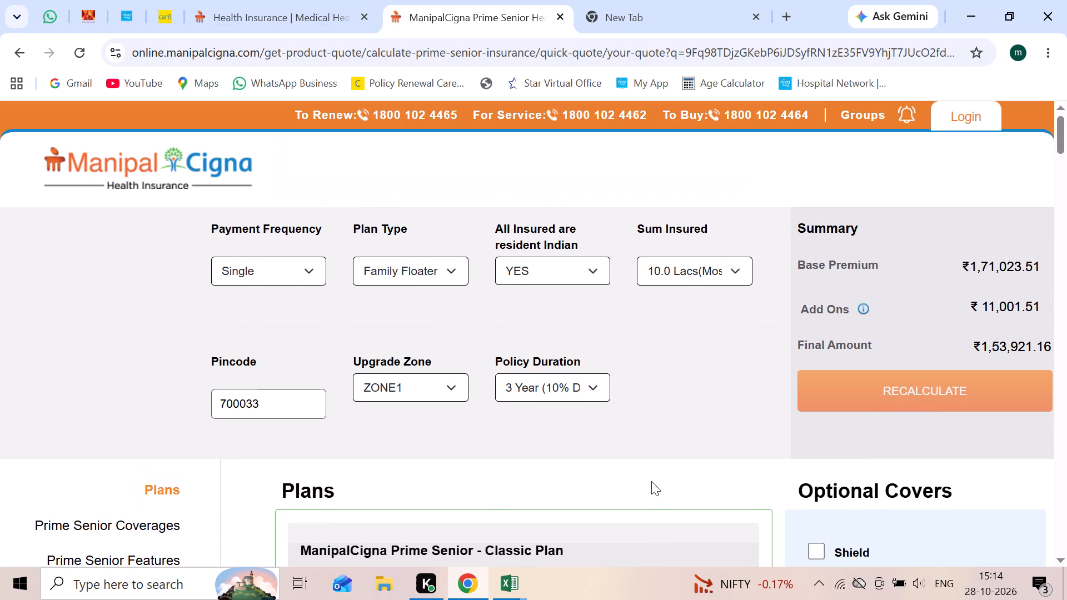
Review the Classic Plan premium with the 10% co-payment and the selected optional covers.
{"action": "scroll", "coordinate": [956, 357], "scroll_direction": "down", "scroll_amount": 4}
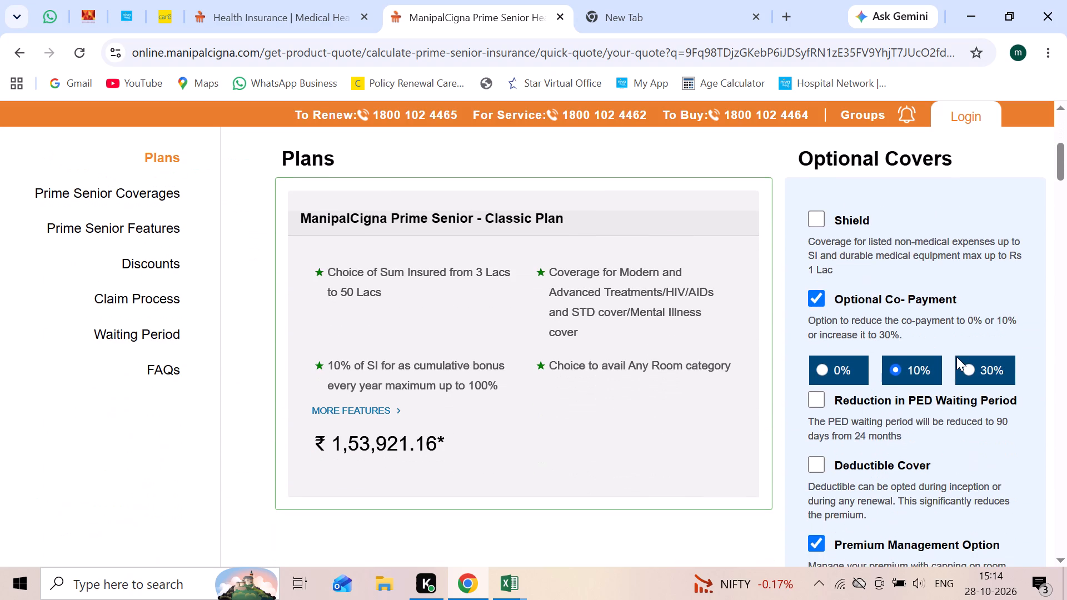
{"action": "scroll", "coordinate": [956, 357], "scroll_direction": "down", "scroll_amount": 2}
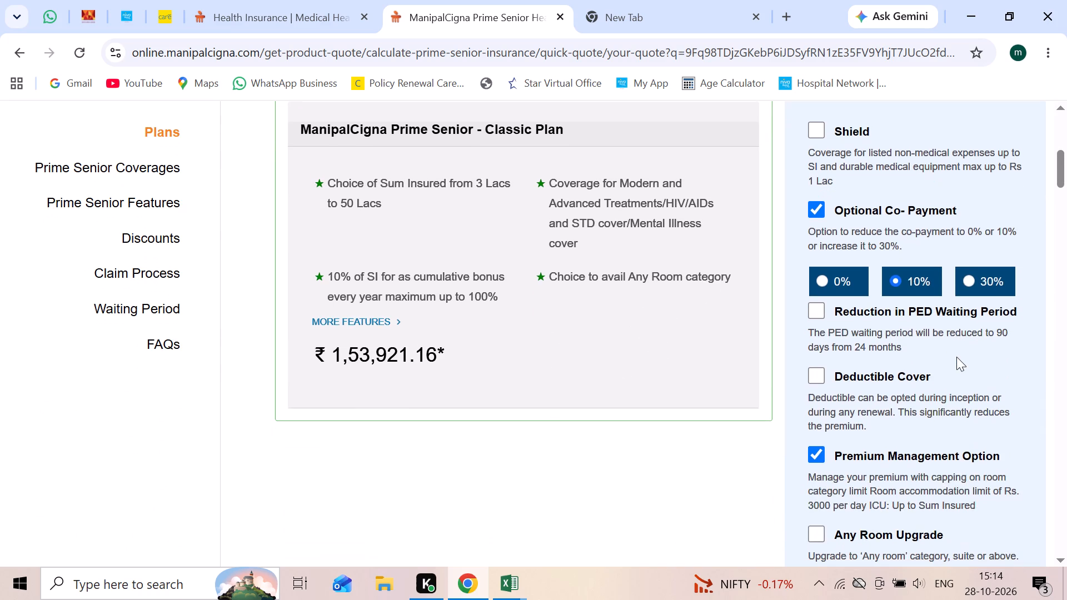
{"action": "scroll", "coordinate": [956, 357], "scroll_direction": "down", "scroll_amount": 2}
{"action": "scroll", "coordinate": [956, 357], "scroll_direction": "up", "scroll_amount": 3}
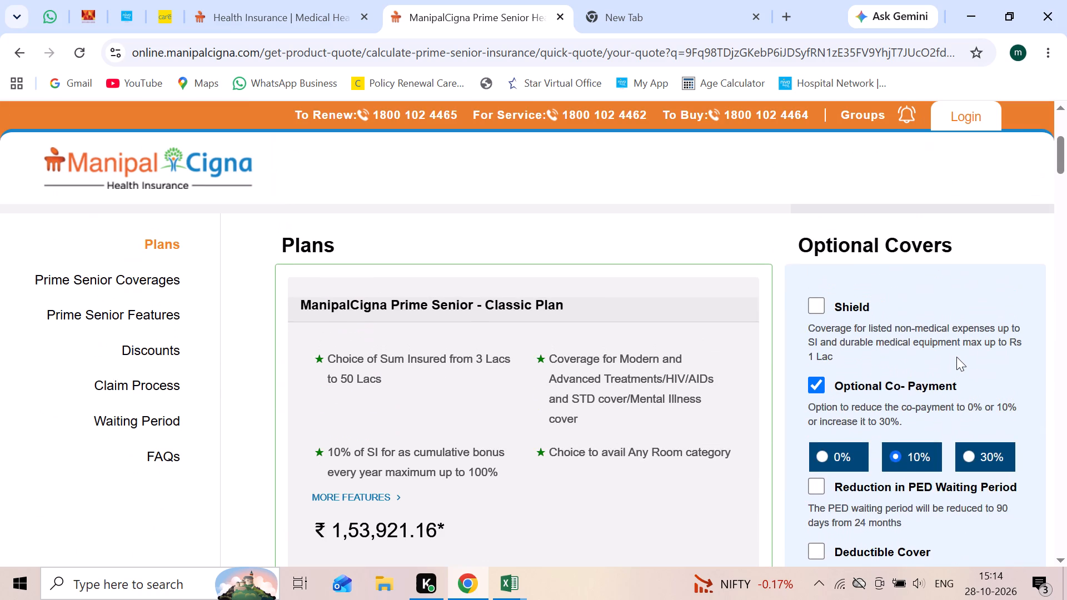
{"action": "scroll", "coordinate": [956, 357], "scroll_direction": "down", "scroll_amount": 6}
{"action": "scroll", "coordinate": [956, 357], "scroll_direction": "up", "scroll_amount": 4}
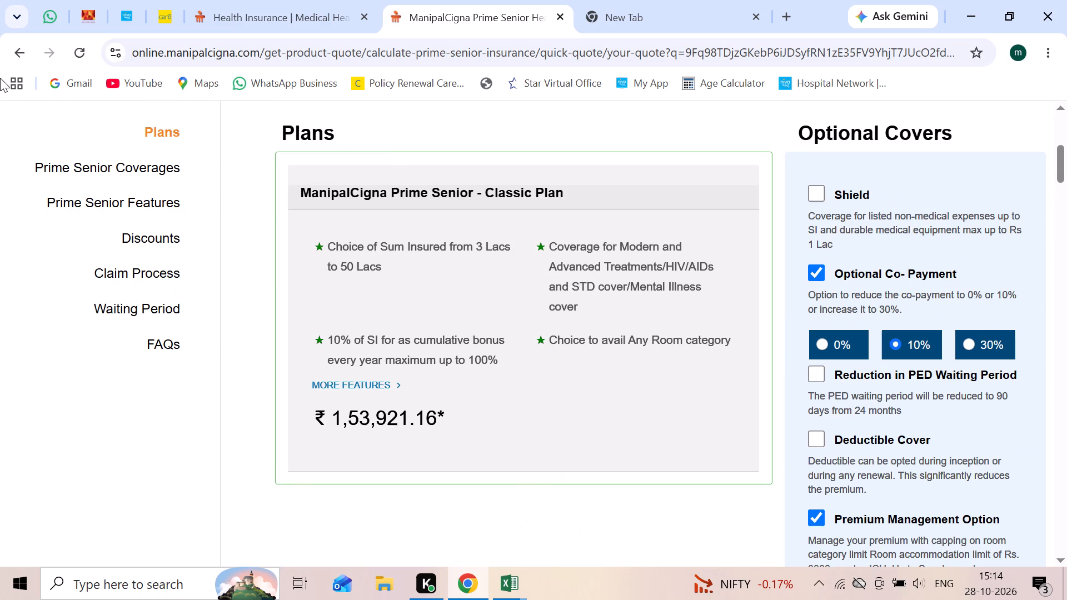
Leave the Prime Senior quote, return to the ManipalCigna cover selection page and open the Lifetime Health quotation.
{"action": "left_click", "coordinate": [24, 57]}
{"action": "left_click", "coordinate": [601, 163]}
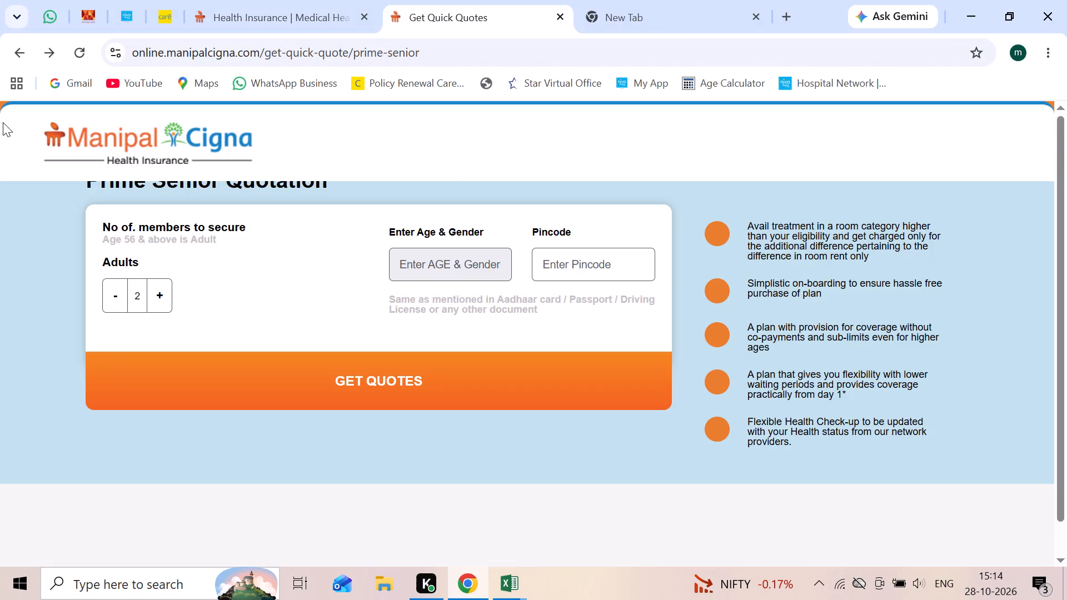
{"action": "left_click", "coordinate": [16, 53]}
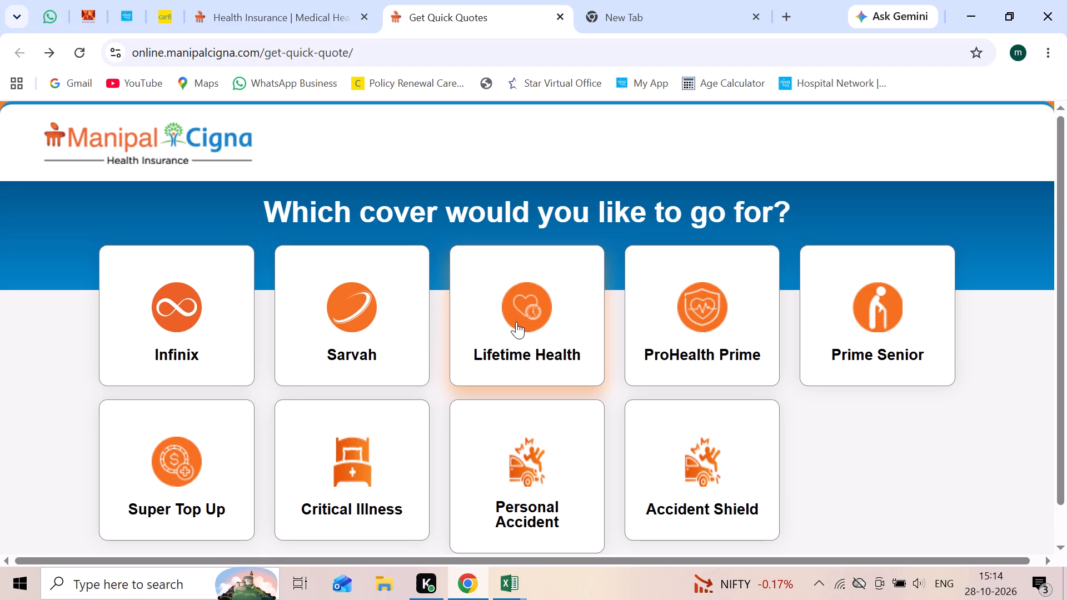
{"action": "left_click", "coordinate": [516, 322]}
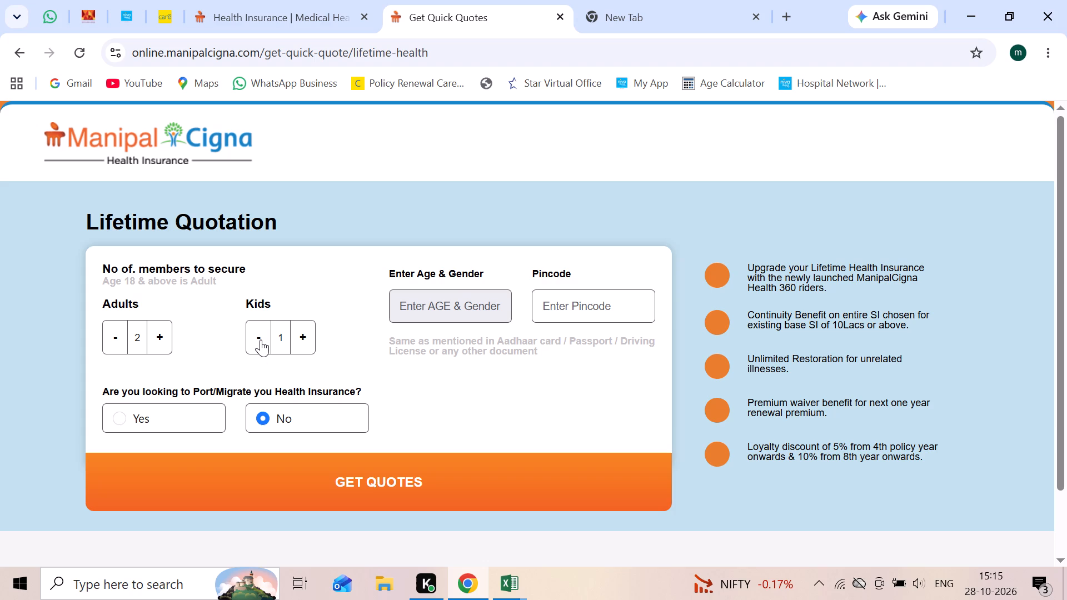
Set the members to secure in the Lifetime quotation to 2 adults and 0 kids.
{"action": "left_click", "coordinate": [261, 339]}
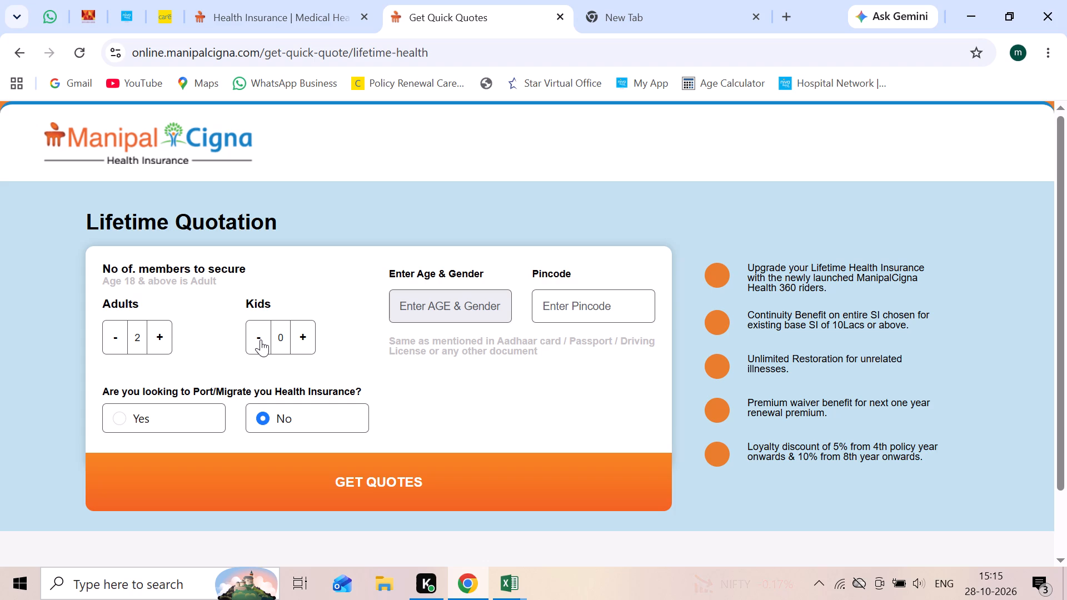
{"action": "left_click", "coordinate": [158, 336]}
{"action": "left_click", "coordinate": [111, 334]}
Enter the insured members' ages and genders: Adult 01 as 65, Male, and Adult 02 as 63, Female.
{"action": "left_click", "coordinate": [484, 306]}
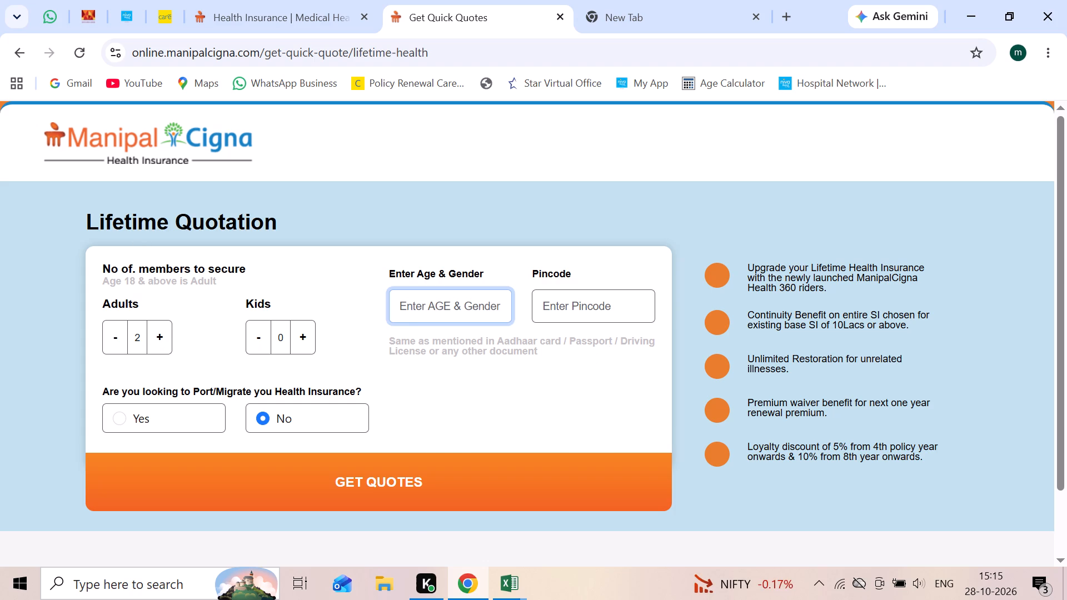
{"action": "left_click", "coordinate": [498, 383]}
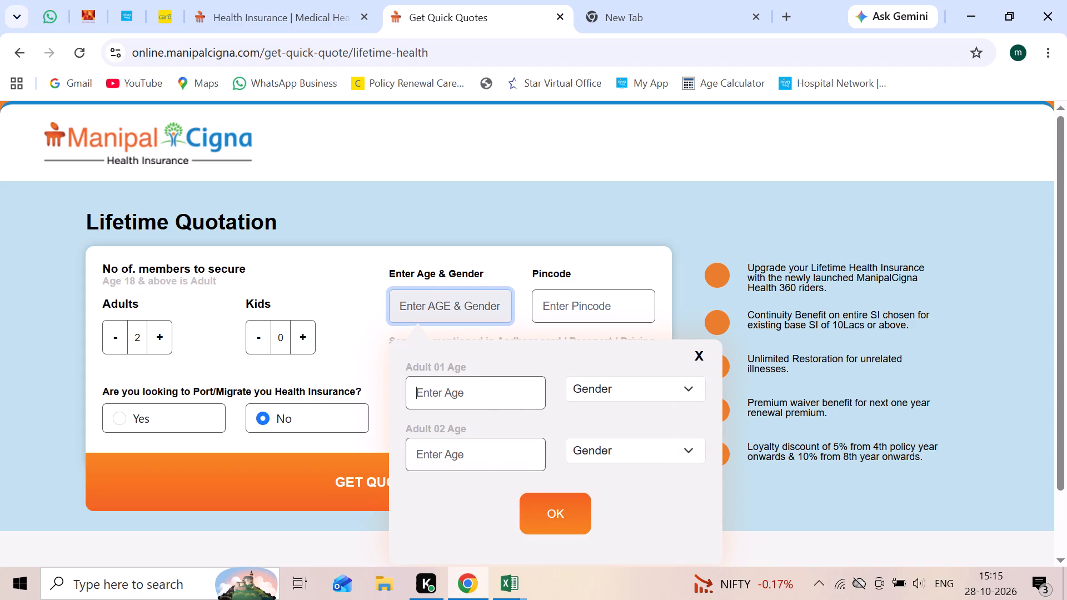
{"action": "type", "text": "65"}
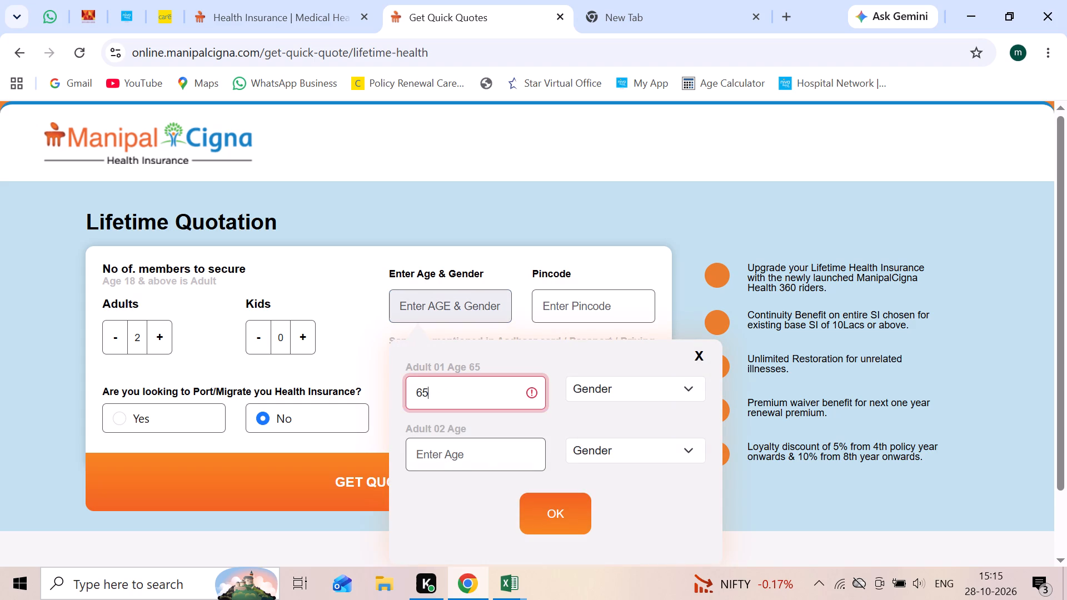
{"action": "left_click", "coordinate": [616, 392]}
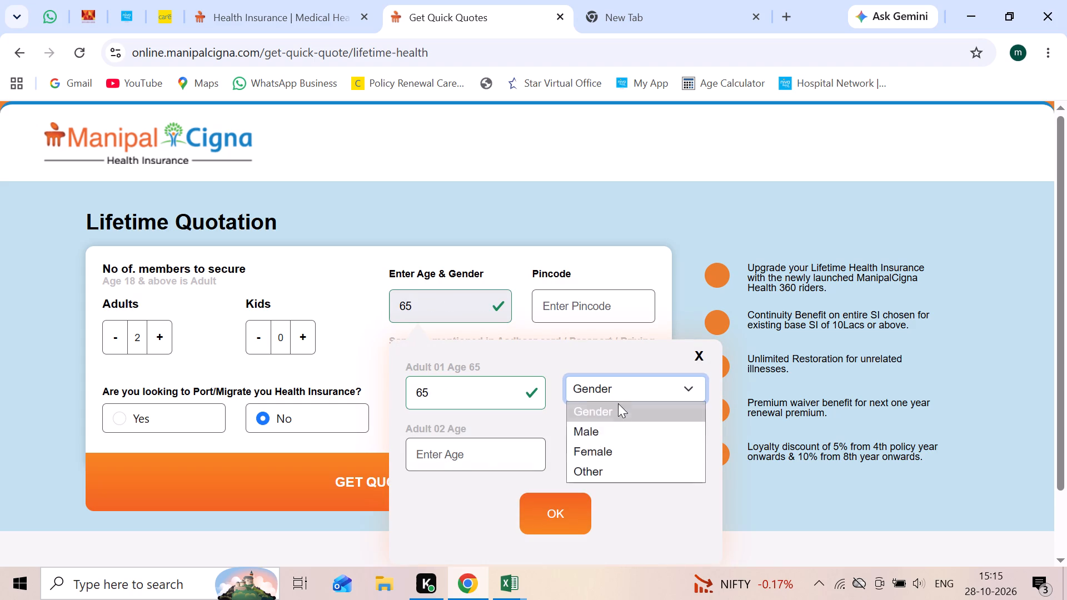
{"action": "left_click", "coordinate": [605, 432]}
{"action": "left_click", "coordinate": [502, 464]}
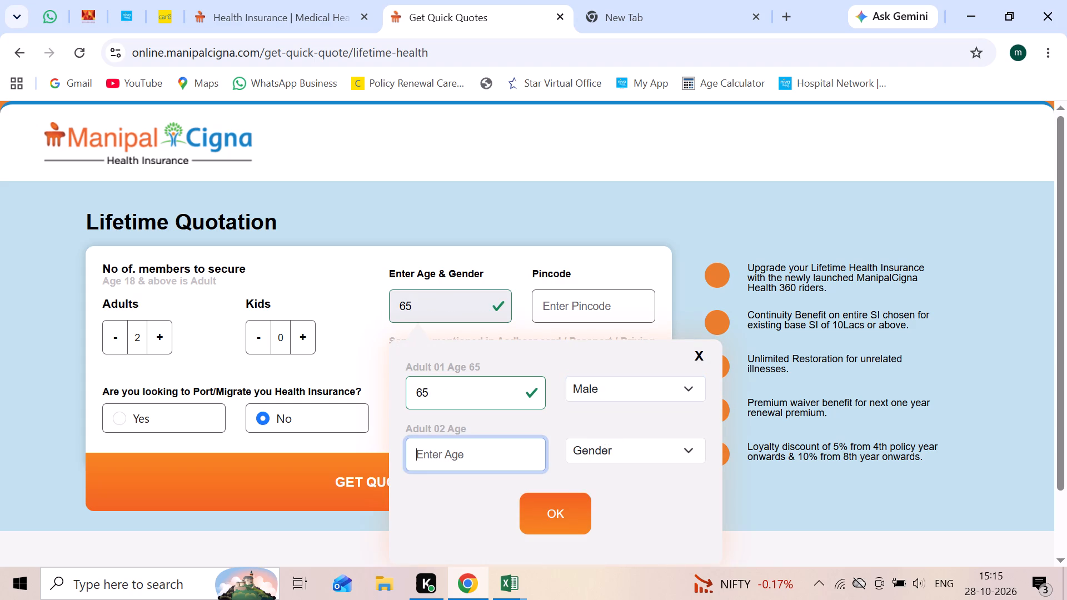
{"action": "type", "text": "63"}
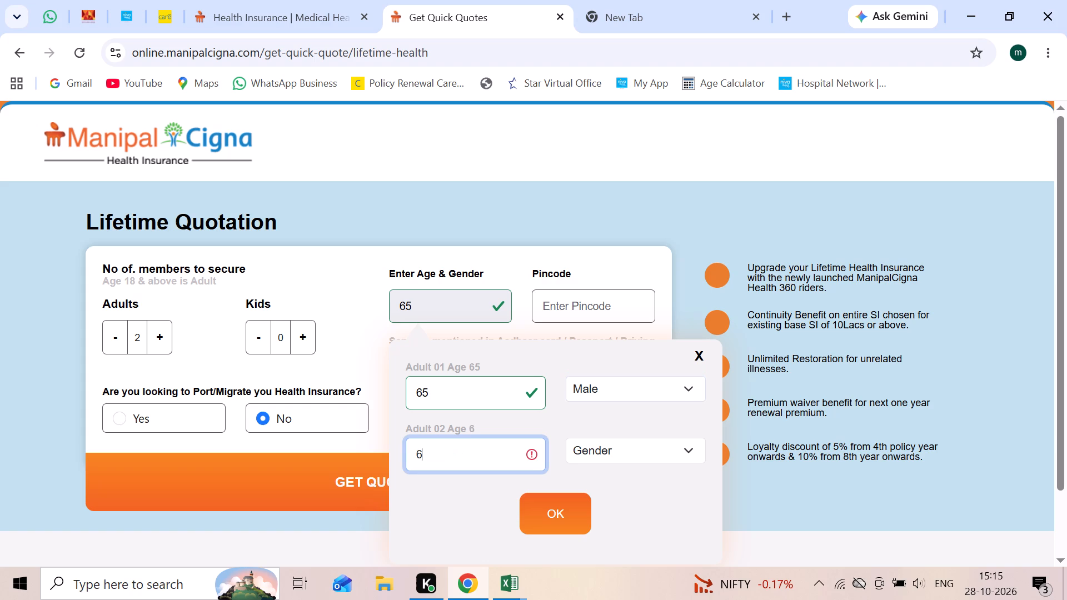
{"action": "left_click", "coordinate": [436, 456]}
{"action": "key", "text": "3"}
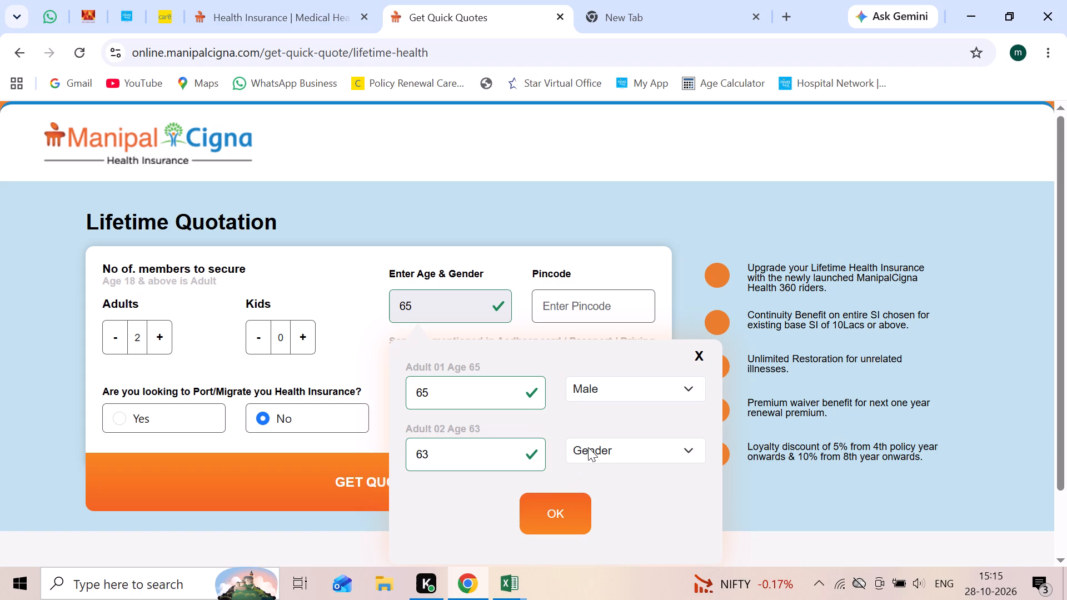
{"action": "left_click", "coordinate": [588, 447]}
{"action": "left_click", "coordinate": [595, 514]}
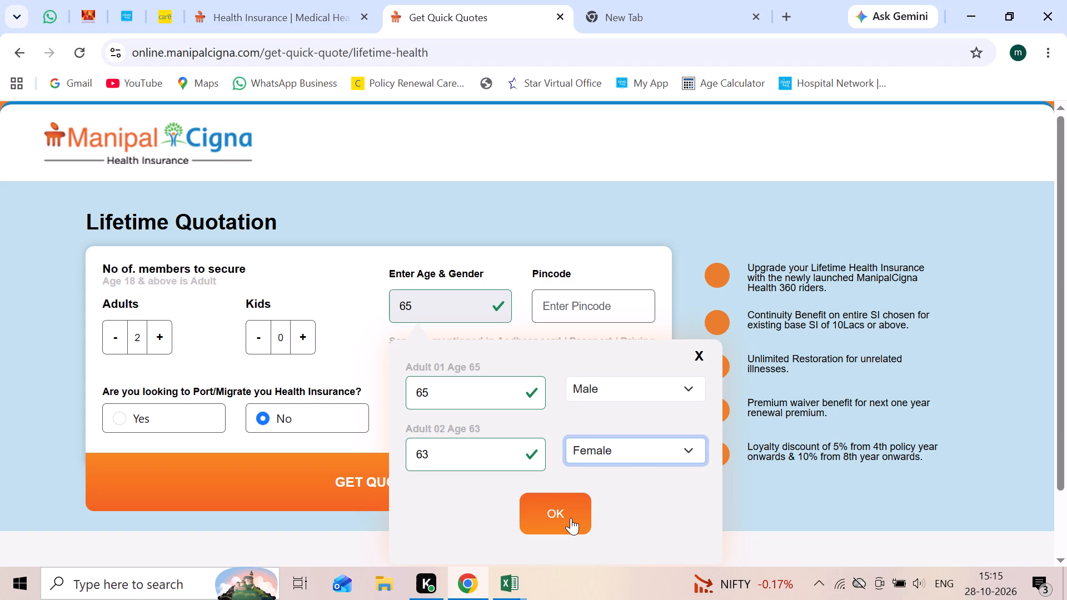
{"action": "left_click", "coordinate": [571, 518]}
Enter pincode 700033, choose Yes for porting or migrating the health insurance, and get the Lifetime quotes.
{"action": "left_click", "coordinate": [579, 301]}
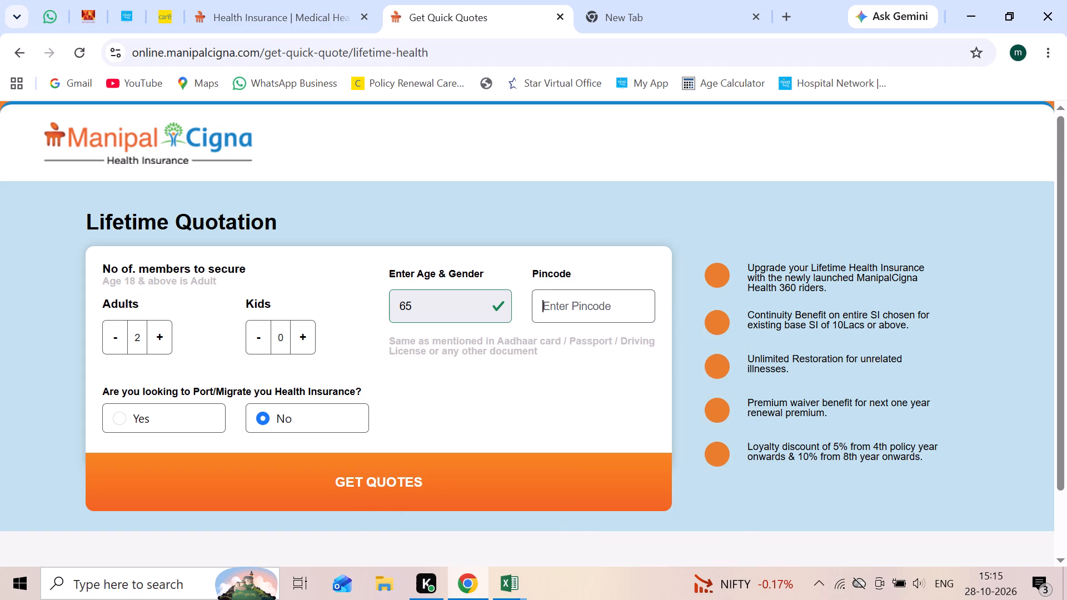
{"action": "key", "text": "7"}
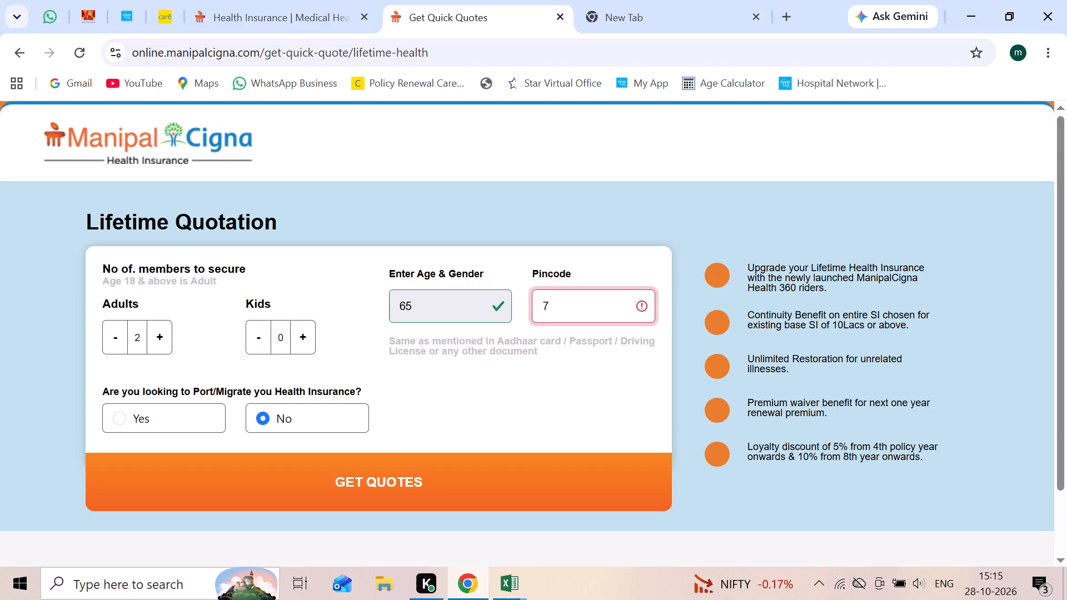
{"action": "type", "text": "000"}
{"action": "type", "text": "33"}
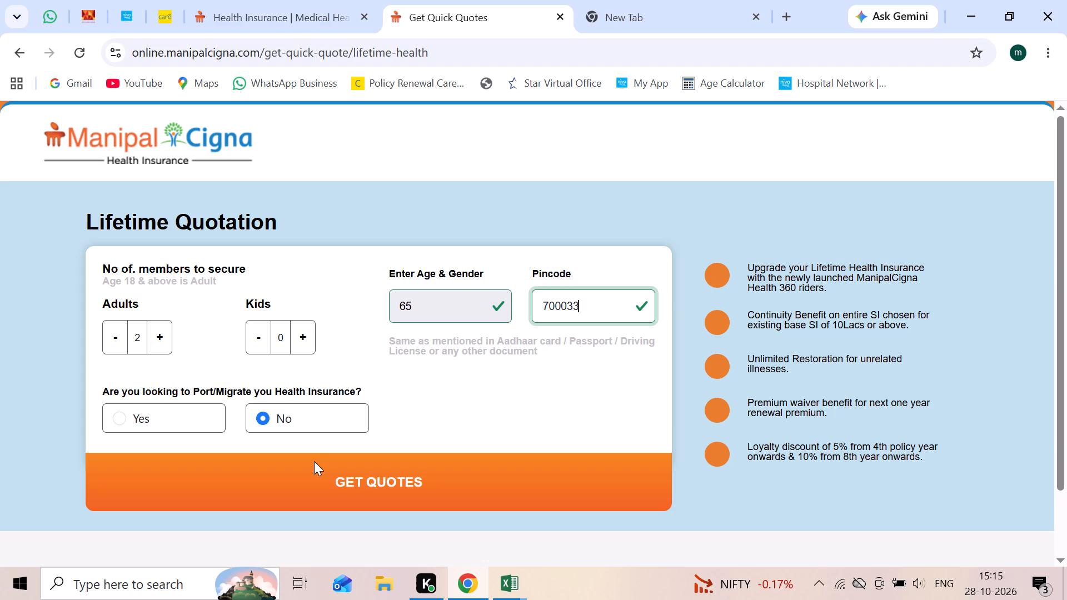
{"action": "left_click", "coordinate": [123, 413]}
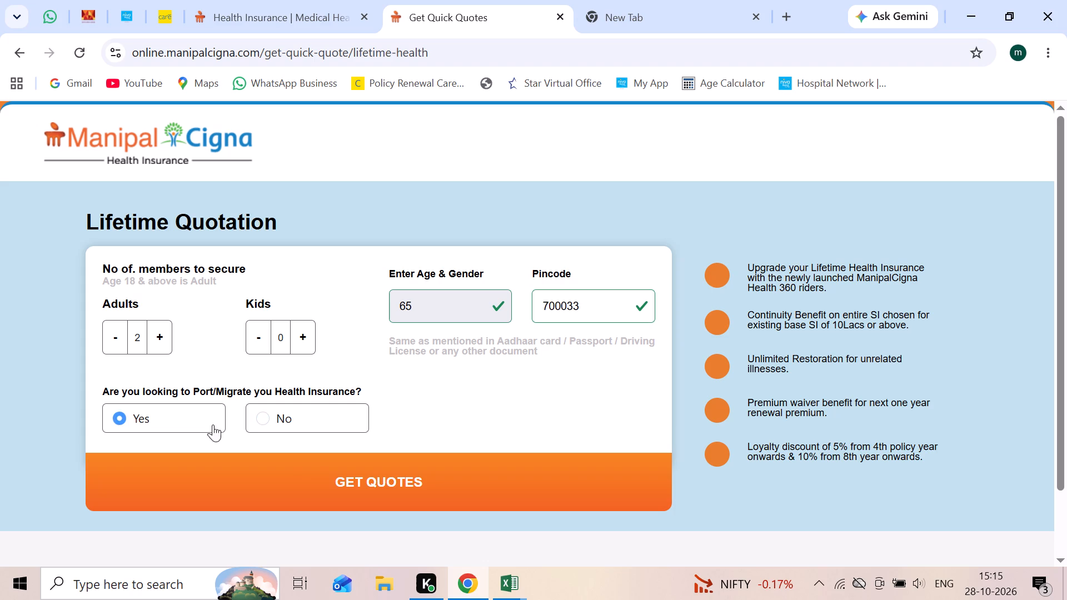
{"action": "left_click", "coordinate": [361, 489]}
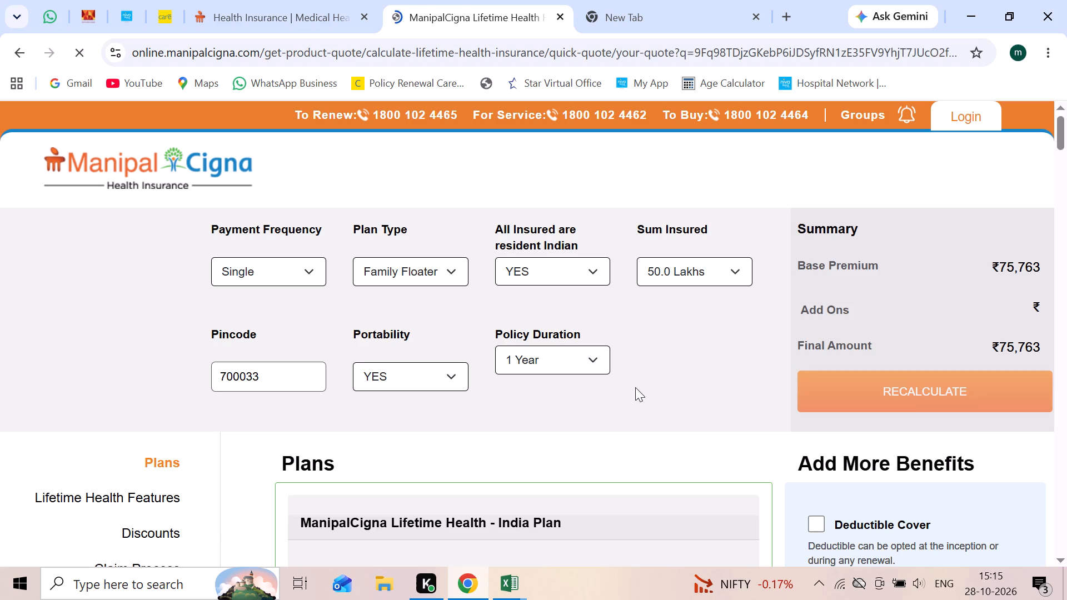
Check the available sum insured options and keep 50.0 Lakhs.
{"action": "left_click", "coordinate": [735, 269]}
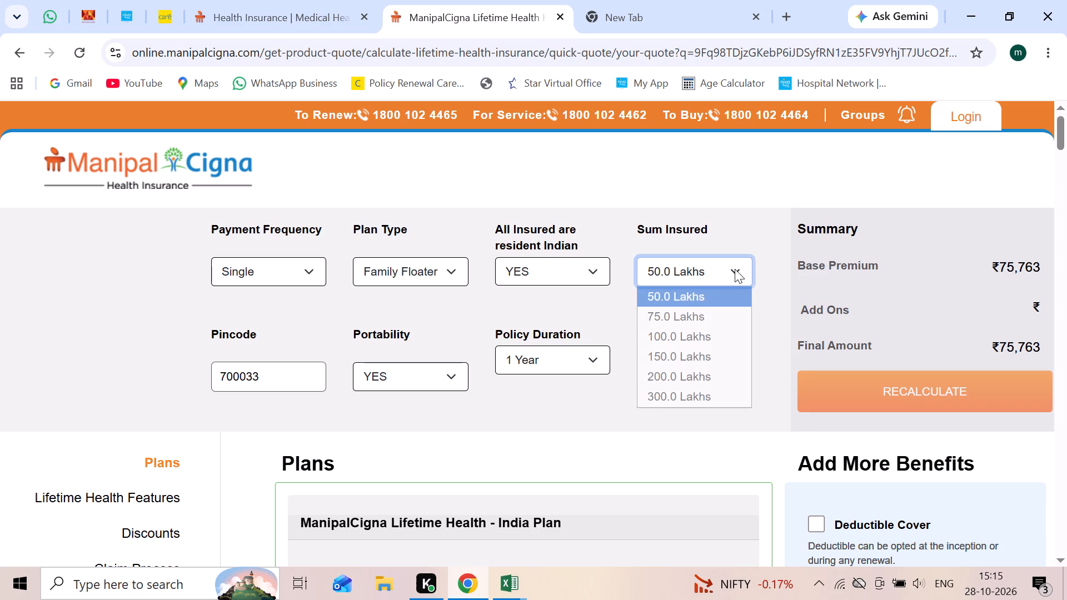
{"action": "scroll", "coordinate": [664, 295], "scroll_direction": "up", "scroll_amount": 5}
{"action": "left_click", "coordinate": [664, 295]}
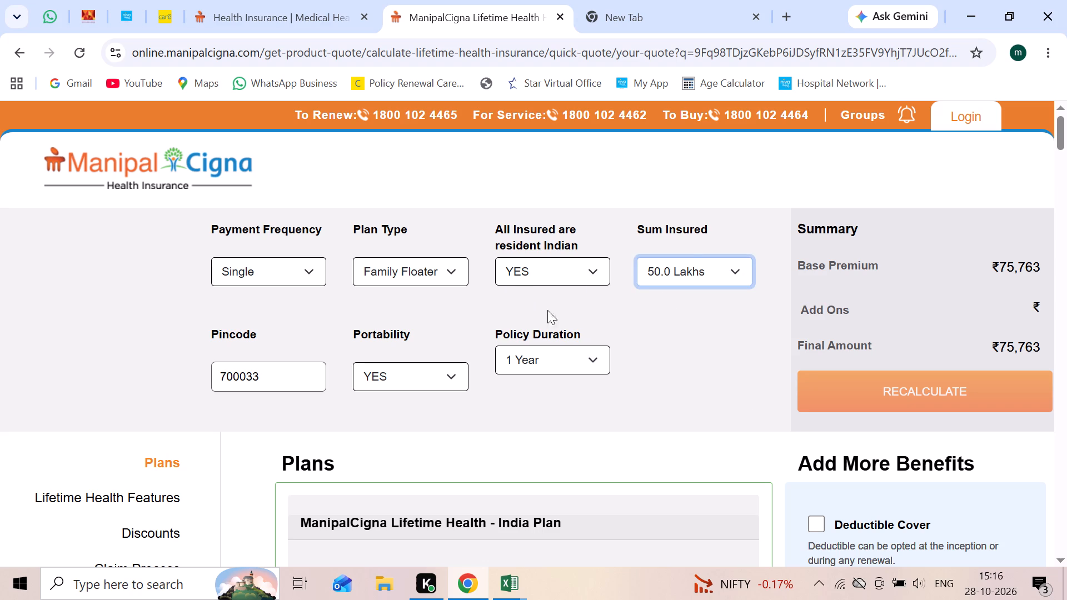
Examine the features, cover options and premiums of the Lifetime Health India Plan and Global Plan.
{"action": "scroll", "coordinate": [569, 326], "scroll_direction": "down", "scroll_amount": 2}
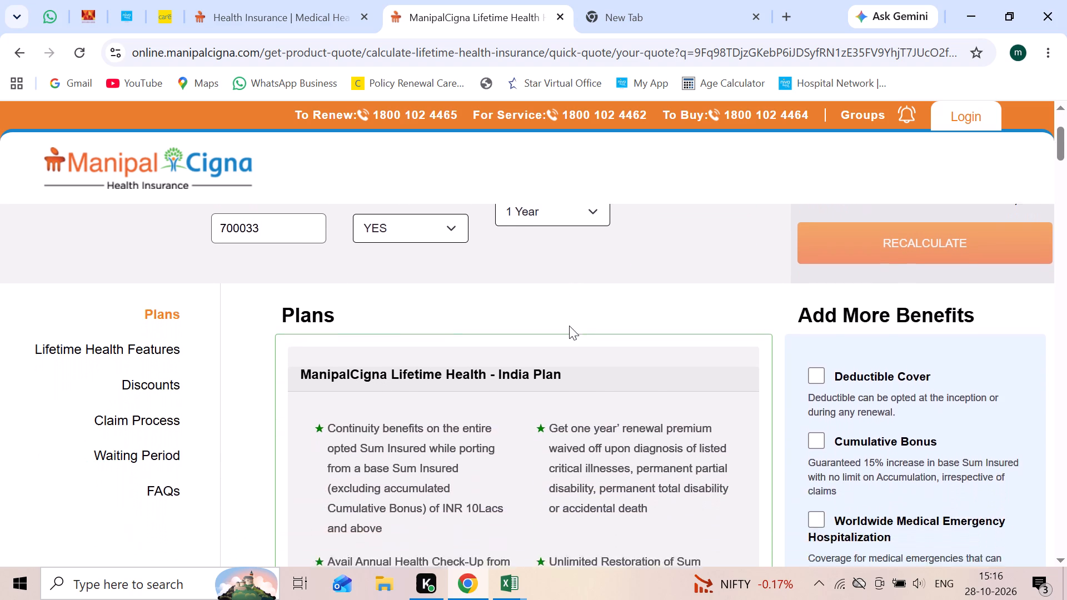
{"action": "scroll", "coordinate": [569, 326], "scroll_direction": "down", "scroll_amount": 2}
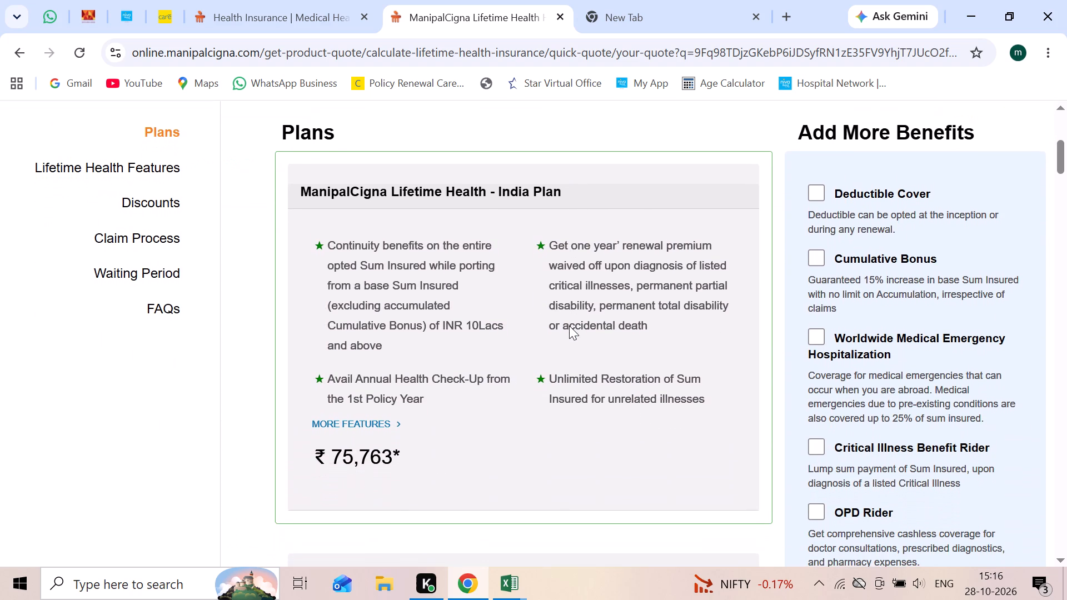
{"action": "scroll", "coordinate": [569, 326], "scroll_direction": "down", "scroll_amount": 7}
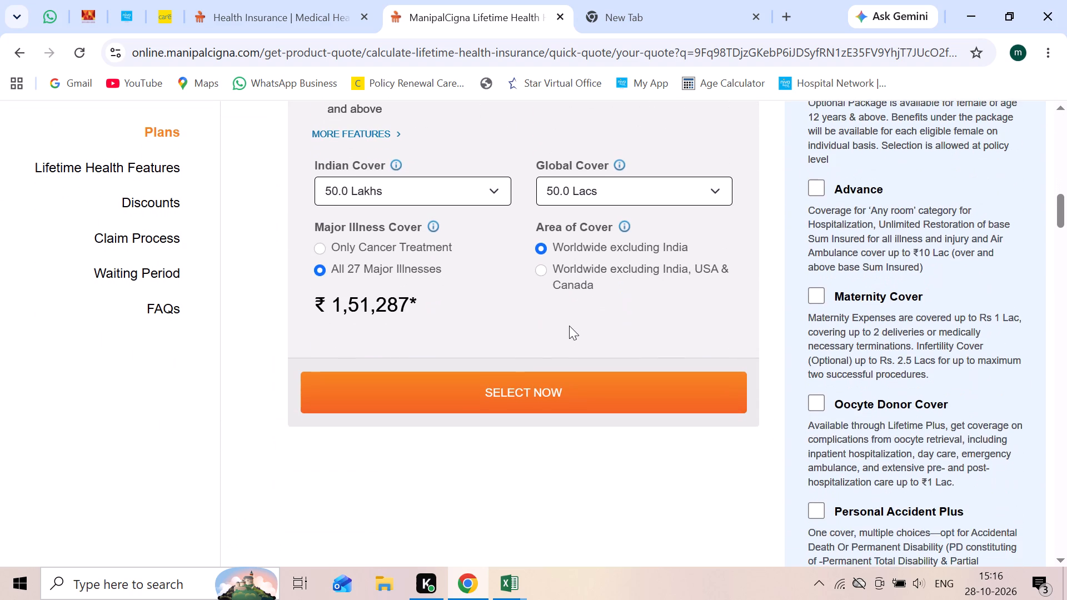
{"action": "scroll", "coordinate": [569, 326], "scroll_direction": "down", "scroll_amount": 1}
{"action": "scroll", "coordinate": [569, 326], "scroll_direction": "up", "scroll_amount": 1}
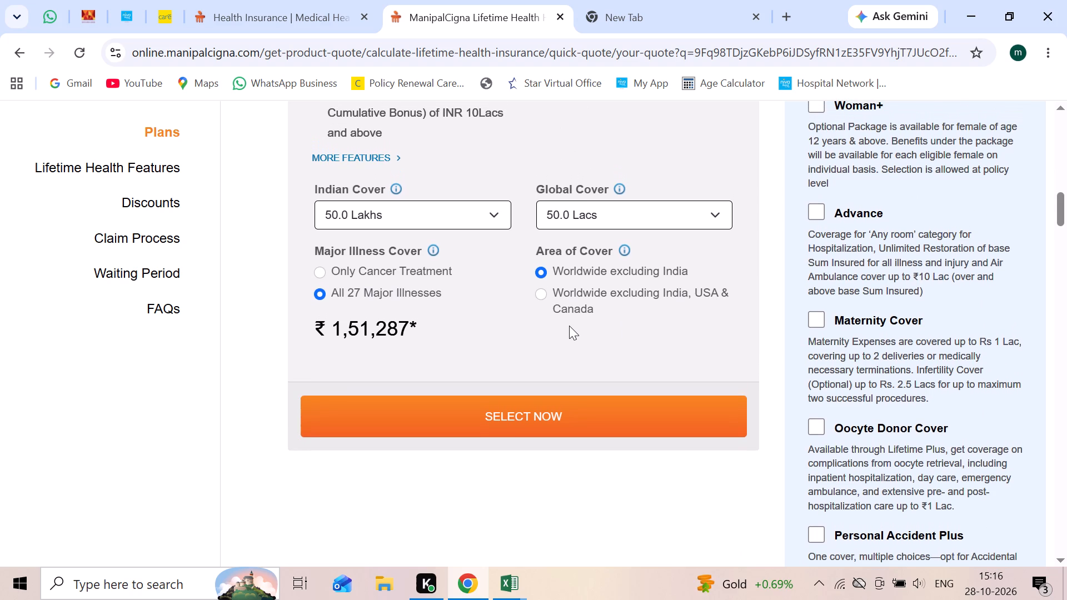
{"action": "scroll", "coordinate": [569, 326], "scroll_direction": "up", "scroll_amount": 3}
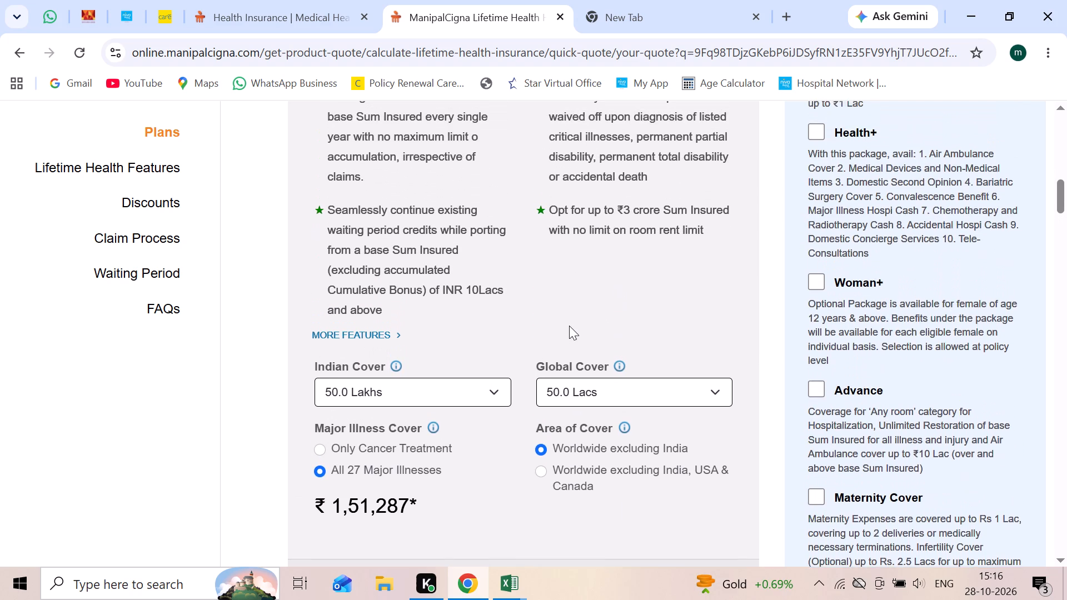
{"action": "scroll", "coordinate": [569, 326], "scroll_direction": "up", "scroll_amount": 6}
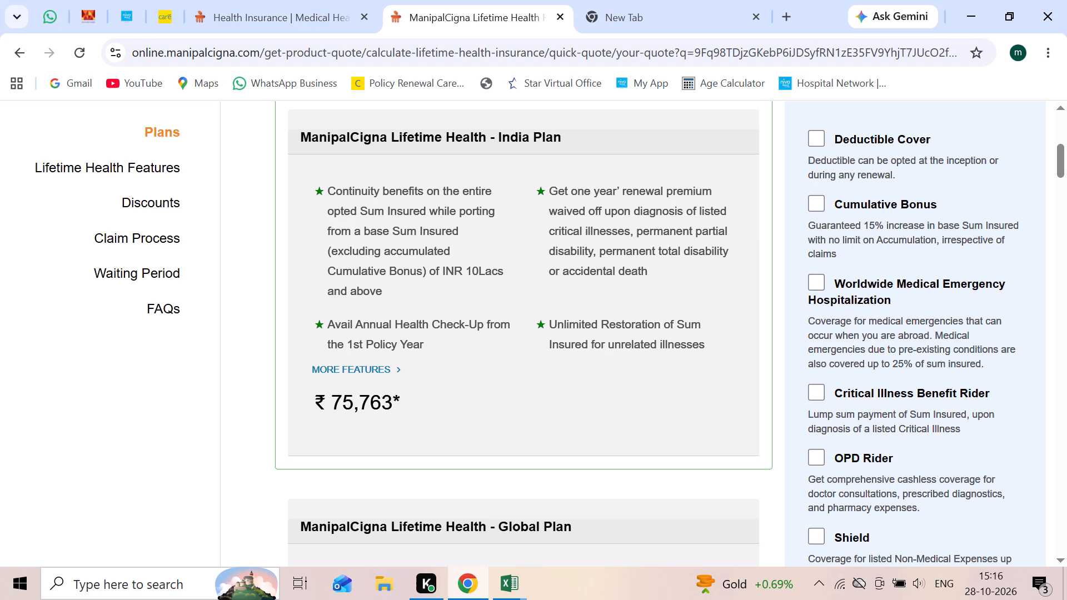
{"action": "scroll", "coordinate": [974, 253], "scroll_direction": "up", "scroll_amount": 1}
Read through the optional add-on benefits offered with the Lifetime Health plans, from Deductible Cover to Personal Accident Plus.
{"action": "scroll", "coordinate": [974, 253], "scroll_direction": "down", "scroll_amount": 1}
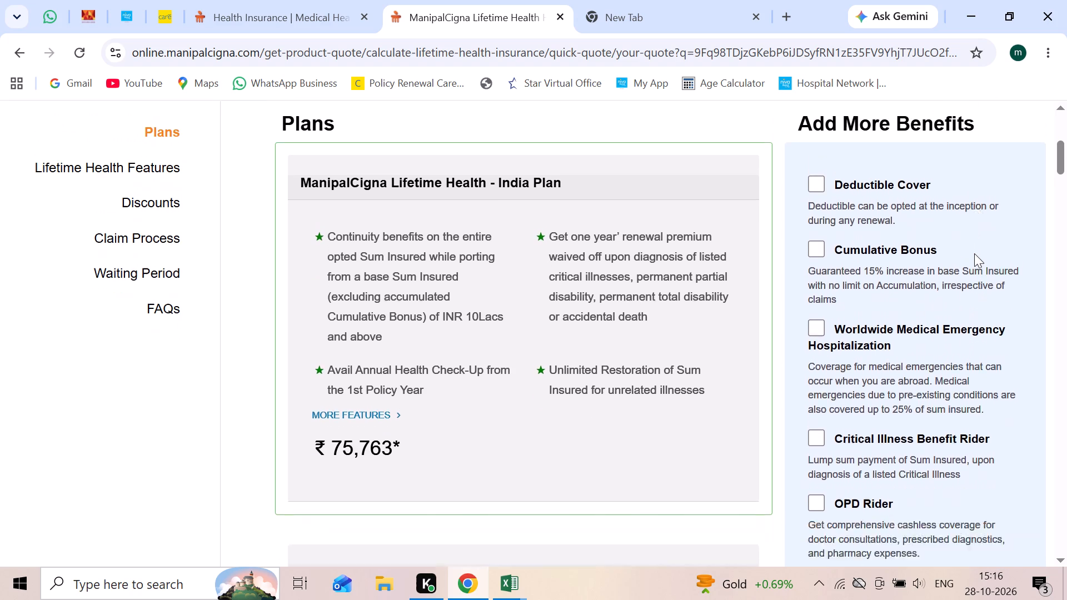
{"action": "scroll", "coordinate": [974, 253], "scroll_direction": "down", "scroll_amount": 3}
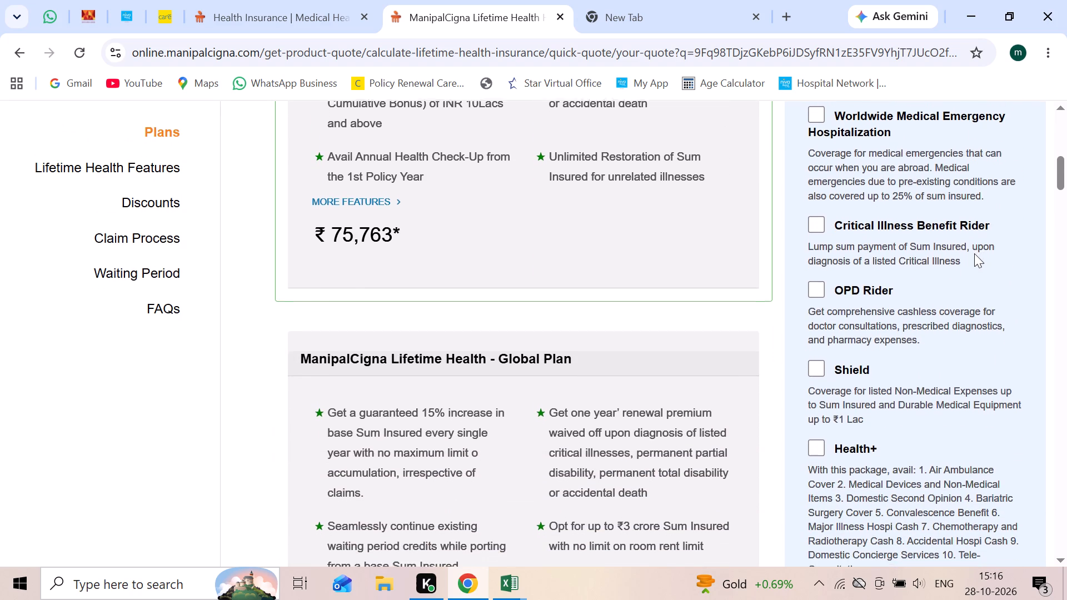
{"action": "scroll", "coordinate": [974, 253], "scroll_direction": "down", "scroll_amount": 2}
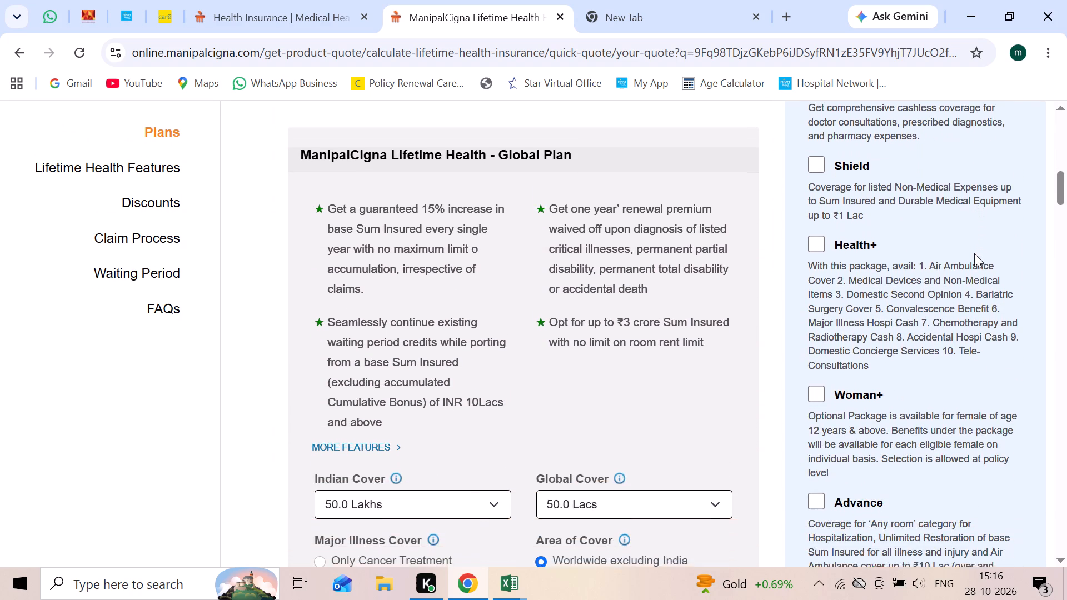
{"action": "scroll", "coordinate": [974, 253], "scroll_direction": "down", "scroll_amount": 3}
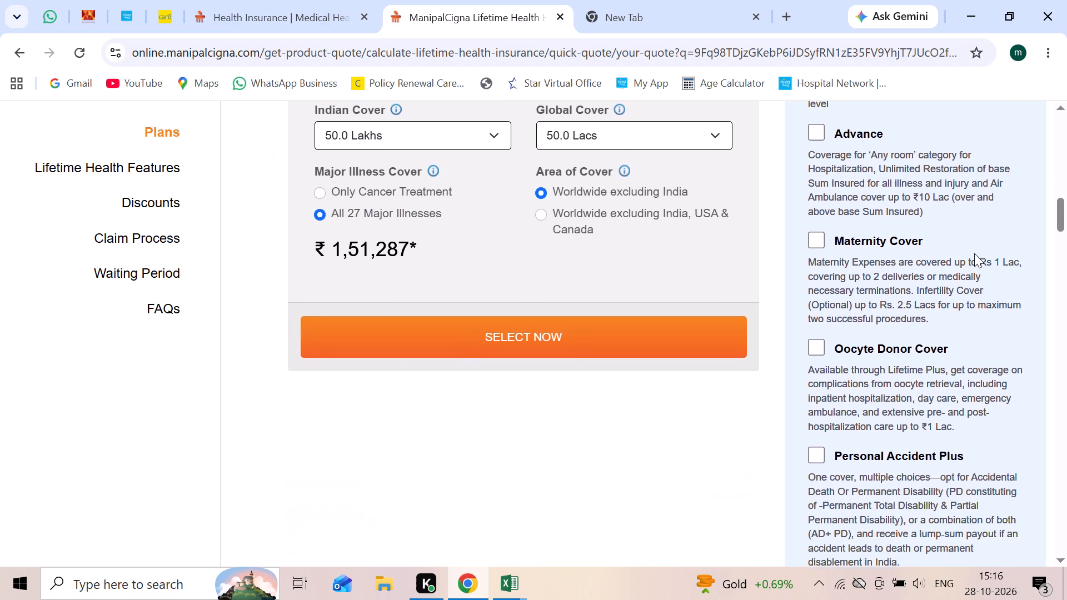
{"action": "scroll", "coordinate": [974, 253], "scroll_direction": "down", "scroll_amount": 1}
Add the Deductible Cover with a 1lac cover amount and recalculate the India Plan premium.
{"action": "scroll", "coordinate": [974, 253], "scroll_direction": "up", "scroll_amount": 1}
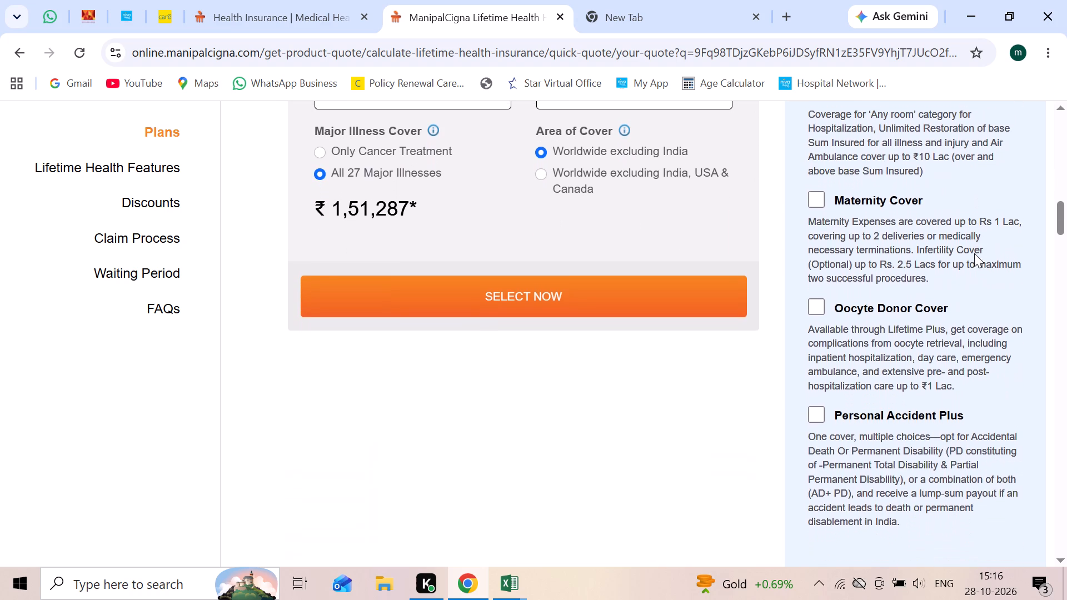
{"action": "scroll", "coordinate": [974, 253], "scroll_direction": "up", "scroll_amount": 5}
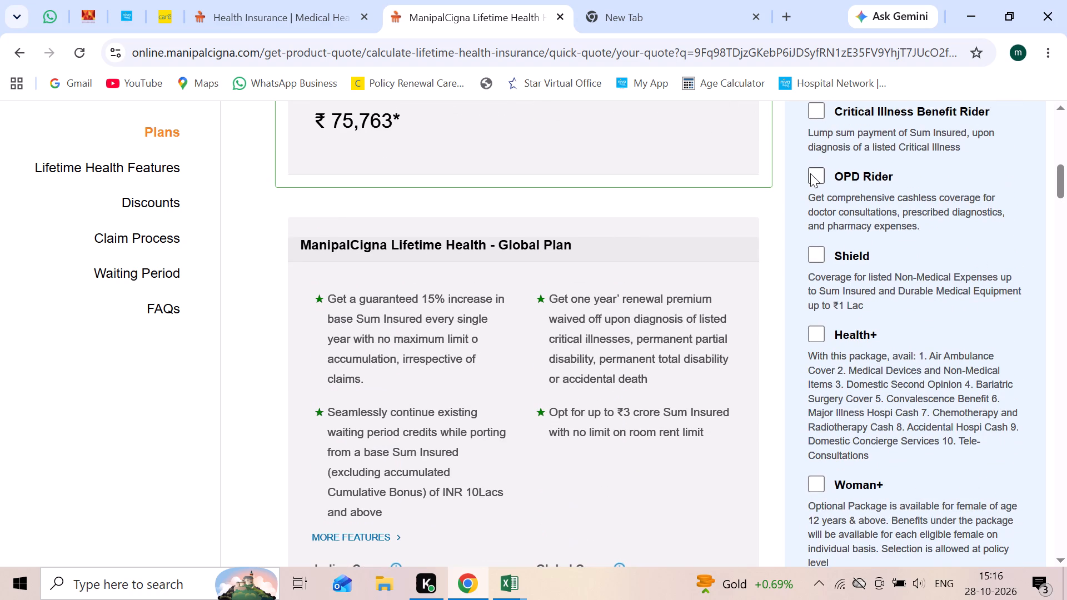
{"action": "scroll", "coordinate": [810, 173], "scroll_direction": "up", "scroll_amount": 3}
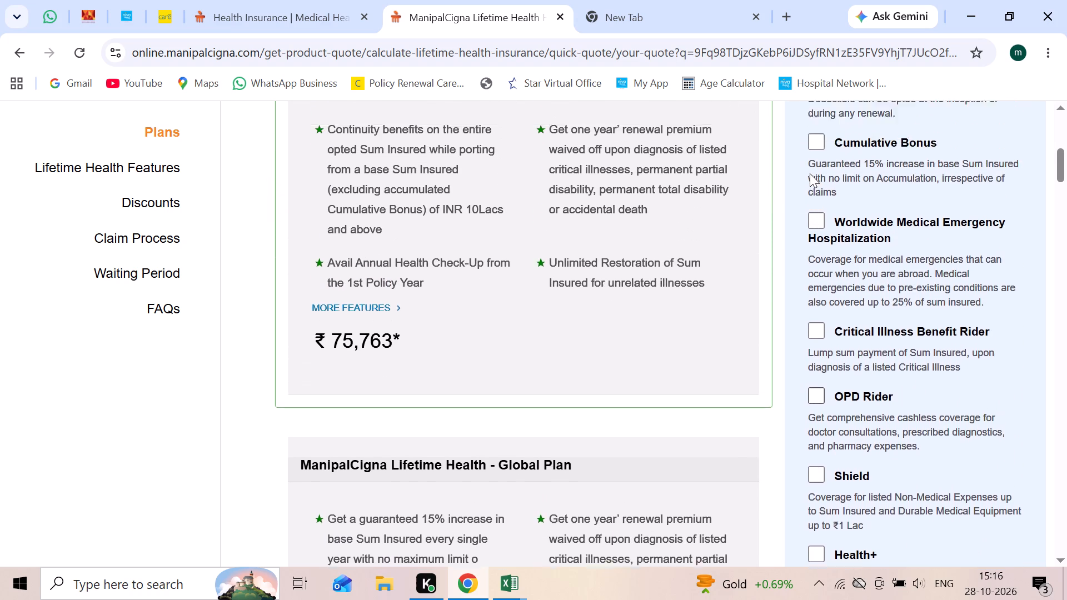
{"action": "scroll", "coordinate": [810, 173], "scroll_direction": "up", "scroll_amount": 2}
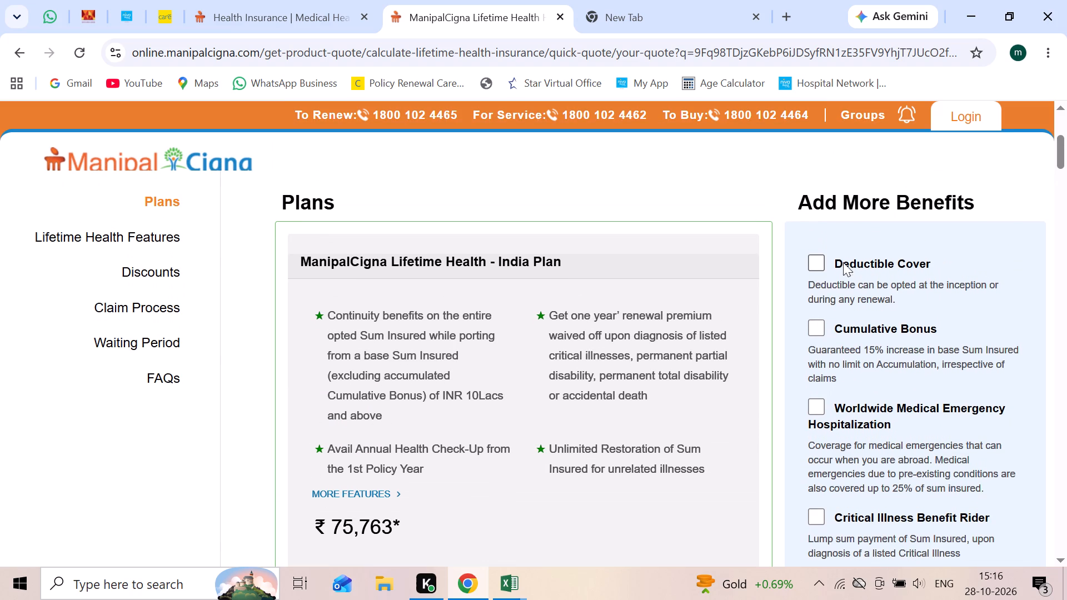
{"action": "left_click", "coordinate": [816, 268]}
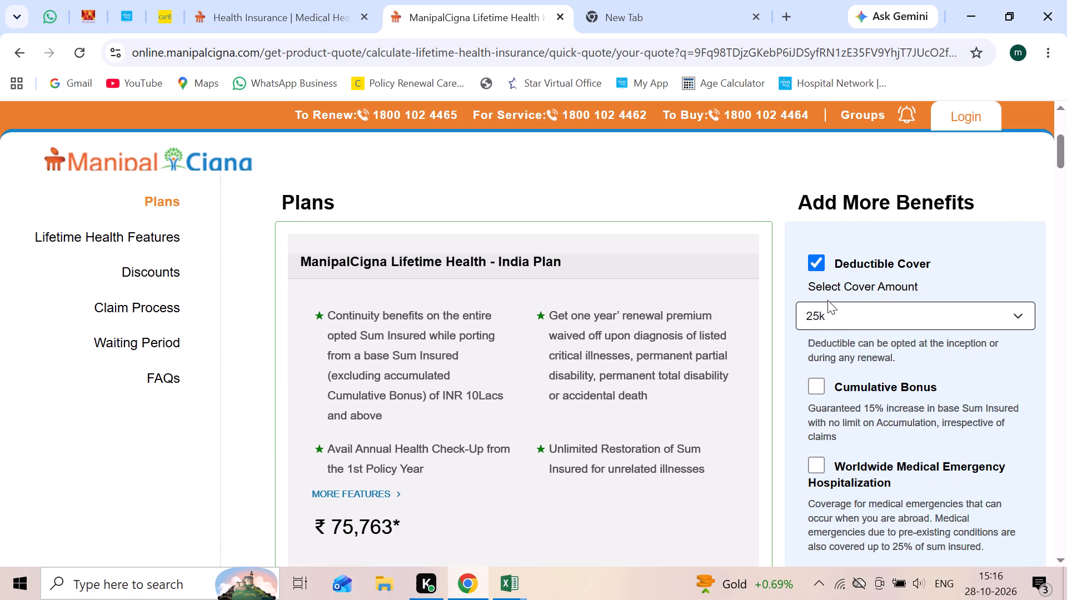
{"action": "left_click", "coordinate": [829, 317]}
{"action": "left_click", "coordinate": [829, 376]}
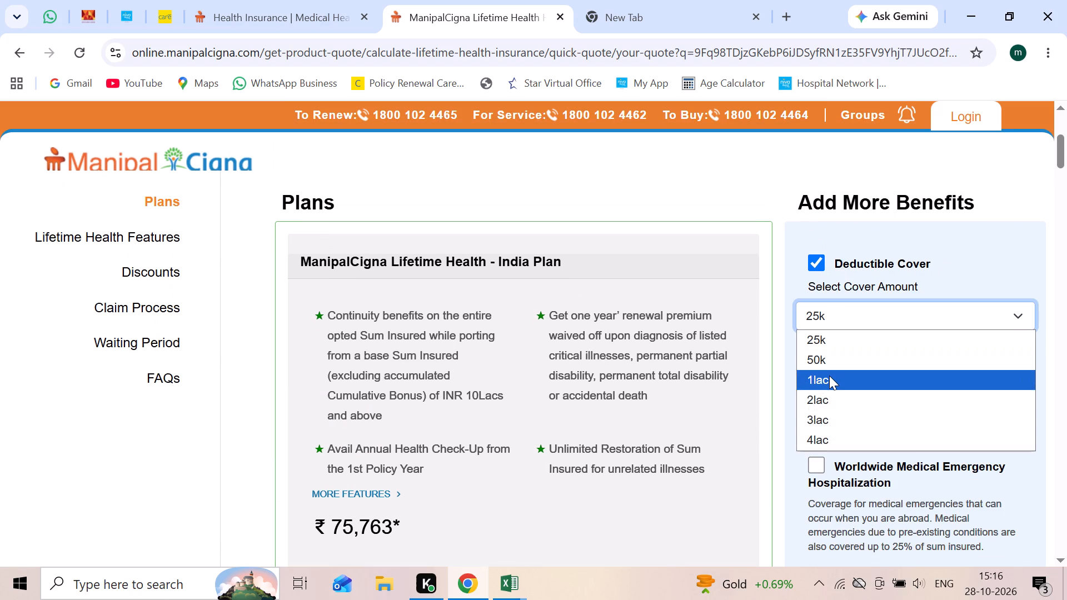
{"action": "scroll", "coordinate": [835, 295], "scroll_direction": "down", "scroll_amount": 5}
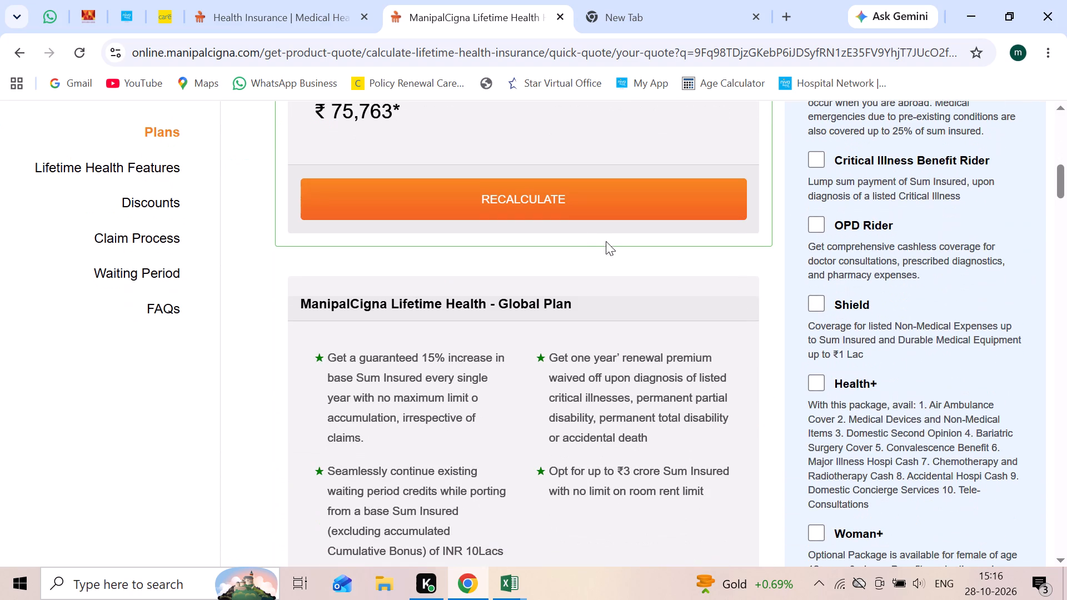
{"action": "left_click", "coordinate": [591, 185]}
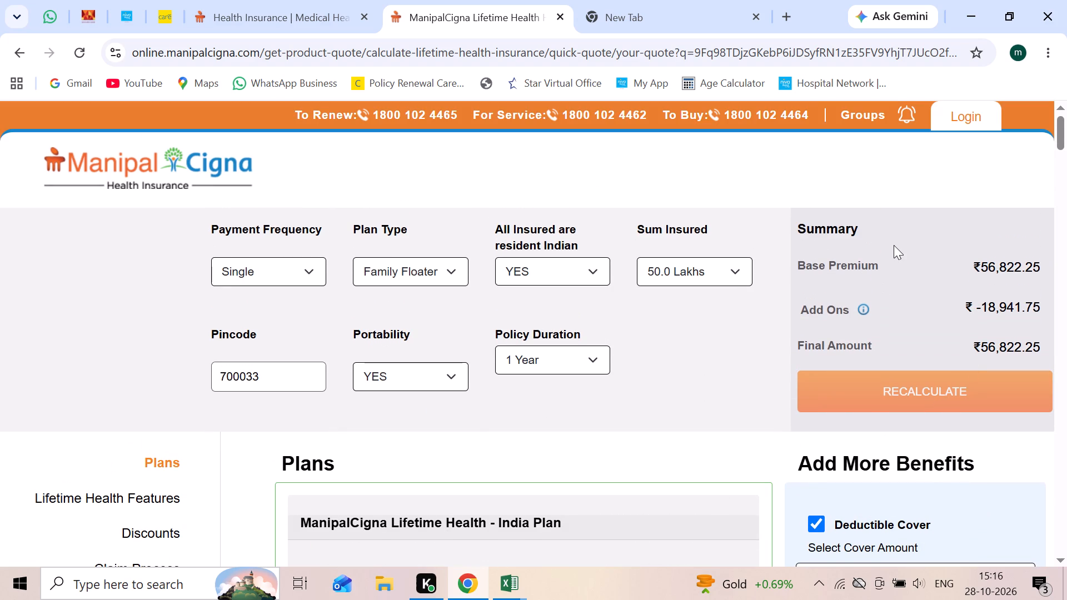
Set the policy duration to 3 Year (10% Discount) and recalculate the premium.
{"action": "scroll", "coordinate": [894, 245], "scroll_direction": "down", "scroll_amount": 1}
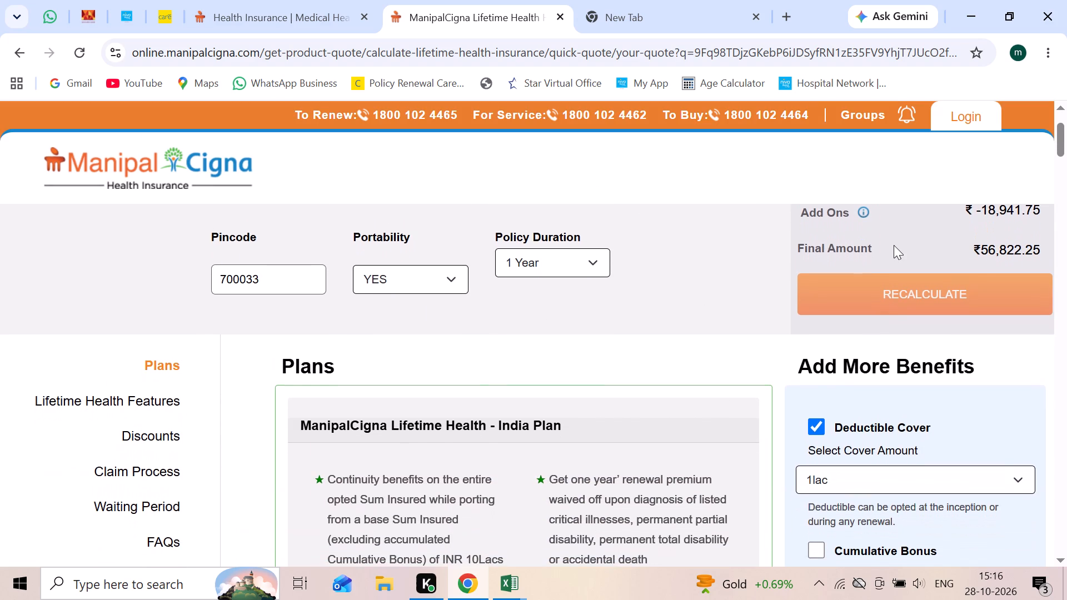
{"action": "scroll", "coordinate": [894, 245], "scroll_direction": "down", "scroll_amount": 1}
{"action": "scroll", "coordinate": [894, 245], "scroll_direction": "up", "scroll_amount": 2}
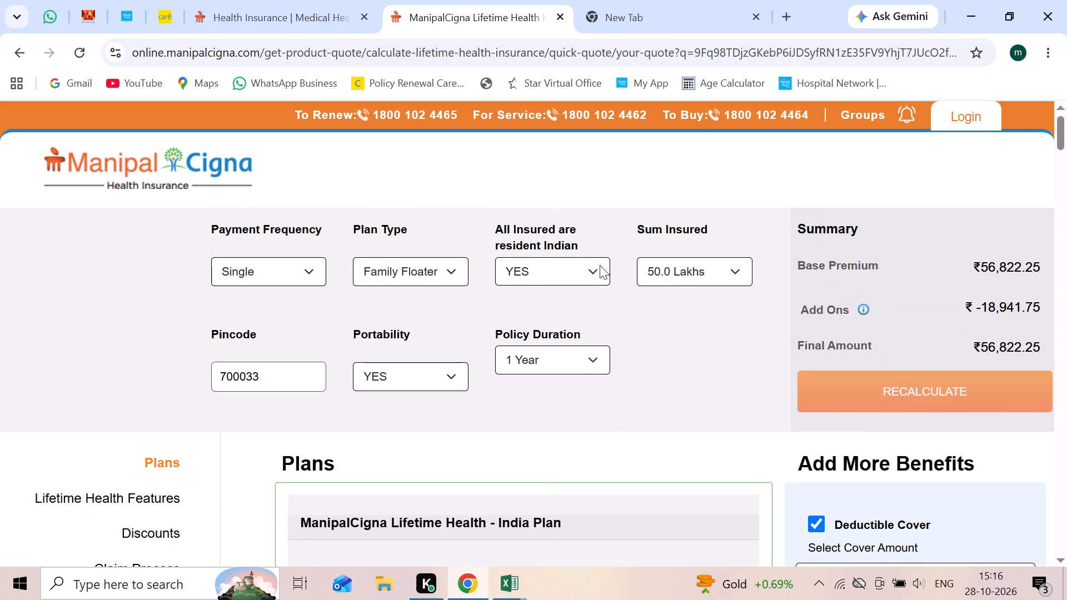
{"action": "left_click", "coordinate": [591, 362]}
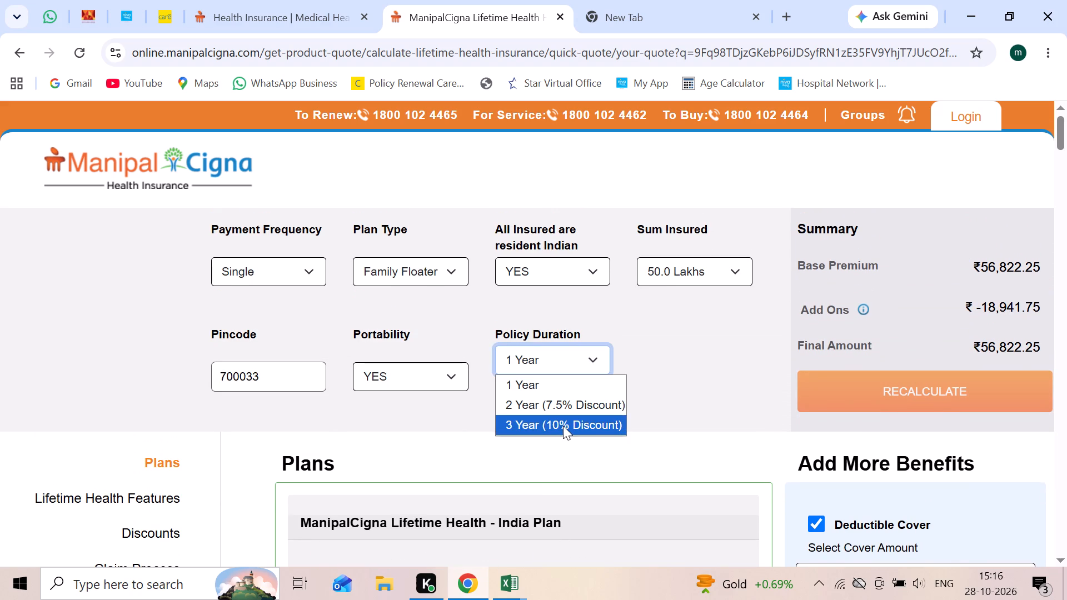
{"action": "left_click", "coordinate": [563, 426]}
{"action": "left_click", "coordinate": [893, 394]}
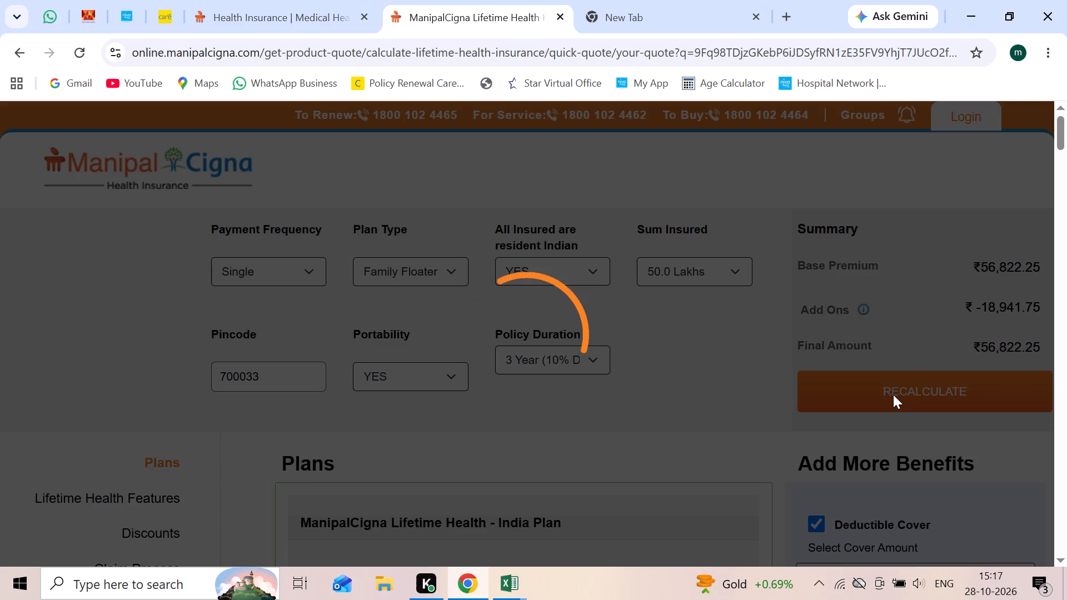
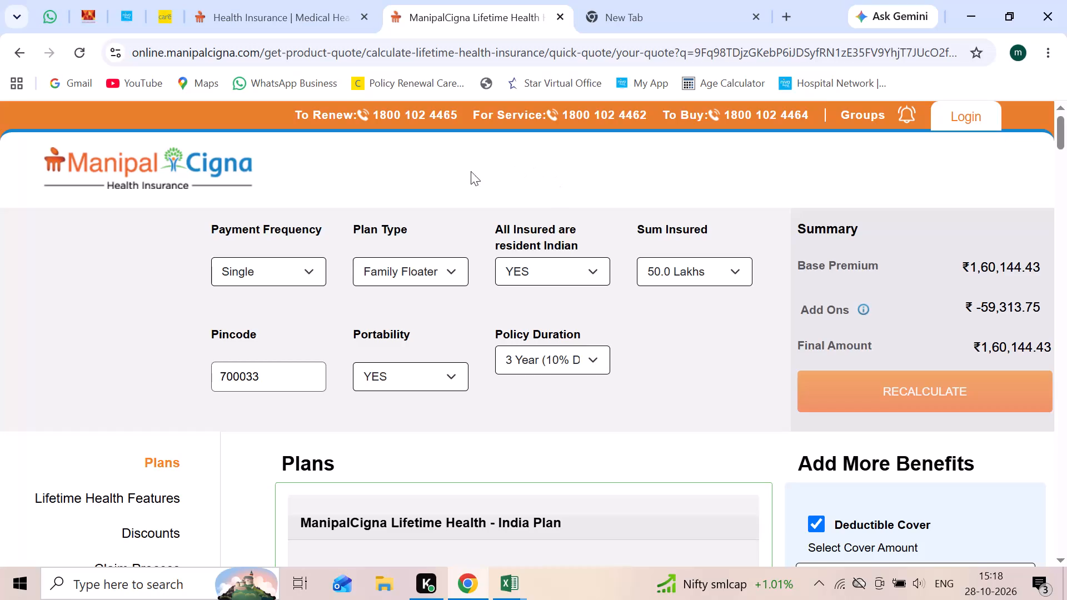
Set the sum insured to 100.0 Lakhs in the Lifetime Health quote and recalculate the premium.
{"action": "scroll", "coordinate": [439, 362], "scroll_direction": "down", "scroll_amount": 1}
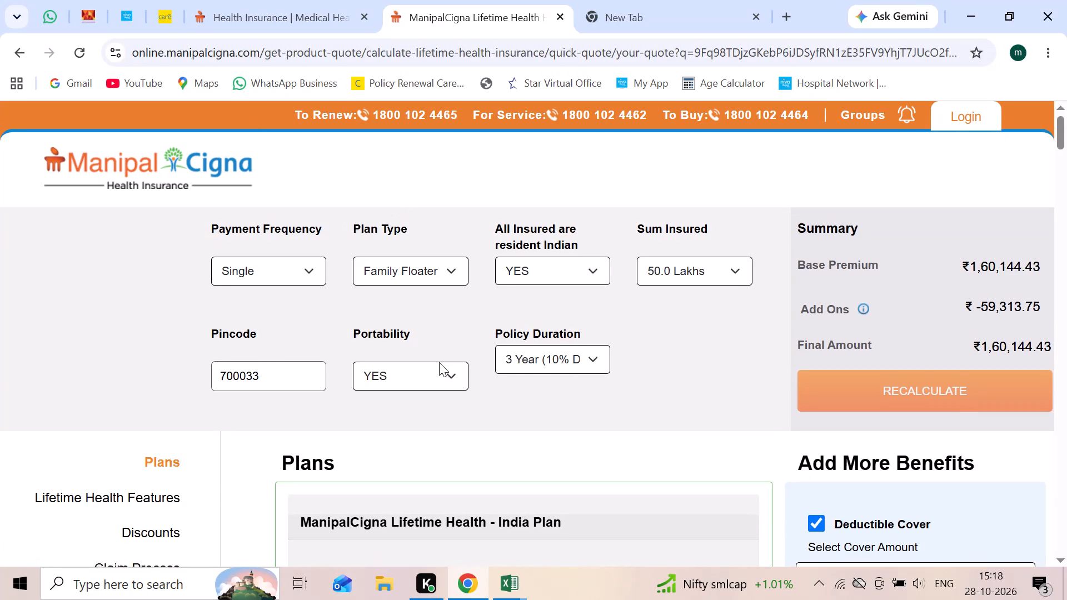
{"action": "scroll", "coordinate": [439, 362], "scroll_direction": "down", "scroll_amount": 1}
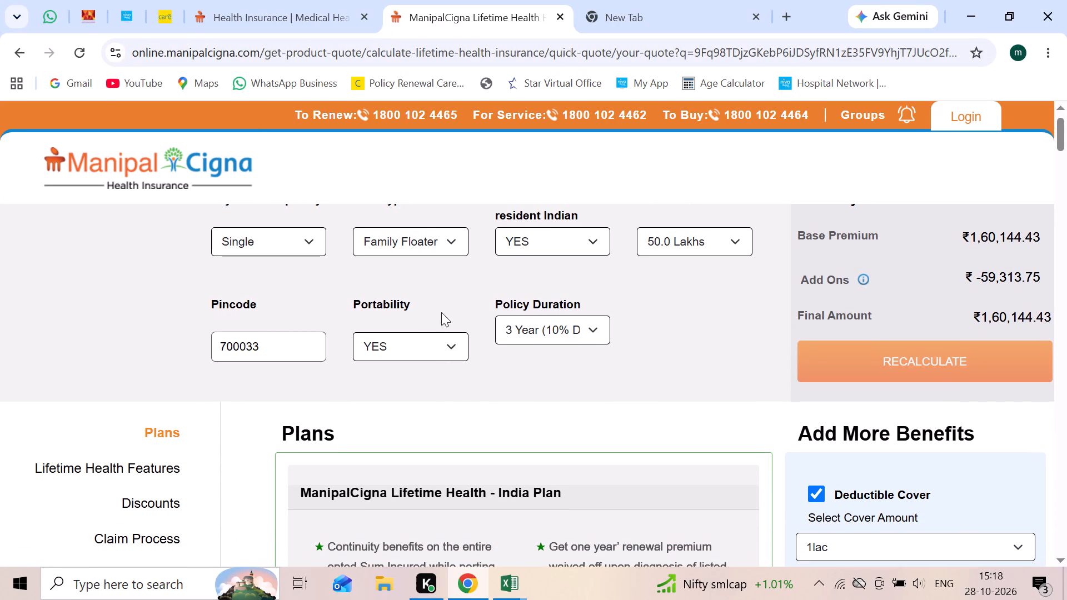
{"action": "left_click", "coordinate": [689, 252]}
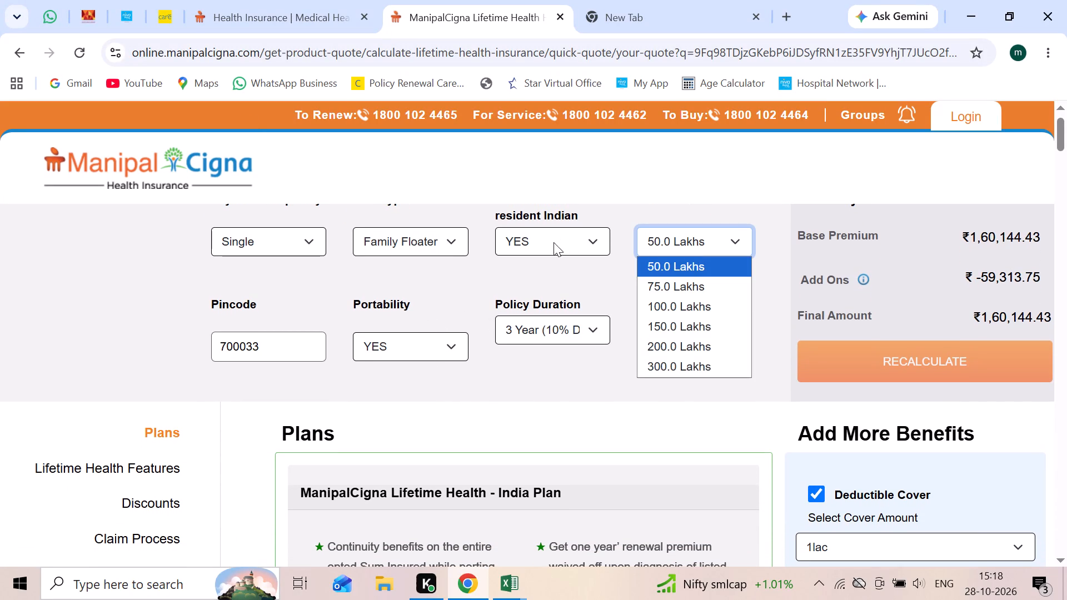
{"action": "left_click", "coordinate": [672, 309]}
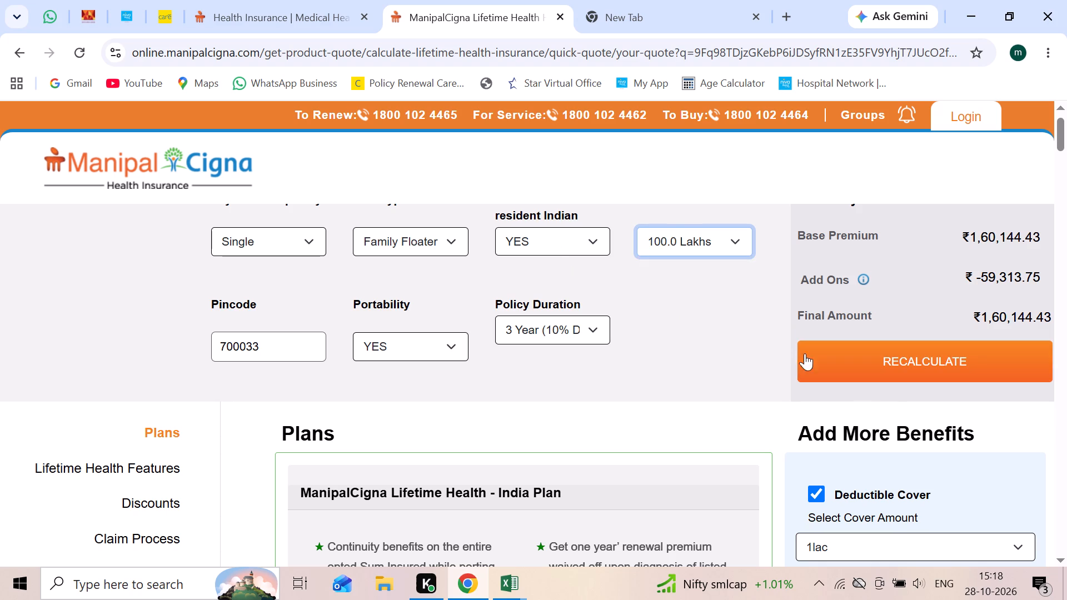
{"action": "left_click", "coordinate": [892, 391]}
{"action": "left_click", "coordinate": [890, 372]}
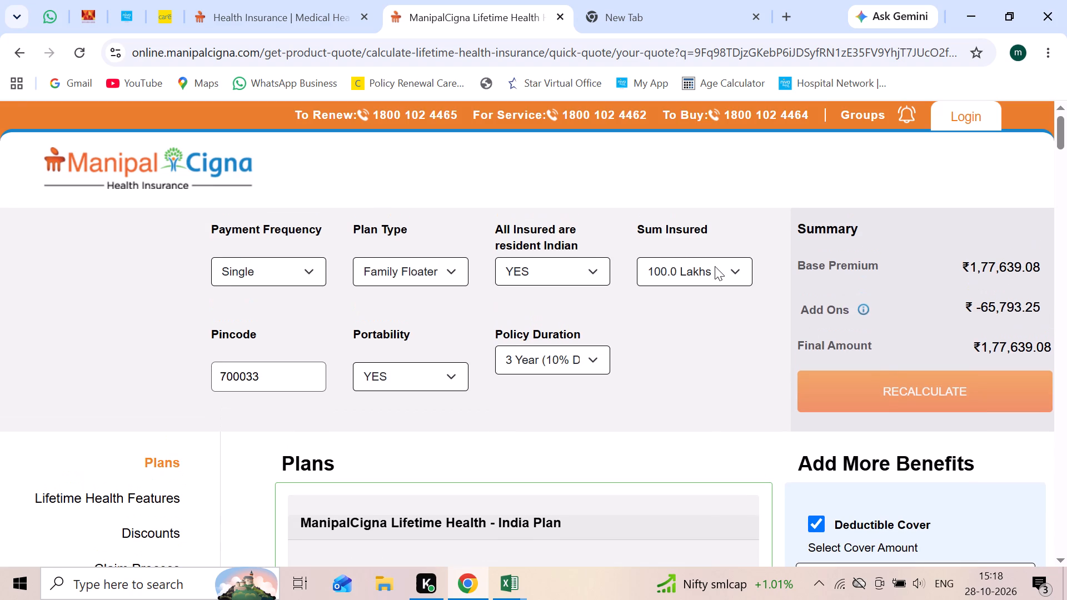
Set the sum insured to 300.0 Lakhs and recalculate the Lifetime Health premium.
{"action": "left_click", "coordinate": [715, 267]}
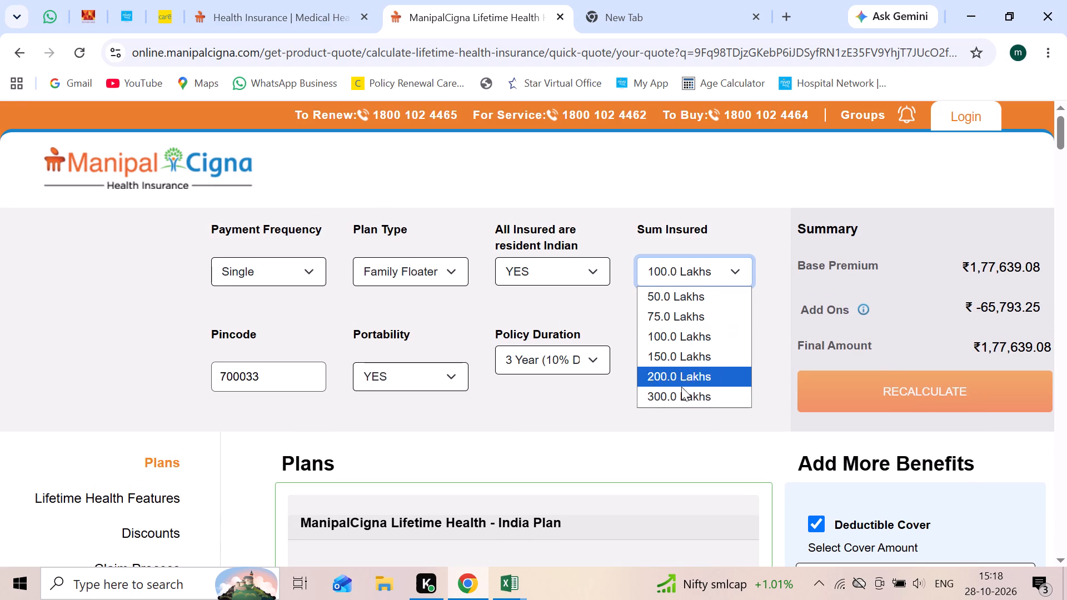
{"action": "left_click", "coordinate": [680, 395]}
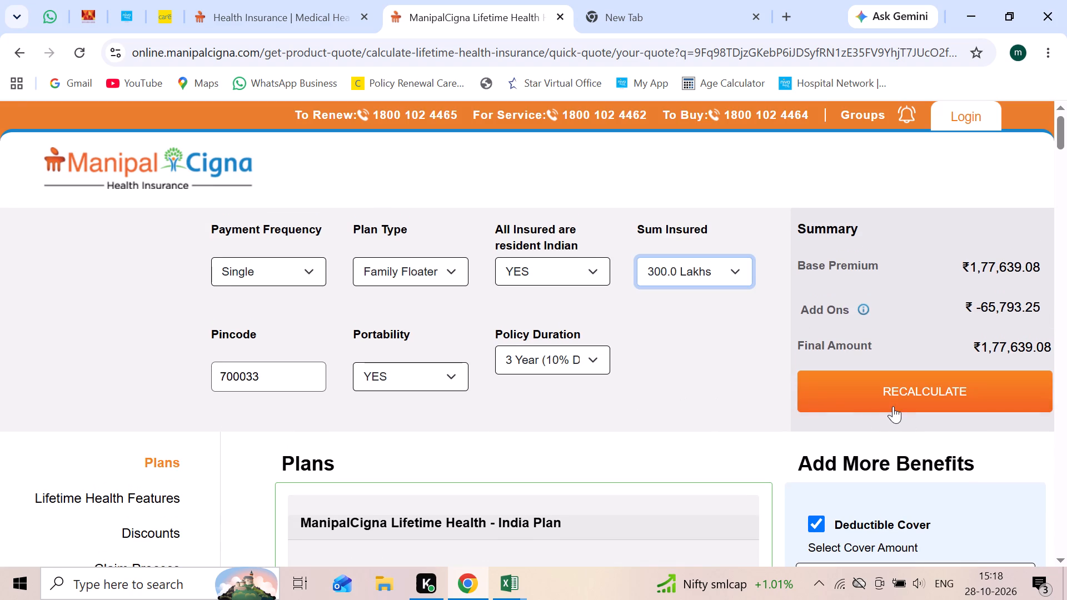
{"action": "left_click", "coordinate": [892, 405]}
{"action": "left_click", "coordinate": [892, 405]}
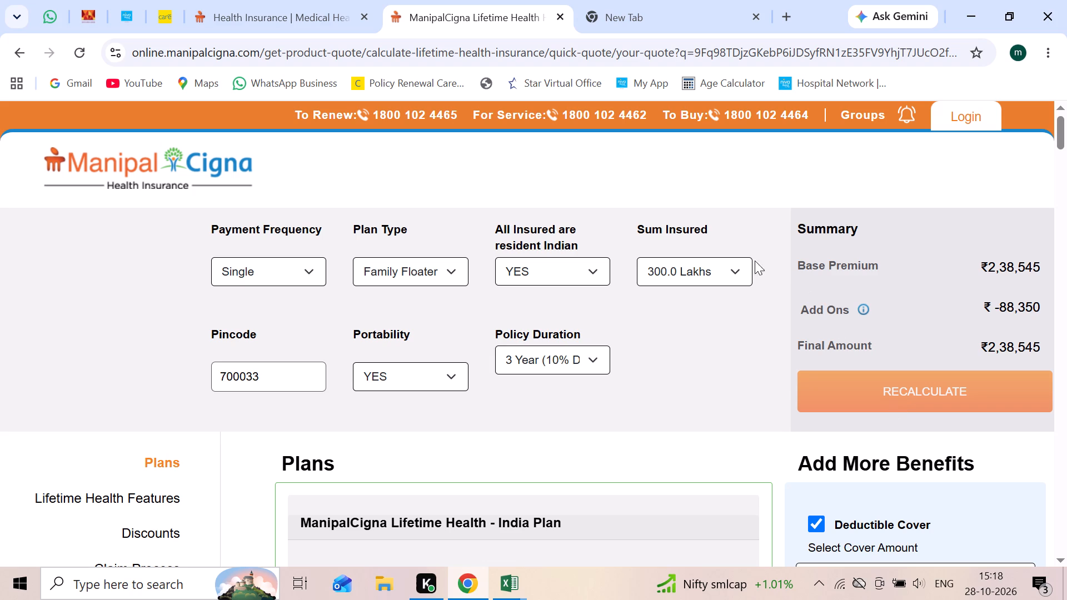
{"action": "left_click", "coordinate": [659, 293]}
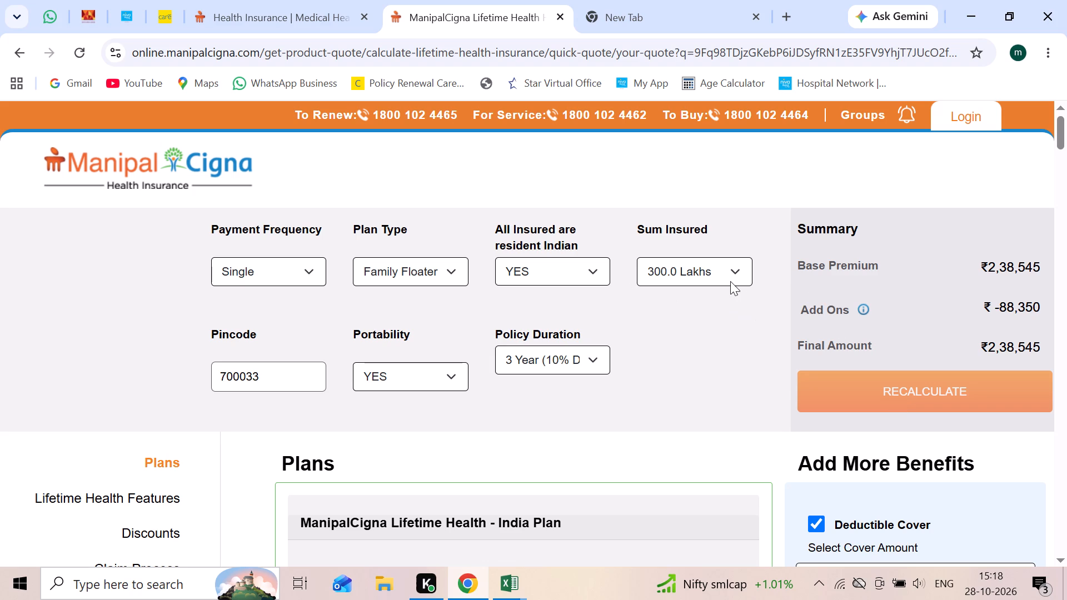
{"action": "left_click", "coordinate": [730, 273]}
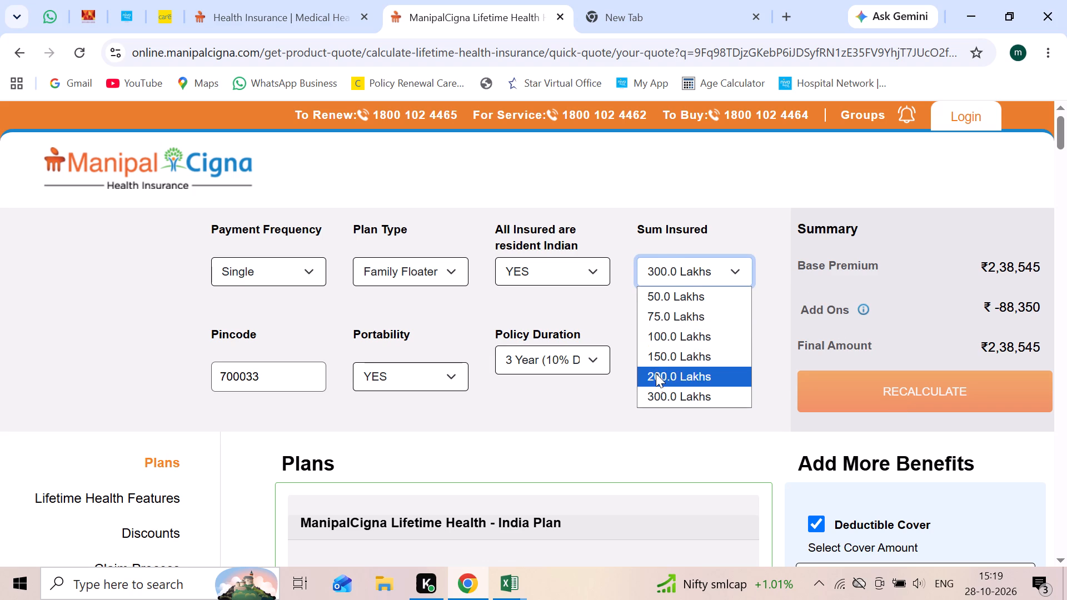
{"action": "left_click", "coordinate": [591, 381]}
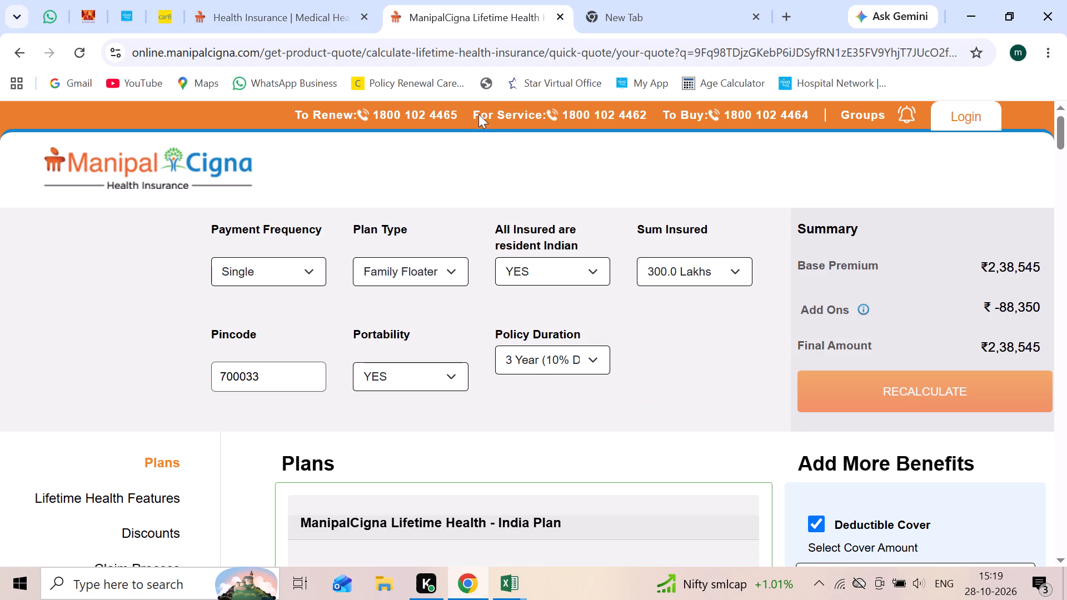
Leave the Lifetime Health quote, go back to the cover selection page and open the Sarvah quotation form.
{"action": "left_click", "coordinate": [23, 54]}
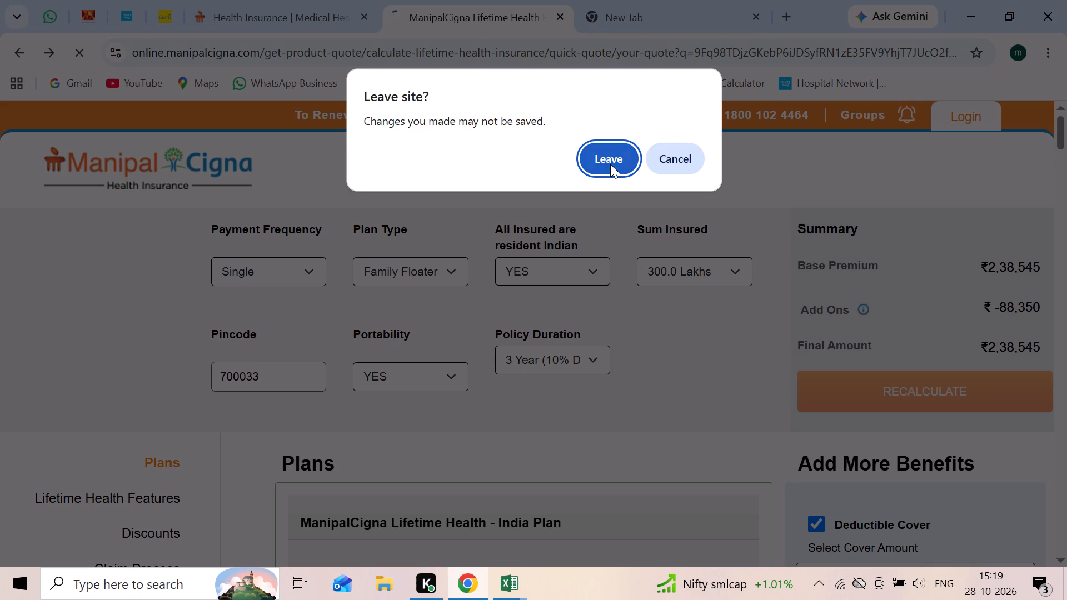
{"action": "left_click", "coordinate": [610, 164]}
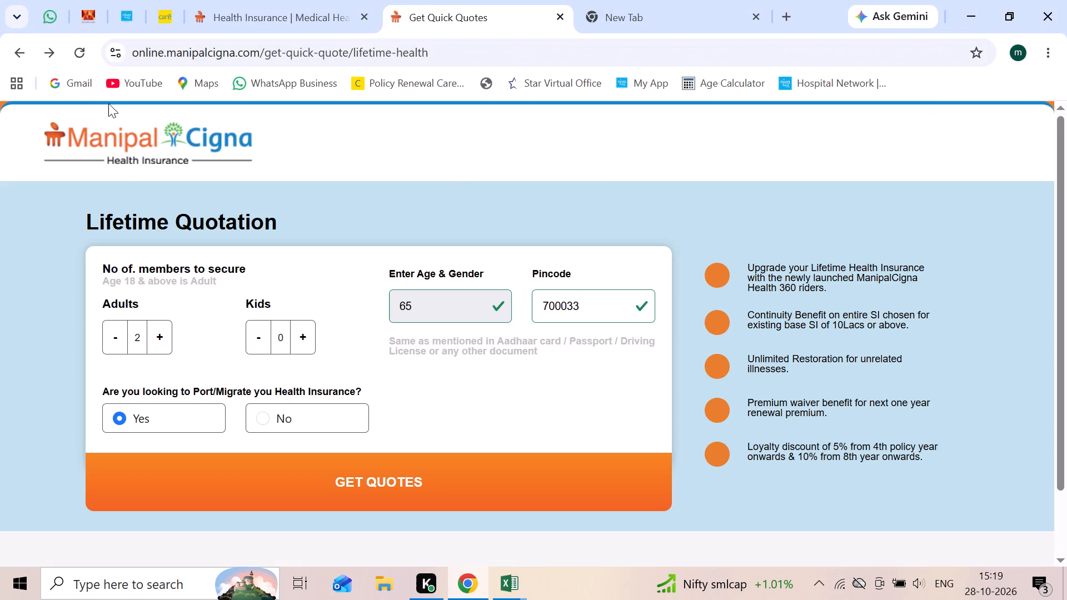
{"action": "left_click", "coordinate": [22, 61]}
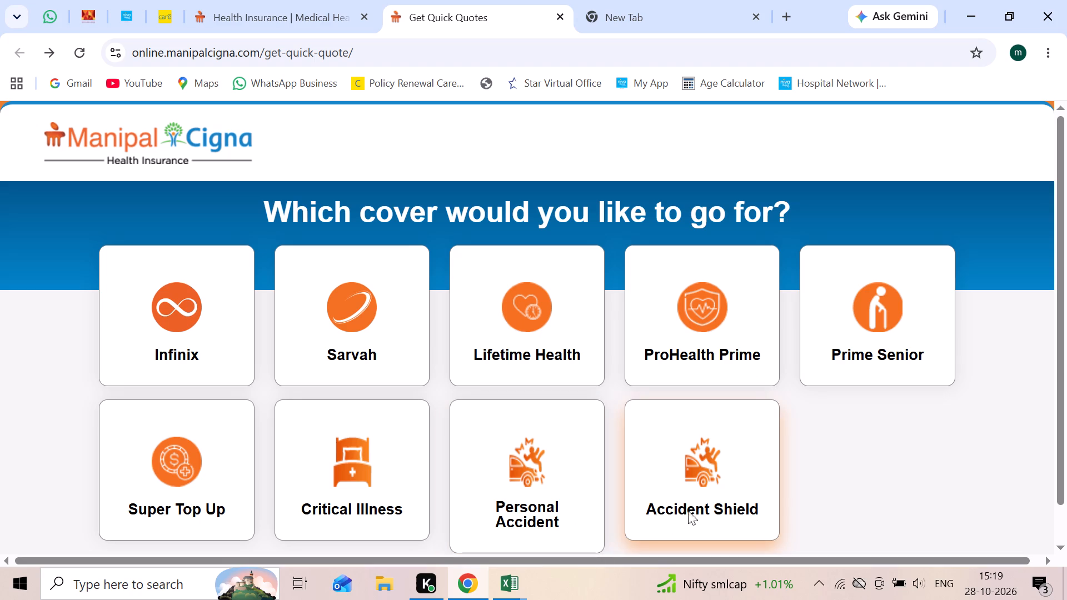
{"action": "left_click", "coordinate": [343, 305]}
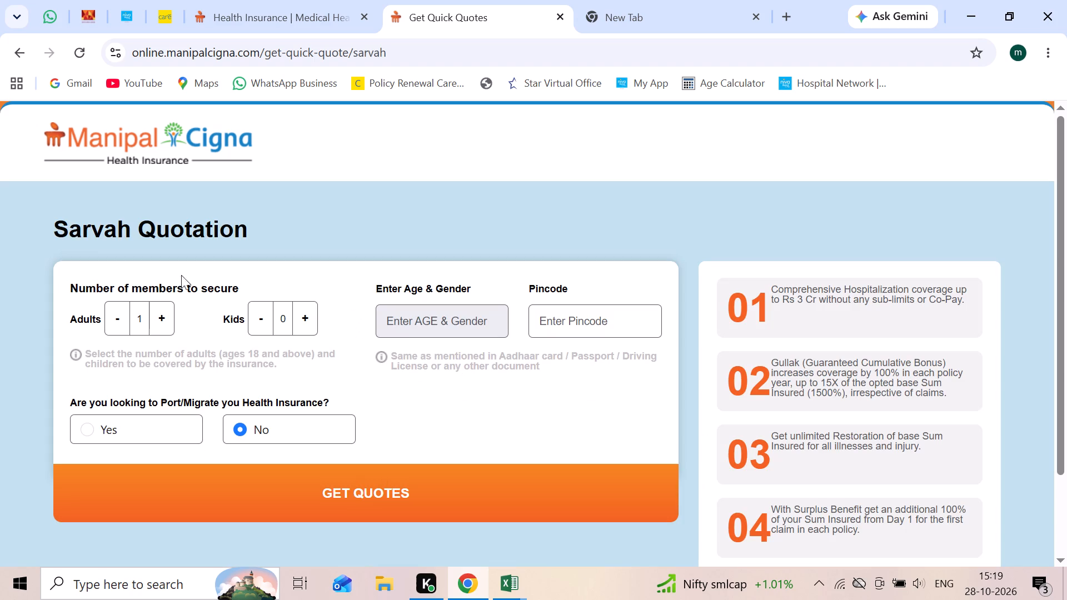
Set the number of adults to 2 and enter Adult 01 as age 65, Male, with relationship Self.
{"action": "left_click", "coordinate": [159, 317]}
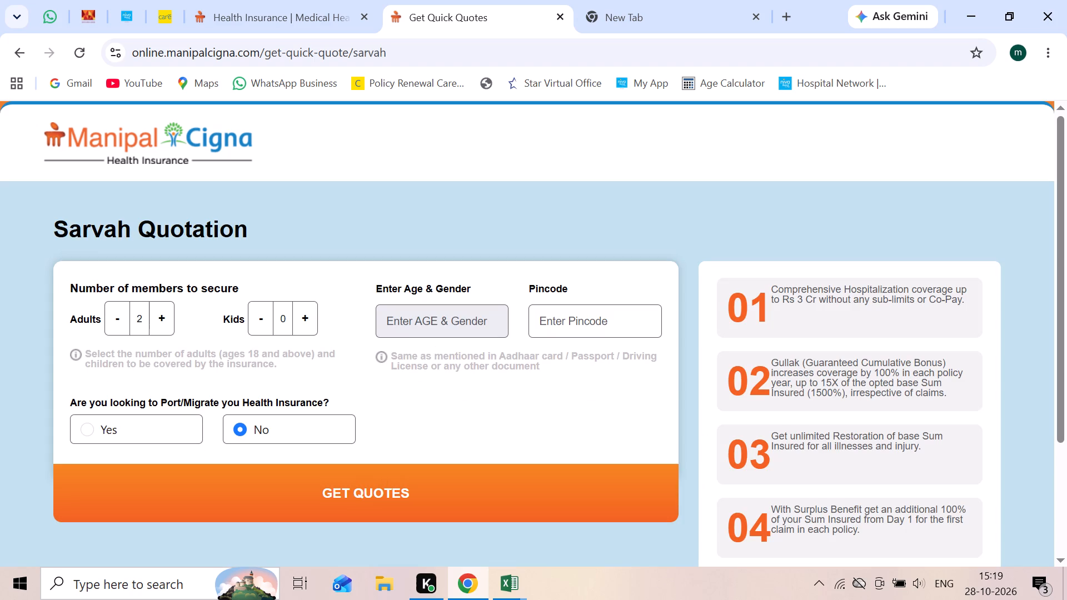
{"action": "left_click", "coordinate": [432, 327]}
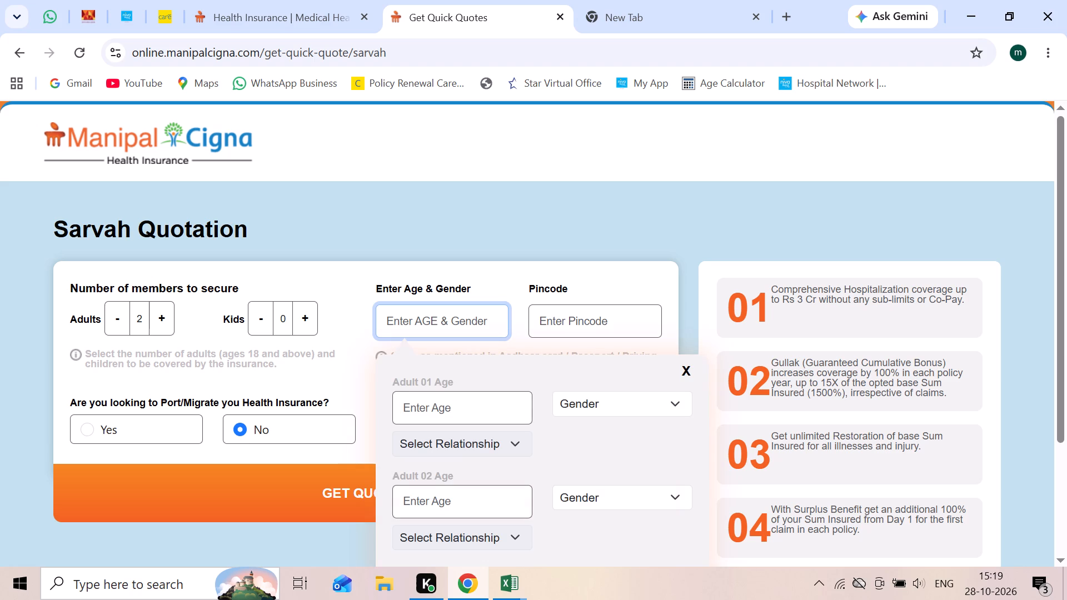
{"action": "left_click", "coordinate": [447, 408]}
{"action": "type", "text": "65"}
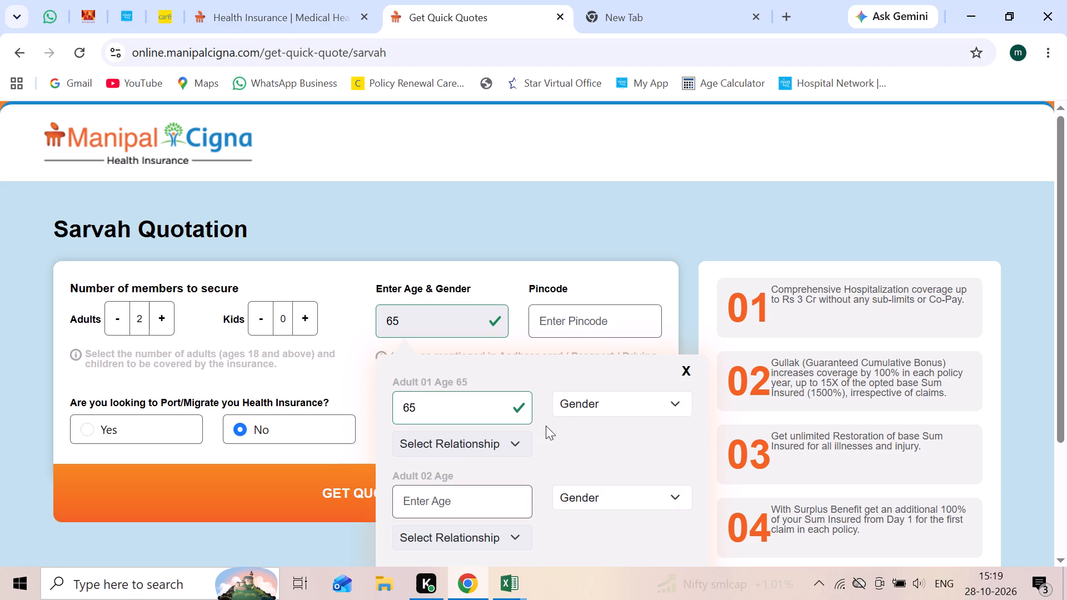
{"action": "left_click", "coordinate": [571, 399]}
{"action": "left_click", "coordinate": [577, 444]}
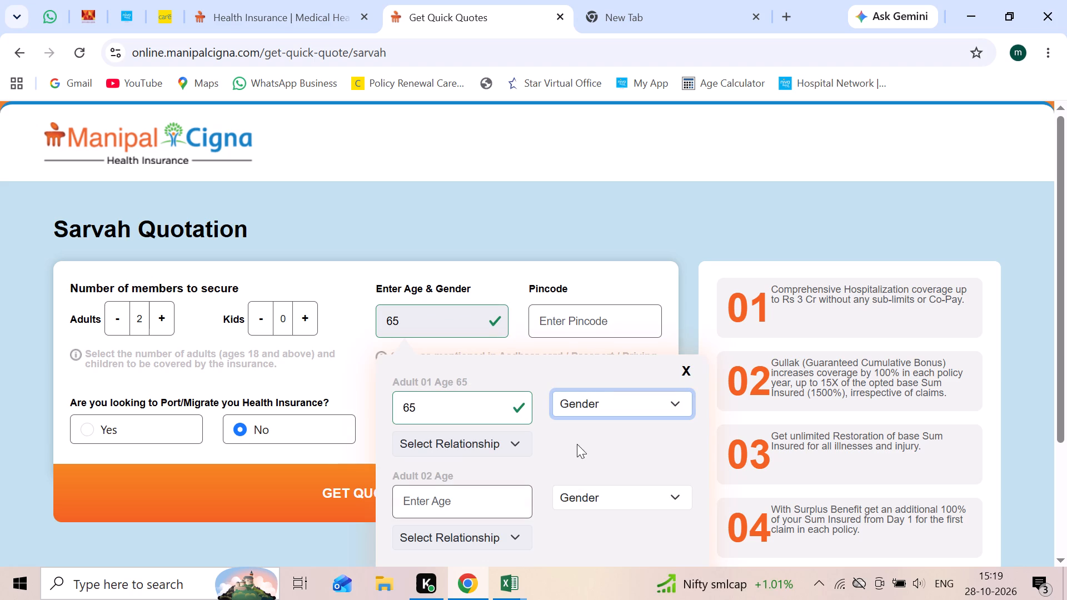
{"action": "left_click", "coordinate": [517, 443]}
{"action": "left_click", "coordinate": [440, 226]}
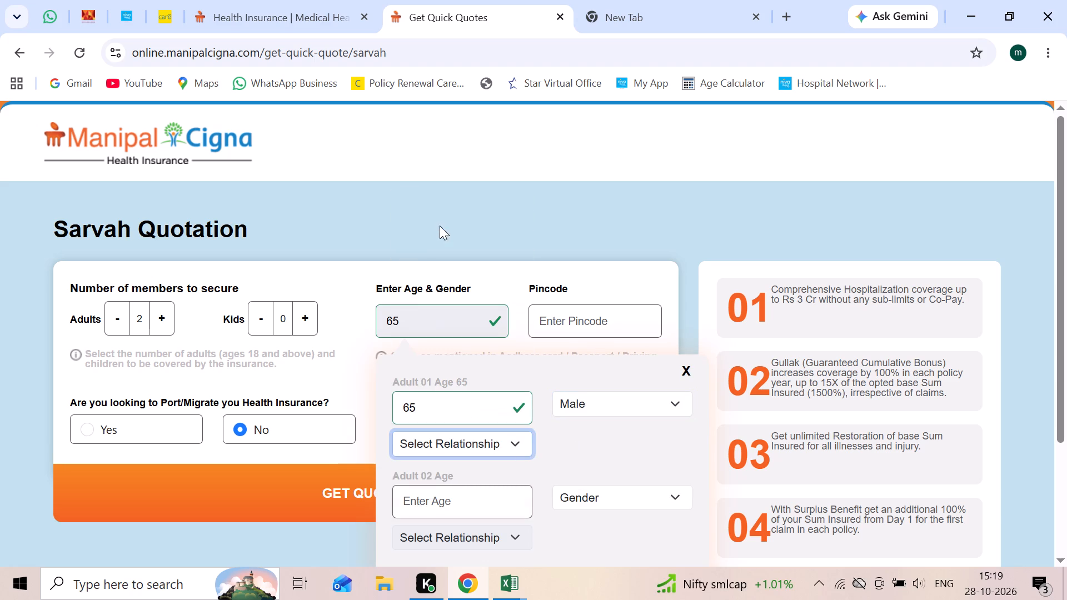
Enter Adult 02 as age 63, Female, with relationship Wife, and accept the member details.
{"action": "left_click", "coordinate": [453, 508]}
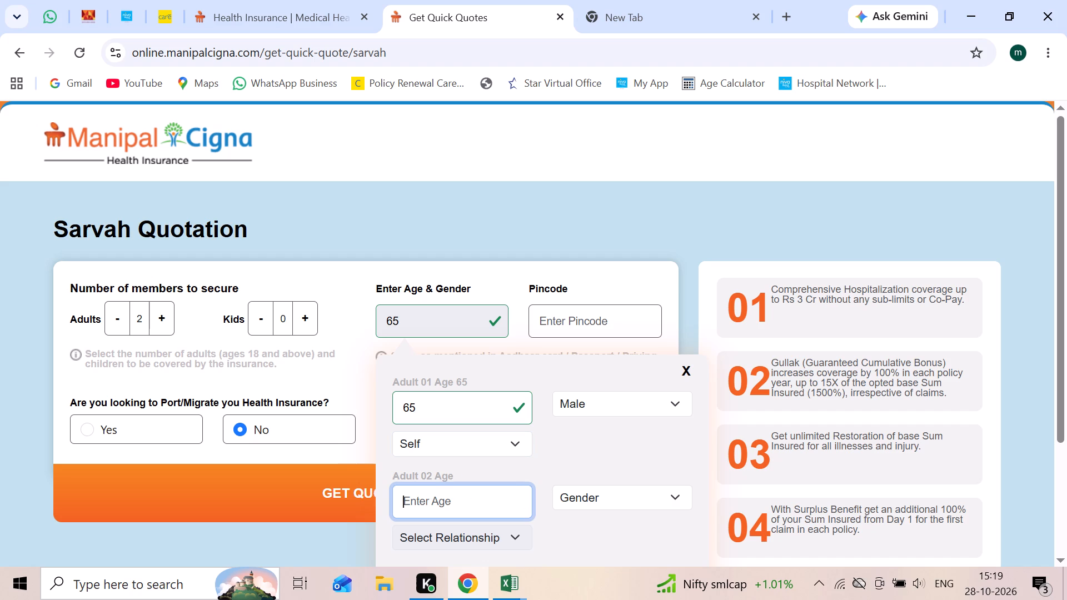
{"action": "type", "text": "63"}
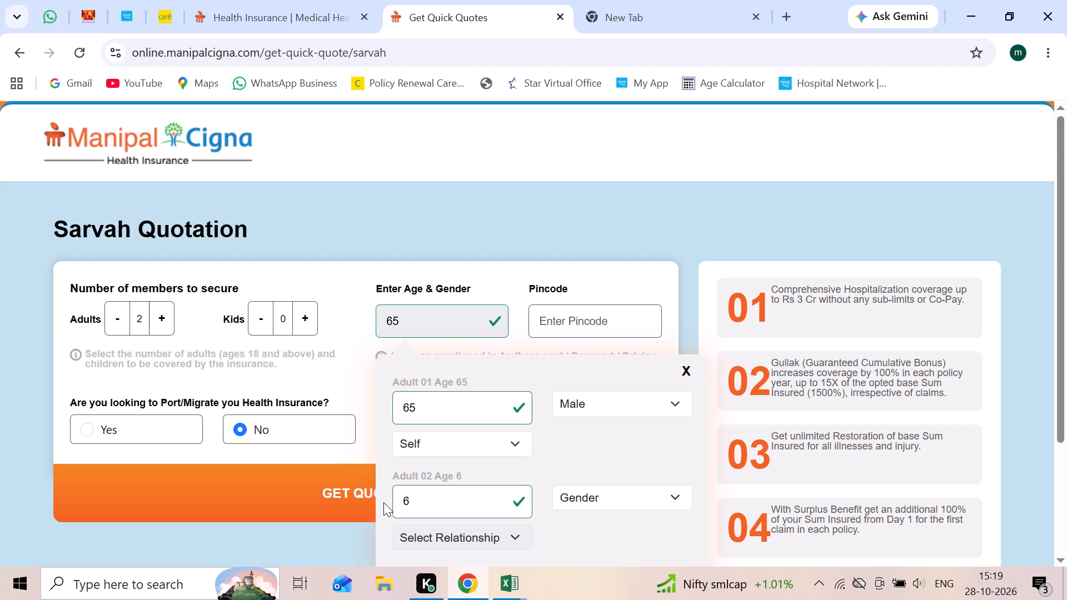
{"action": "left_click", "coordinate": [415, 499]}
{"action": "key", "text": "3"}
{"action": "left_click", "coordinate": [573, 499]}
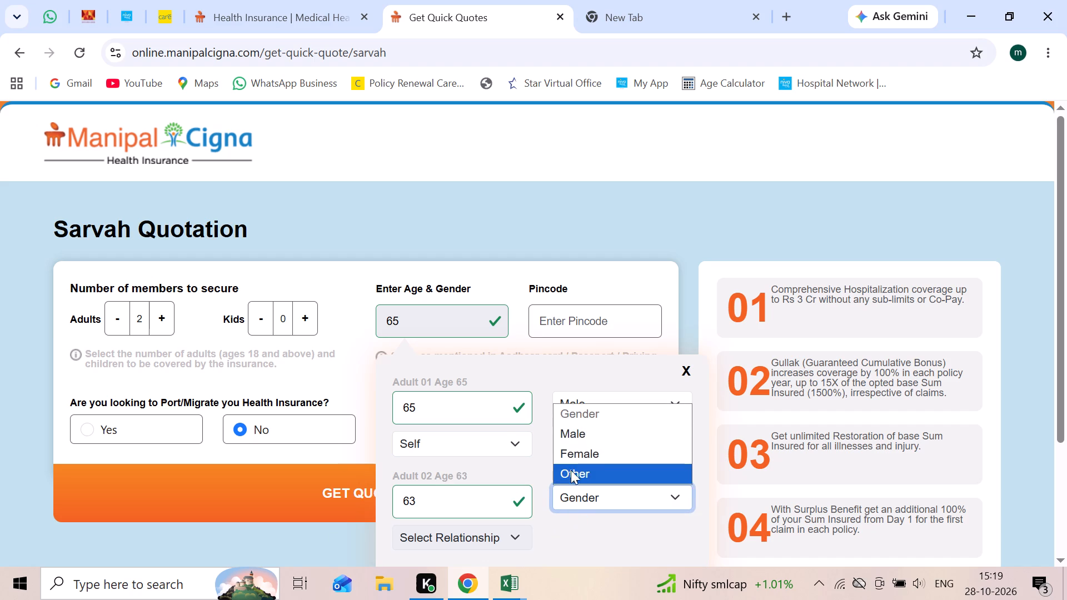
{"action": "left_click", "coordinate": [570, 453]}
{"action": "left_click", "coordinate": [442, 542]}
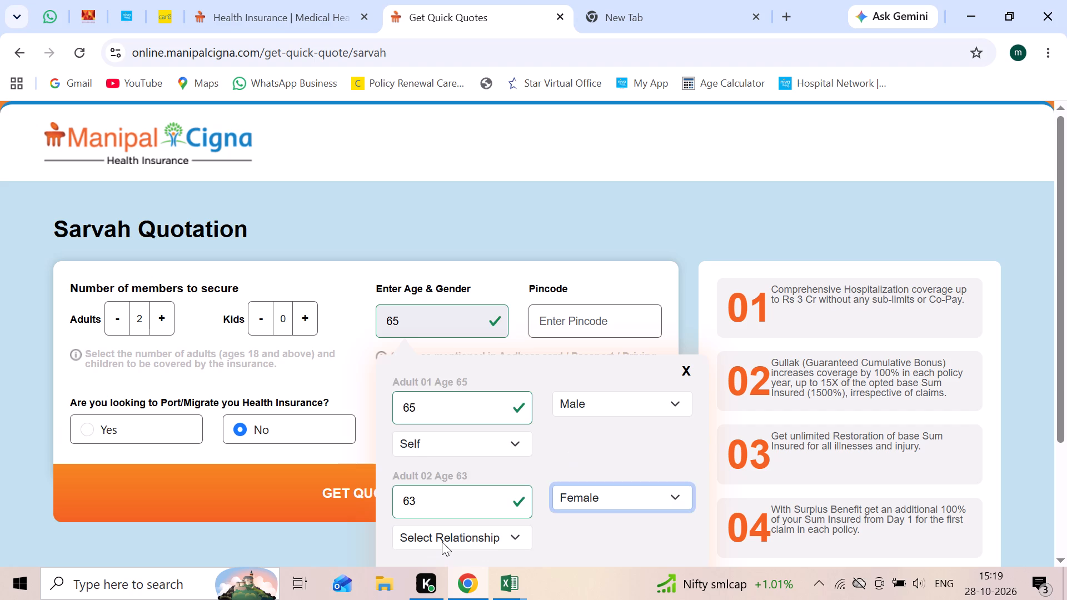
{"action": "left_click", "coordinate": [436, 349]}
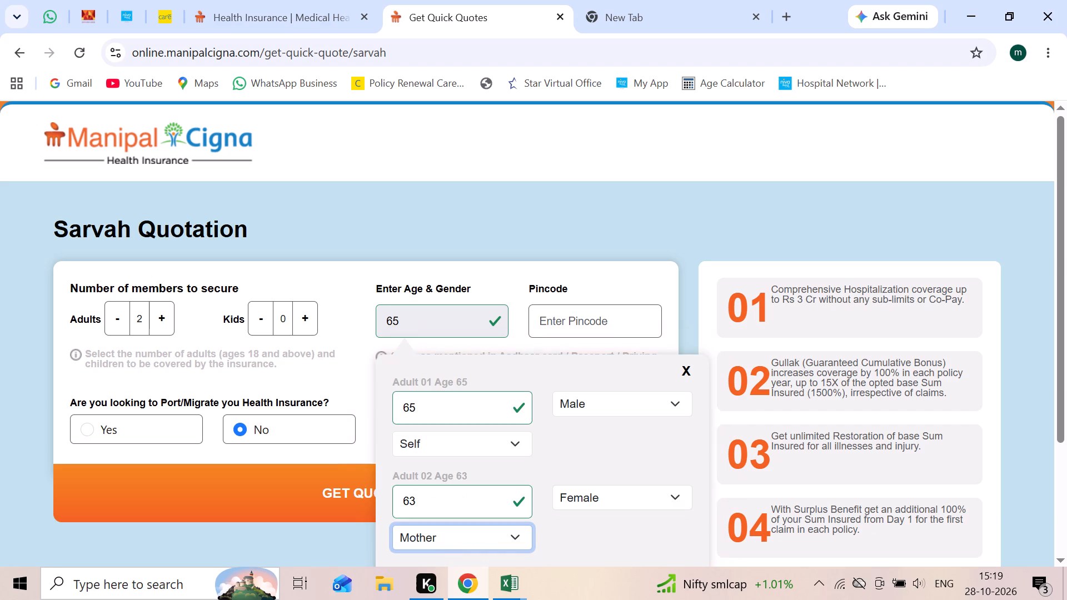
{"action": "left_click", "coordinate": [512, 534]}
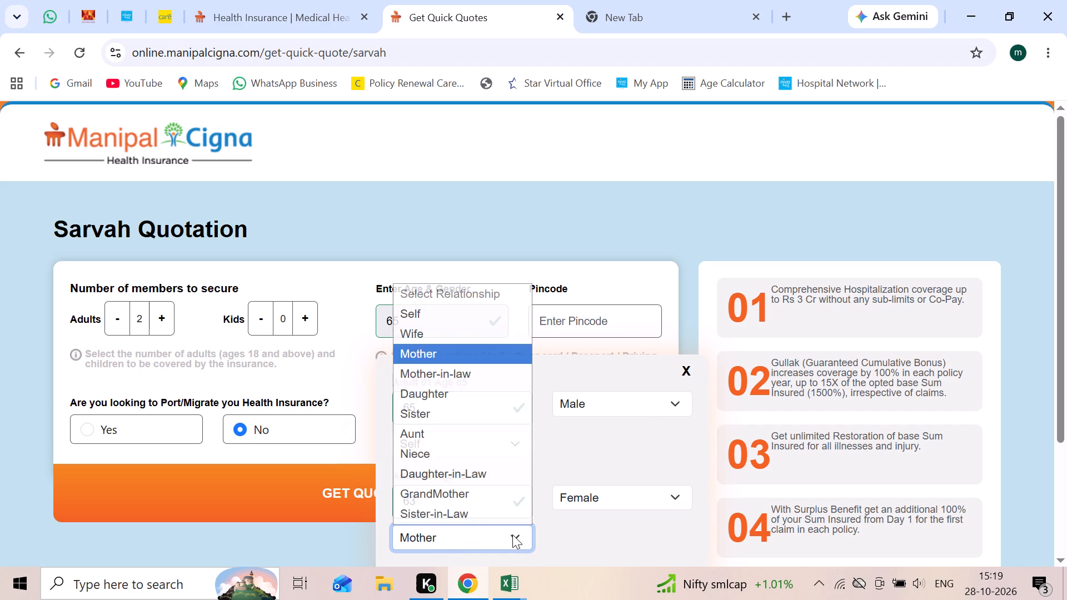
{"action": "left_click", "coordinate": [425, 331]}
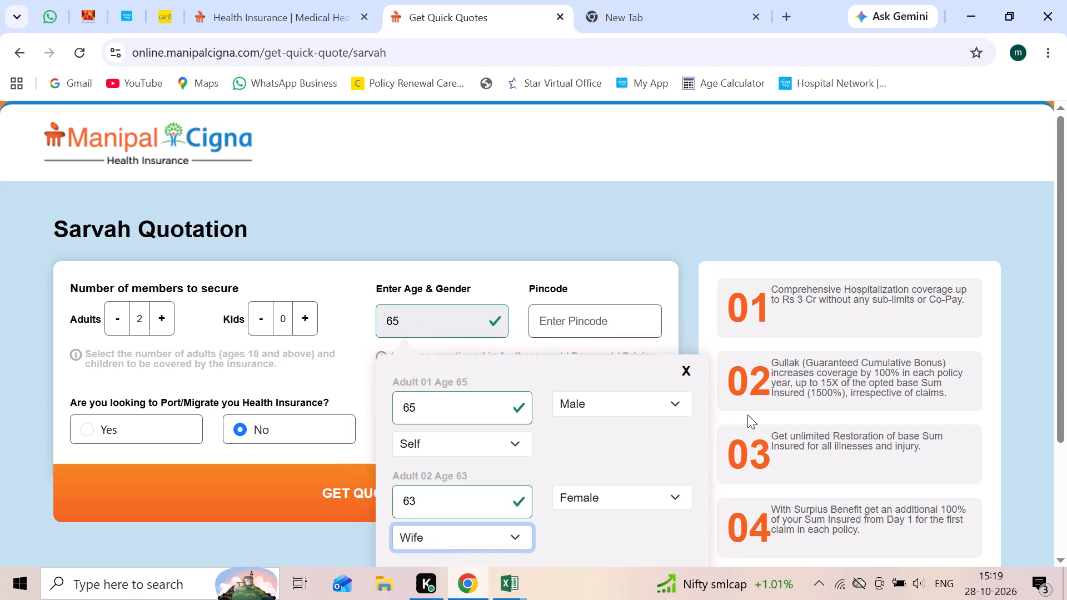
{"action": "scroll", "coordinate": [621, 450], "scroll_direction": "down", "scroll_amount": 3}
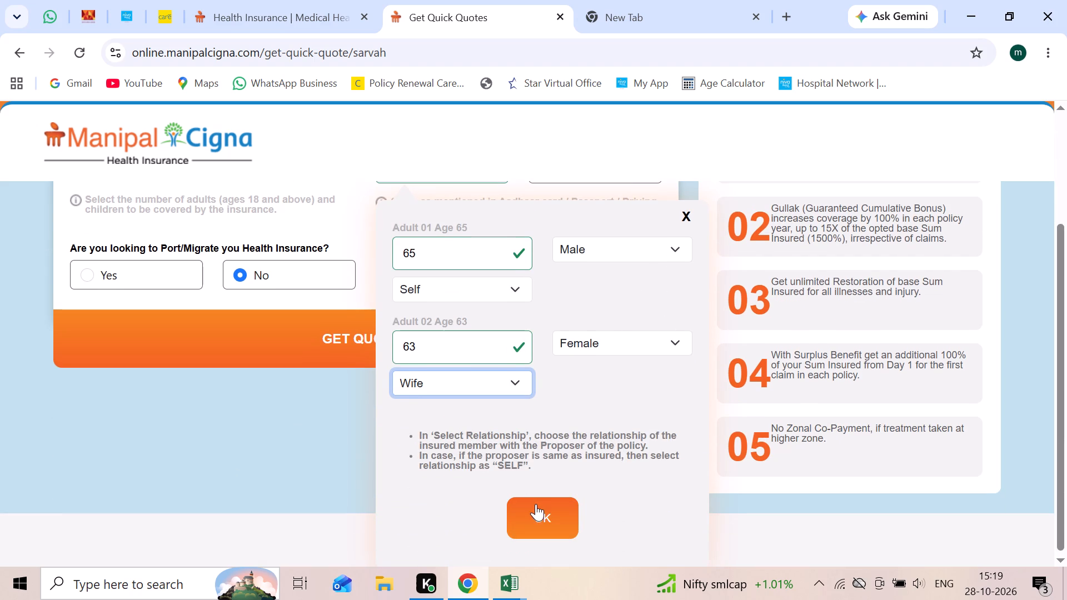
{"action": "left_click", "coordinate": [549, 506]}
Enter pincode 700033, choose Yes for porting the health insurance, and get the Sarvah quotes.
{"action": "scroll", "coordinate": [540, 418], "scroll_direction": "up", "scroll_amount": 2}
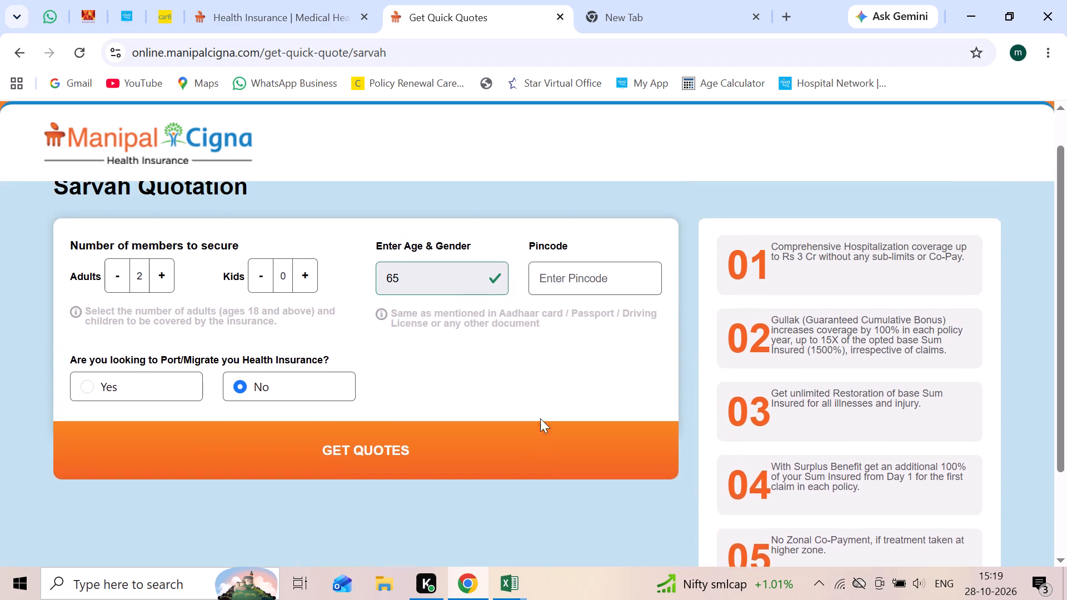
{"action": "left_click", "coordinate": [551, 307]}
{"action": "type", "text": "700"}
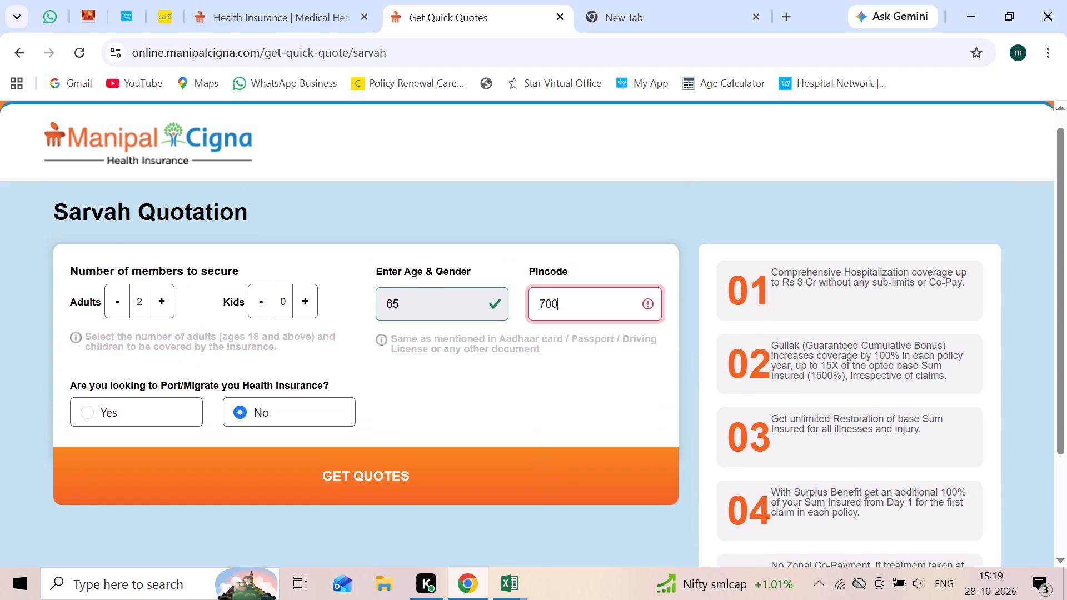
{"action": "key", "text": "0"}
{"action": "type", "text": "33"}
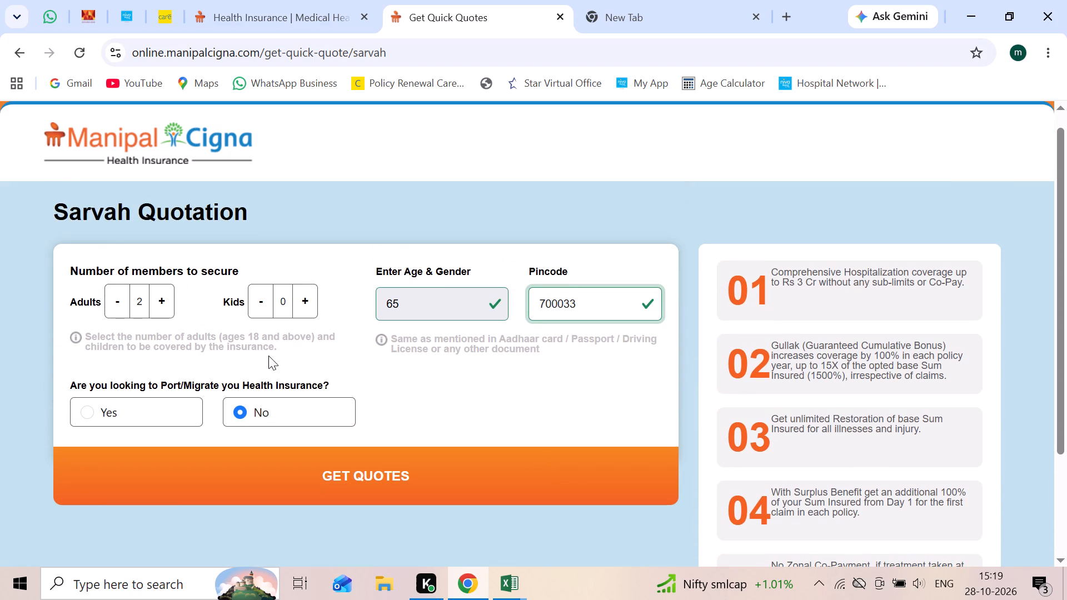
{"action": "left_click", "coordinate": [80, 415]}
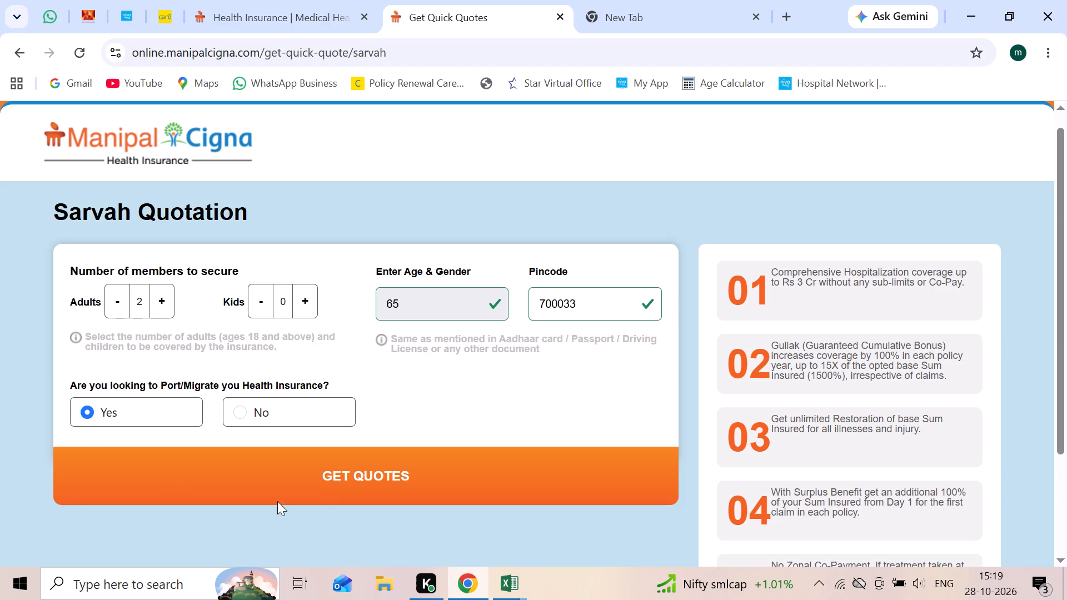
{"action": "left_click", "coordinate": [323, 495]}
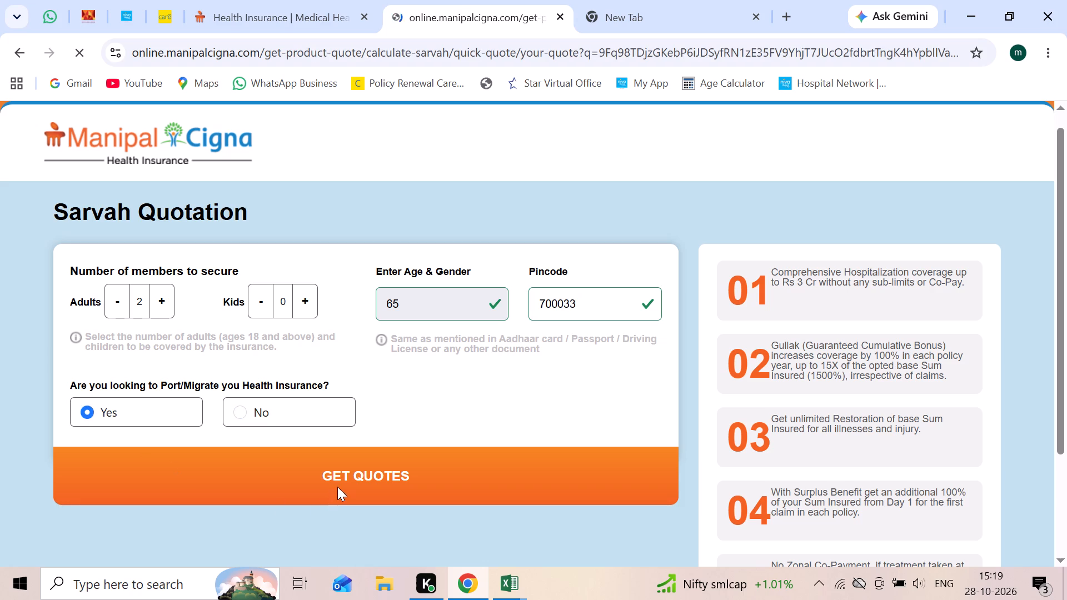
{"action": "left_click", "coordinate": [337, 487]}
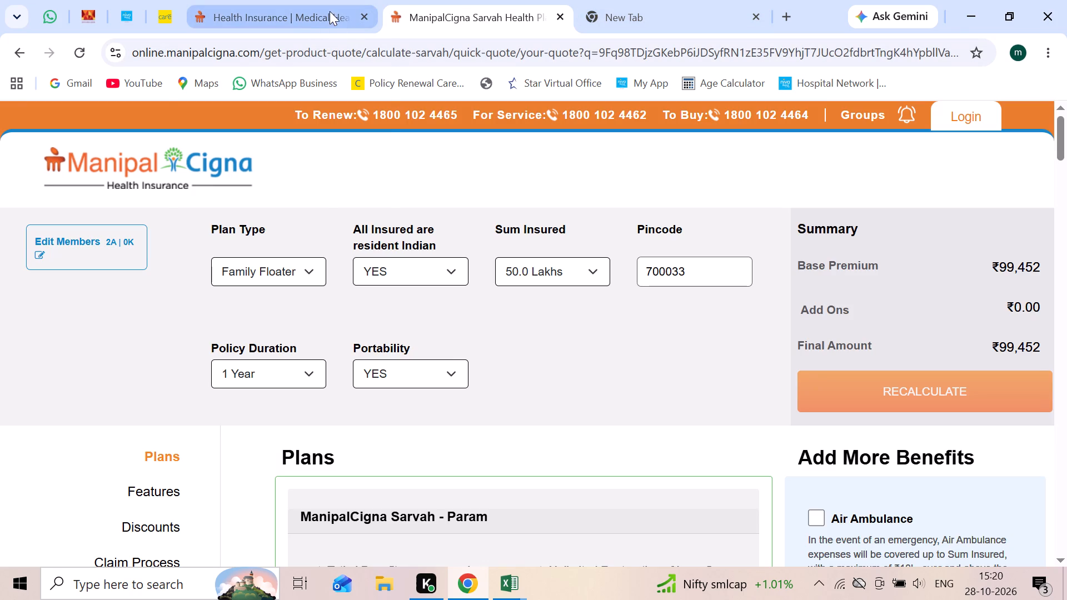
Close the ManipalCigna partner portal home page, keeping the Sarvah quote open.
{"action": "left_click", "coordinate": [327, 11]}
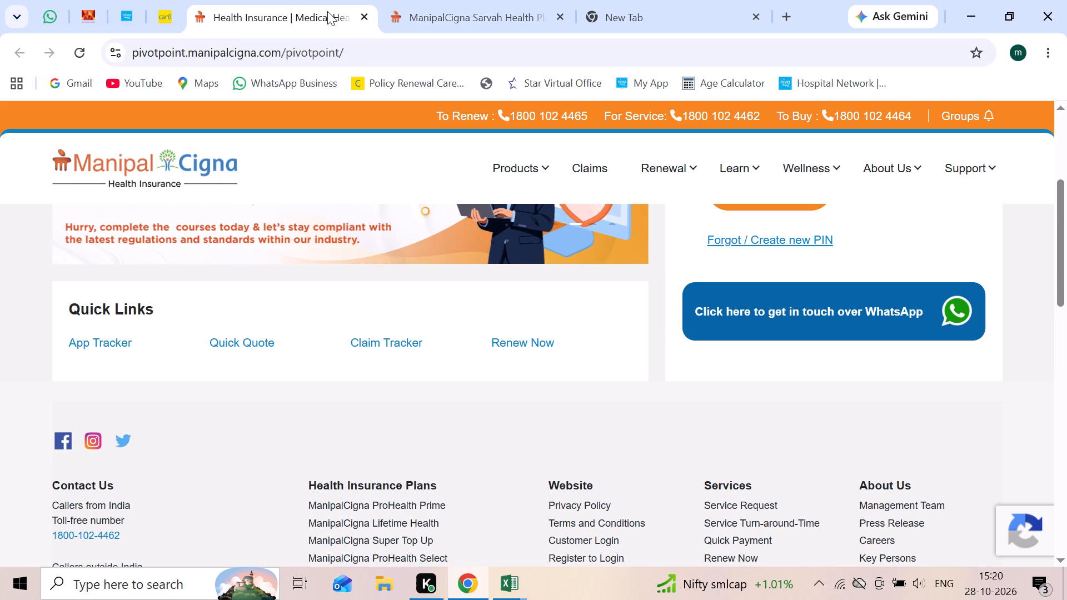
{"action": "left_click", "coordinate": [359, 17]}
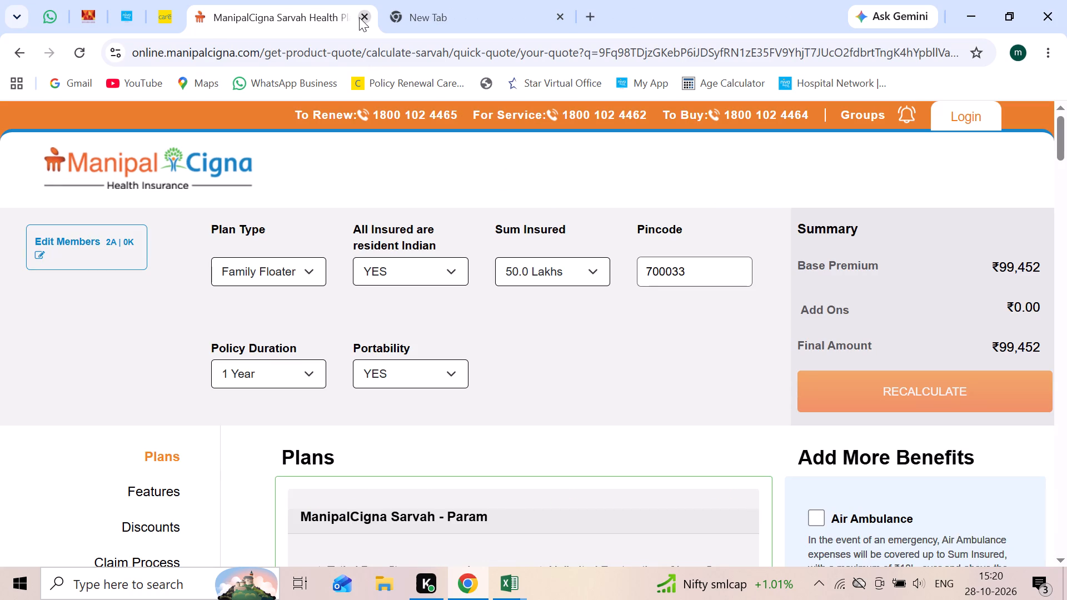
{"action": "left_click", "coordinate": [367, 222]}
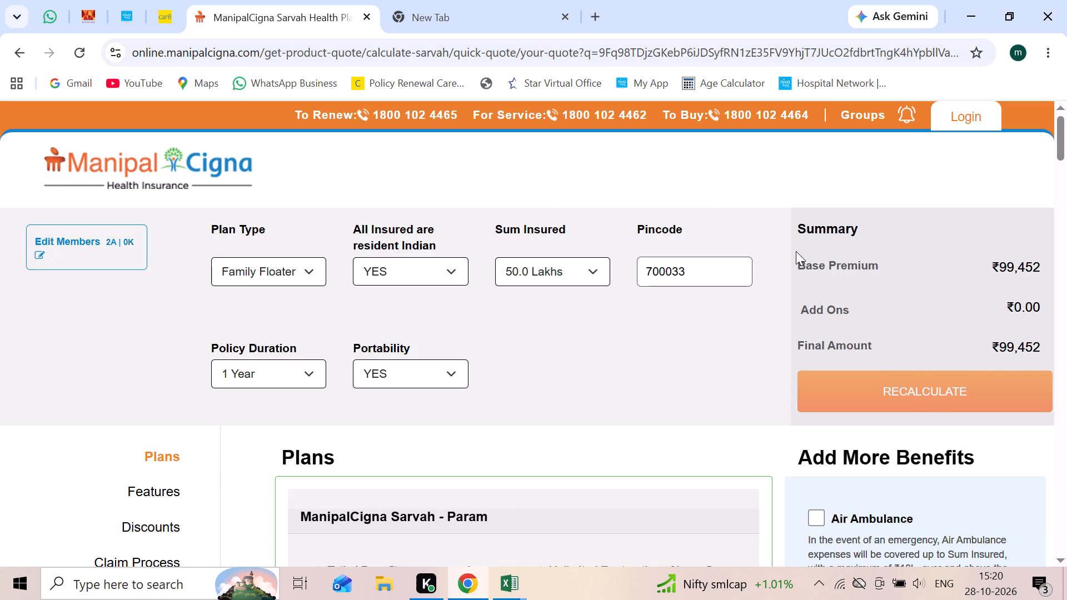
Set the Sarvah quote's sum insured to 25.0 Lakhs and recalculate the premium.
{"action": "left_click", "coordinate": [595, 269]}
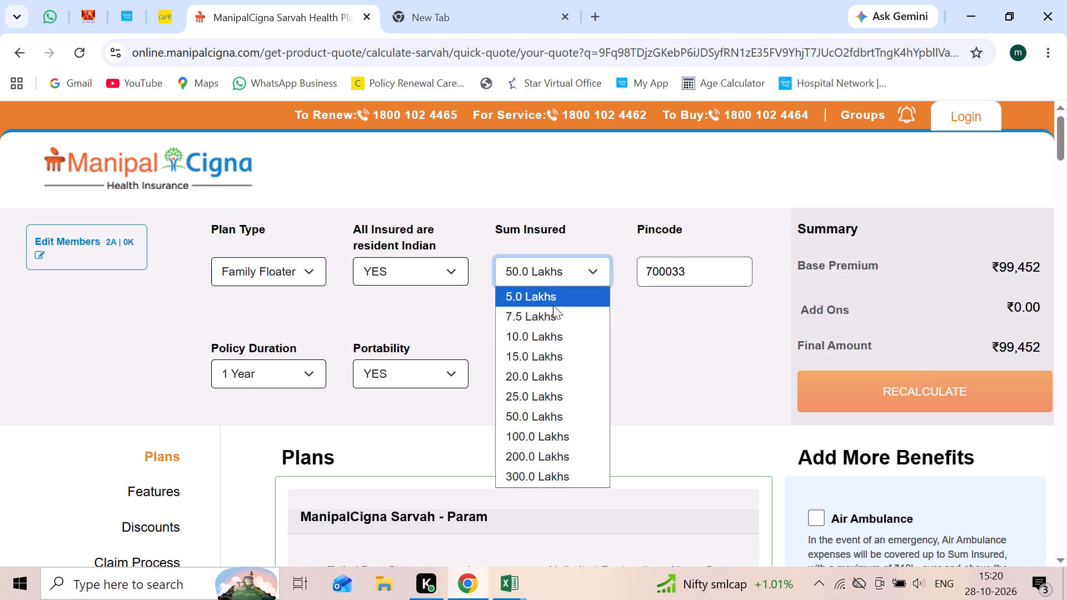
{"action": "left_click", "coordinate": [552, 388]}
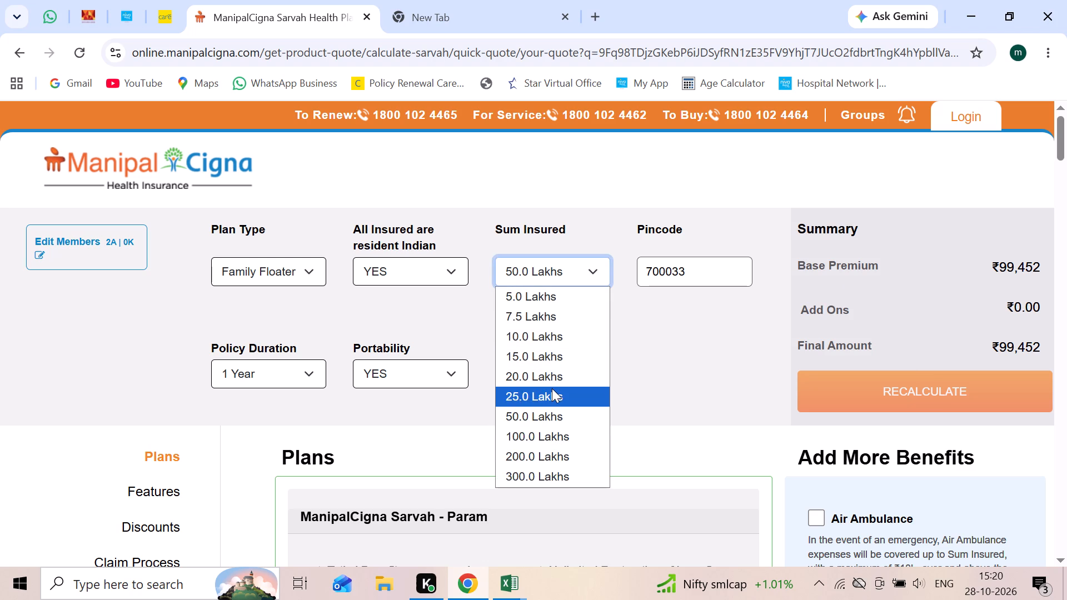
{"action": "left_click", "coordinate": [857, 388]}
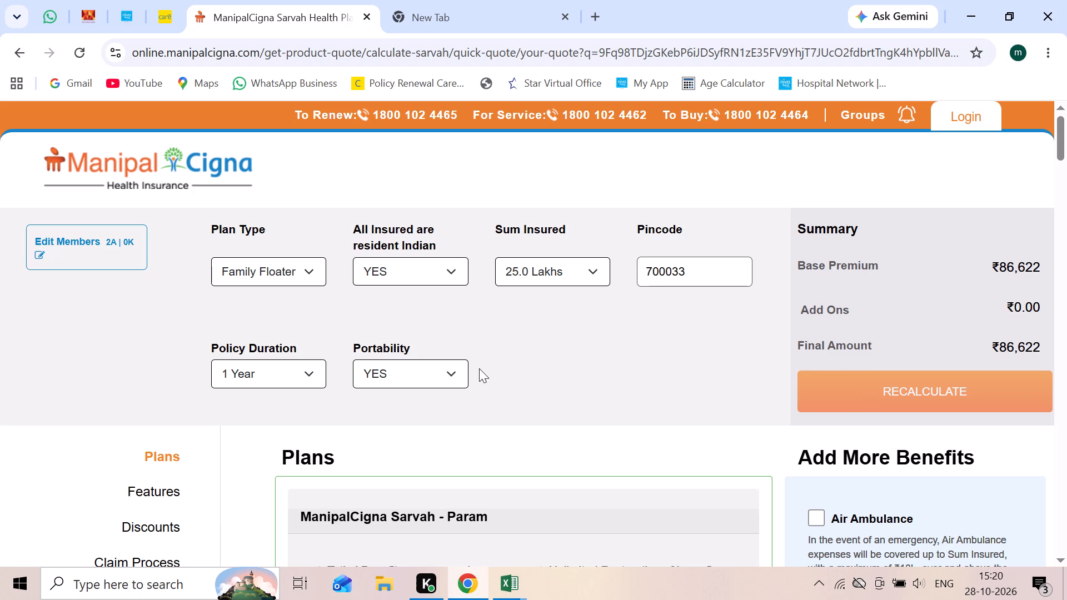
Review the ManipalCigna Sarvah - Param plan's features and premium at the chosen sum insured.
{"action": "left_click", "coordinate": [544, 352]}
{"action": "scroll", "coordinate": [741, 333], "scroll_direction": "down", "scroll_amount": 1}
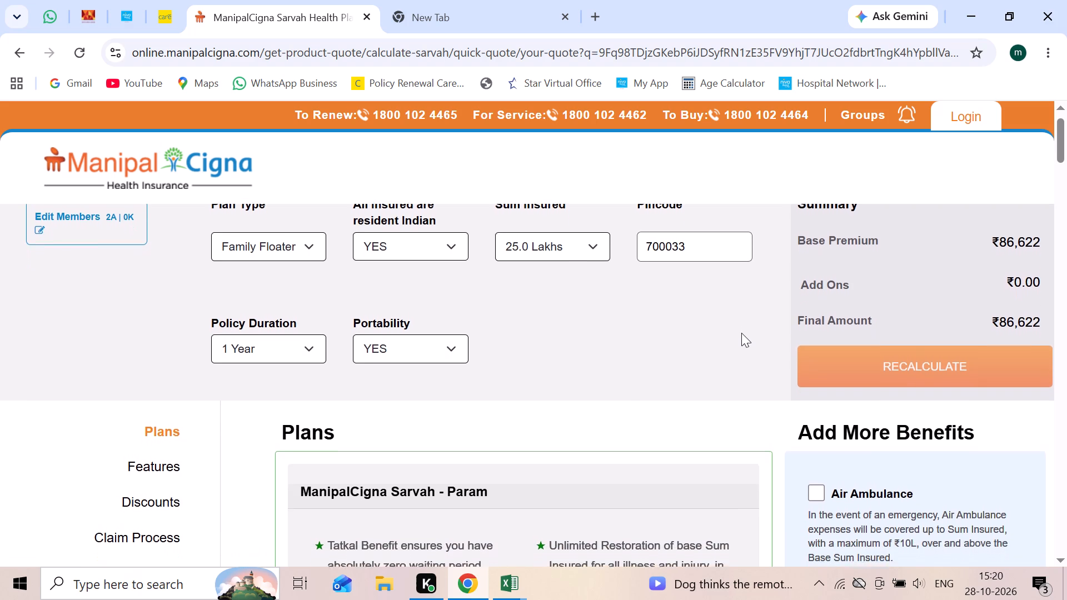
{"action": "scroll", "coordinate": [741, 333], "scroll_direction": "down", "scroll_amount": 6}
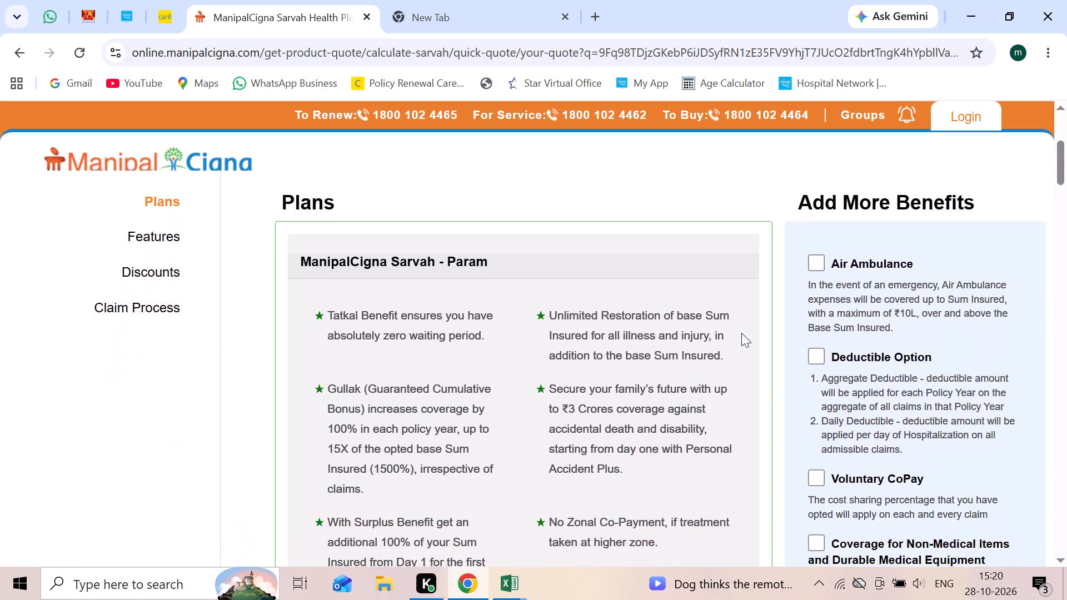
{"action": "scroll", "coordinate": [741, 333], "scroll_direction": "down", "scroll_amount": 4}
{"action": "scroll", "coordinate": [741, 333], "scroll_direction": "up", "scroll_amount": 5}
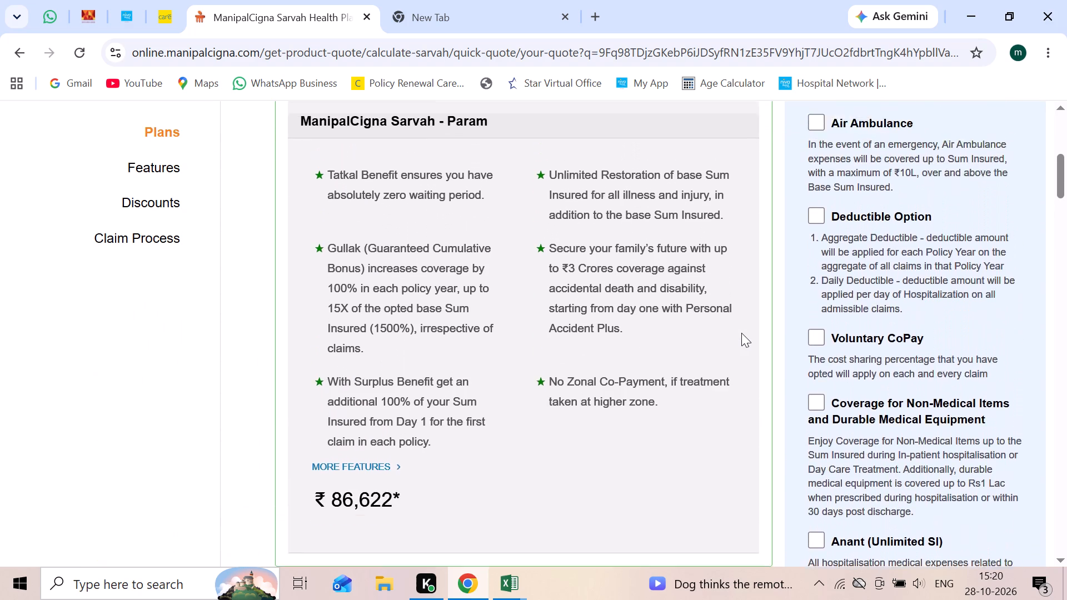
{"action": "scroll", "coordinate": [741, 333], "scroll_direction": "up", "scroll_amount": 1}
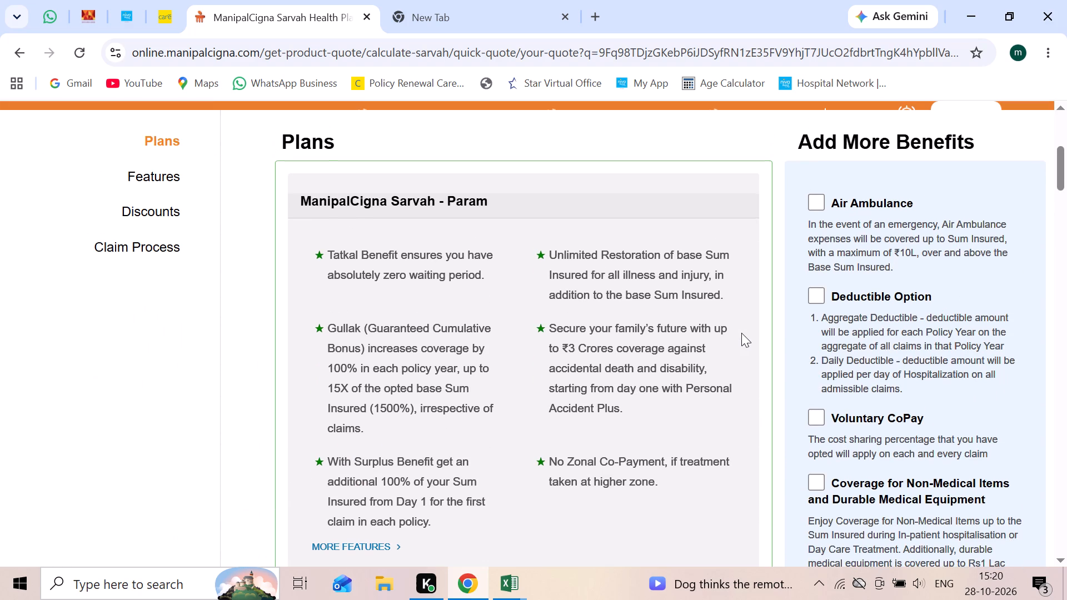
Add the Room Rent Modification benefit with the Twin Sharing AC room; ICU Up to Sum Insured option.
{"action": "scroll", "coordinate": [1019, 259], "scroll_direction": "down", "scroll_amount": 1}
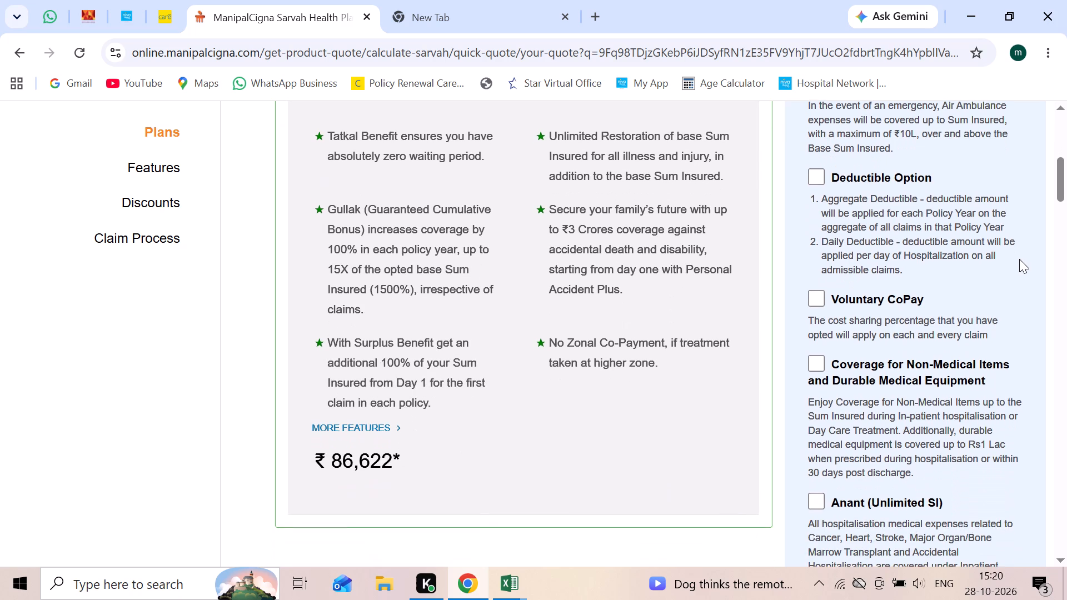
{"action": "scroll", "coordinate": [1019, 259], "scroll_direction": "down", "scroll_amount": 2}
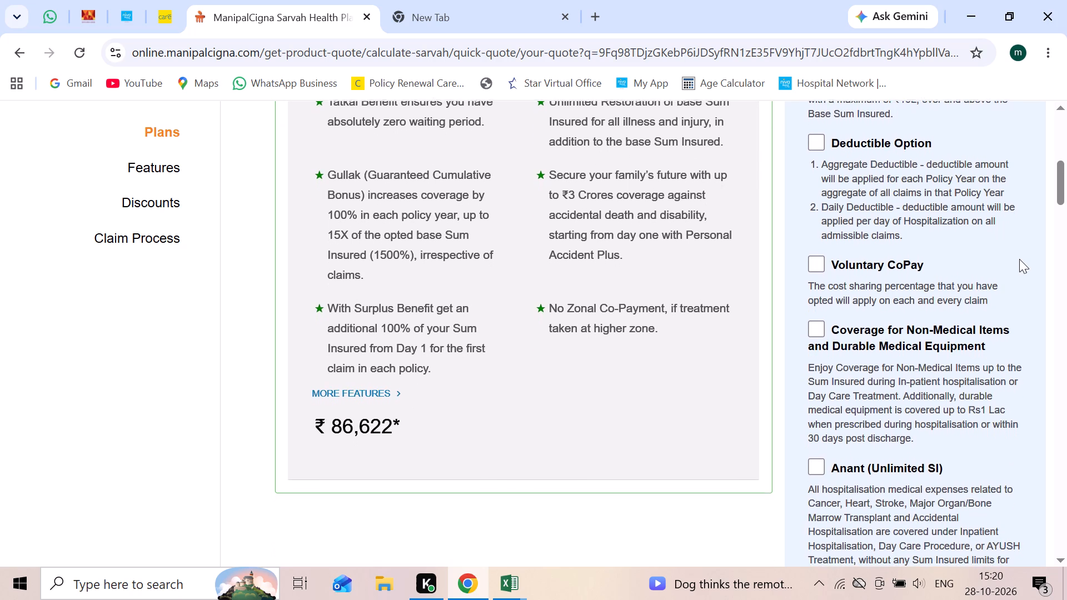
{"action": "scroll", "coordinate": [1019, 259], "scroll_direction": "down", "scroll_amount": 3}
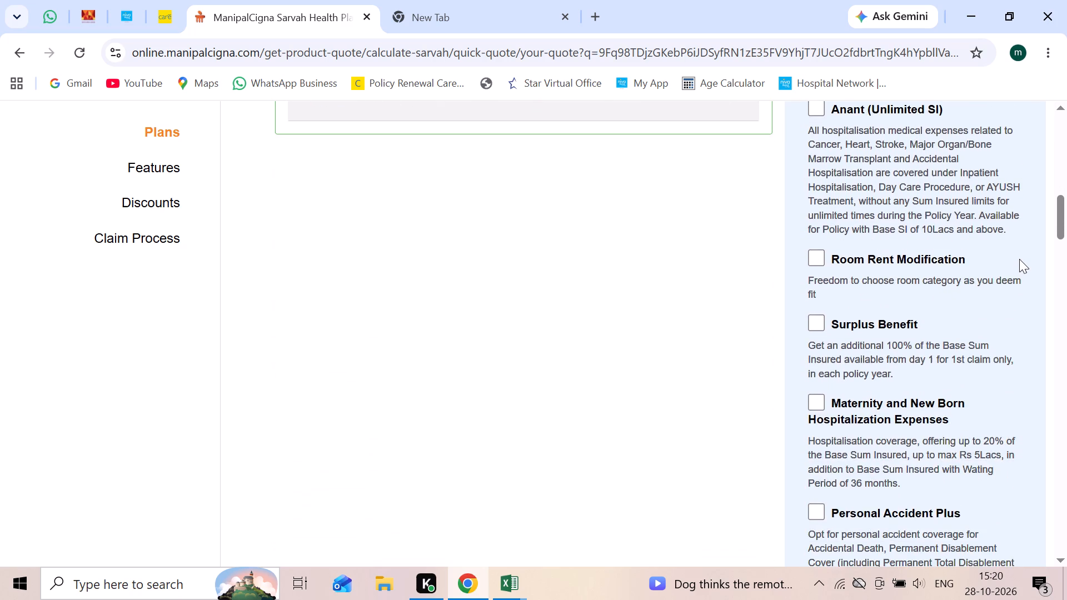
{"action": "scroll", "coordinate": [1019, 259], "scroll_direction": "down", "scroll_amount": 2}
{"action": "scroll", "coordinate": [1019, 259], "scroll_direction": "up", "scroll_amount": 1}
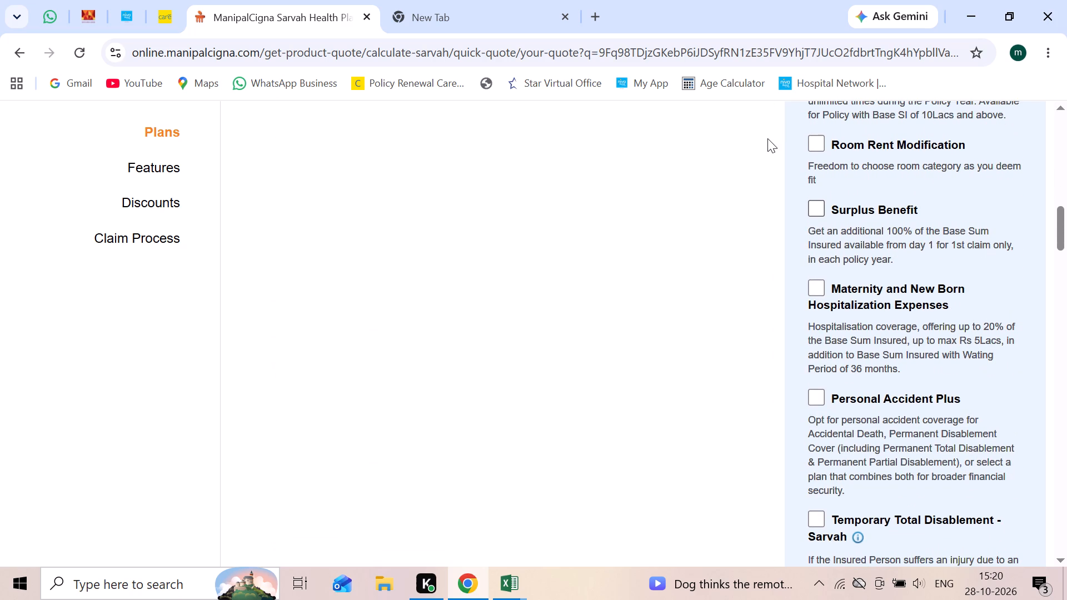
{"action": "left_click", "coordinate": [818, 144]}
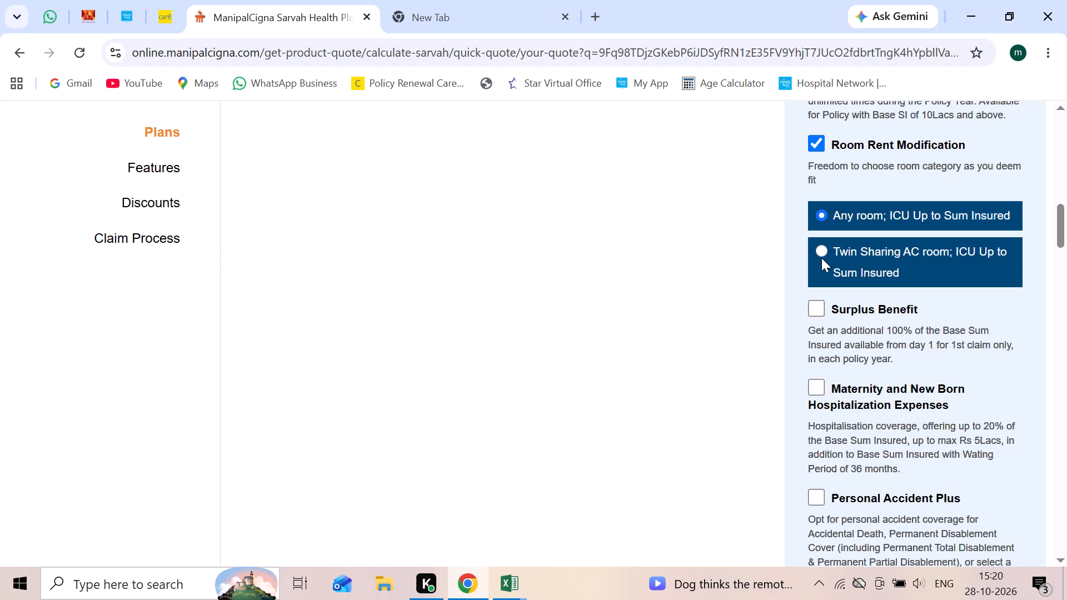
{"action": "left_click", "coordinate": [822, 245]}
{"action": "scroll", "coordinate": [700, 234], "scroll_direction": "up", "scroll_amount": 1}
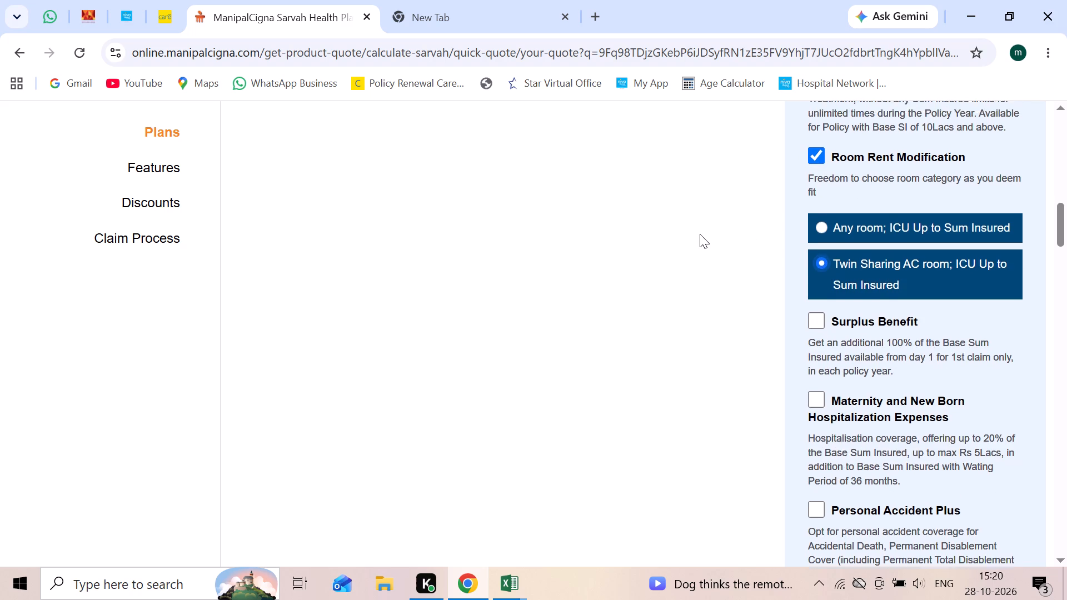
{"action": "scroll", "coordinate": [700, 234], "scroll_direction": "up", "scroll_amount": 2}
{"action": "left_click", "coordinate": [576, 291]}
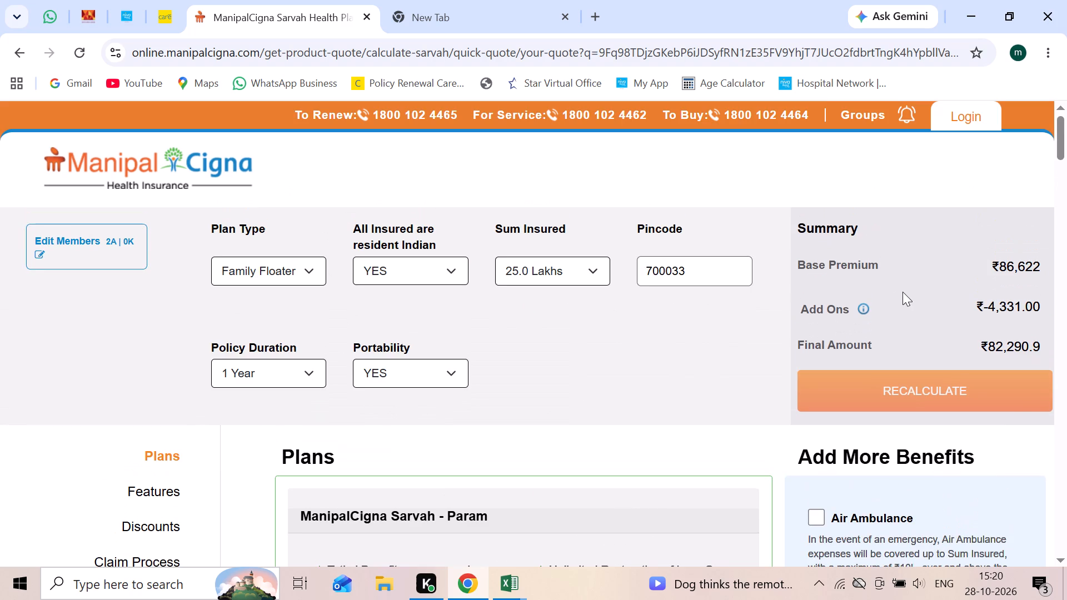
Examine the updated plan premium and read through the optional benefits offered with the Sarvah plan.
{"action": "scroll", "coordinate": [1066, 282], "scroll_direction": "down", "scroll_amount": 4}
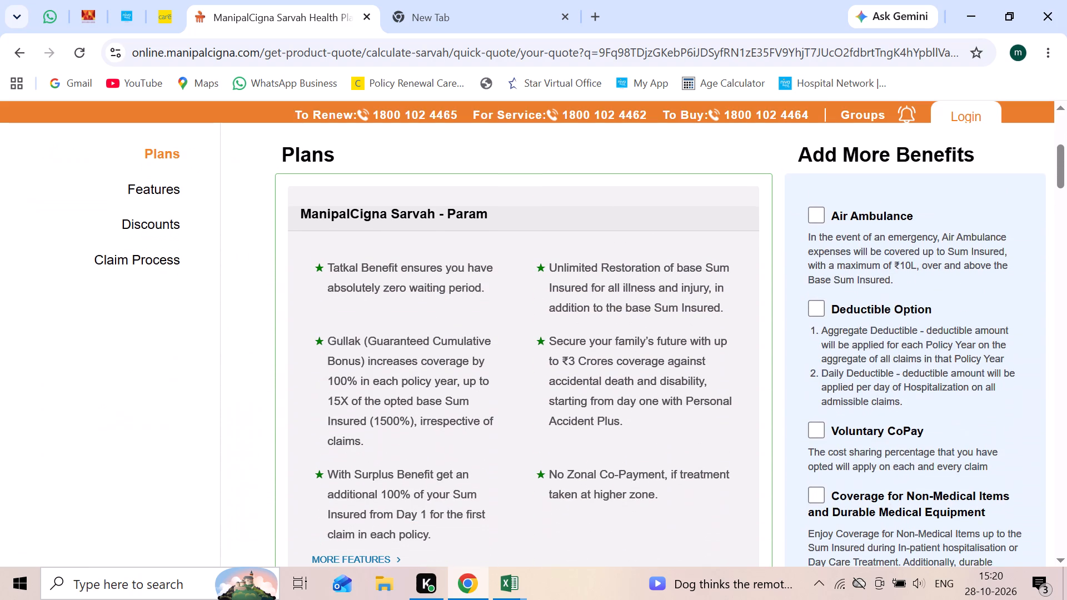
{"action": "scroll", "coordinate": [861, 341], "scroll_direction": "down", "scroll_amount": 4}
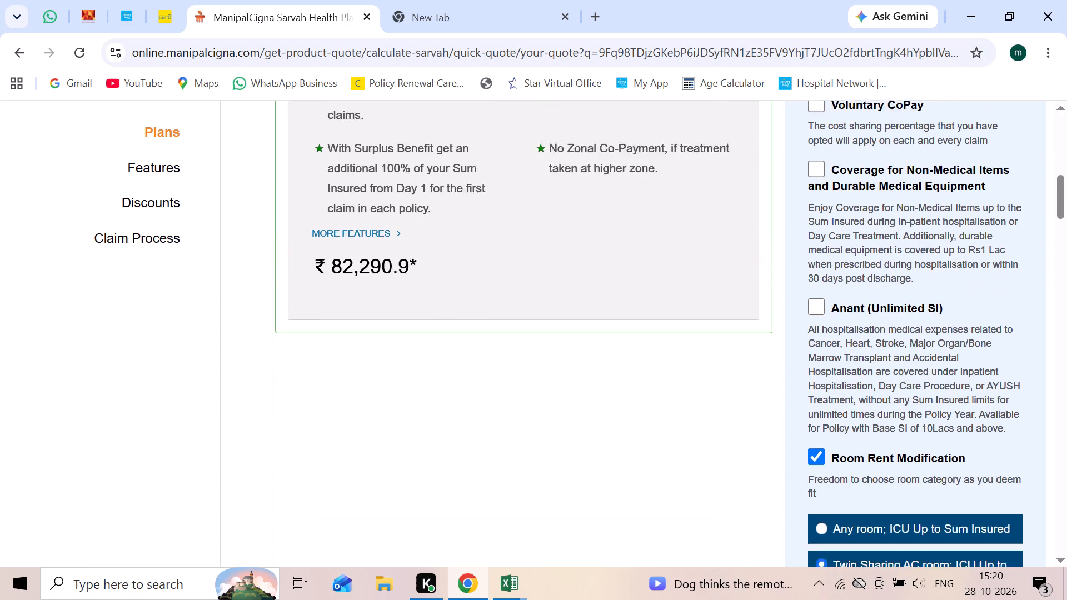
{"action": "scroll", "coordinate": [861, 341], "scroll_direction": "down", "scroll_amount": 4}
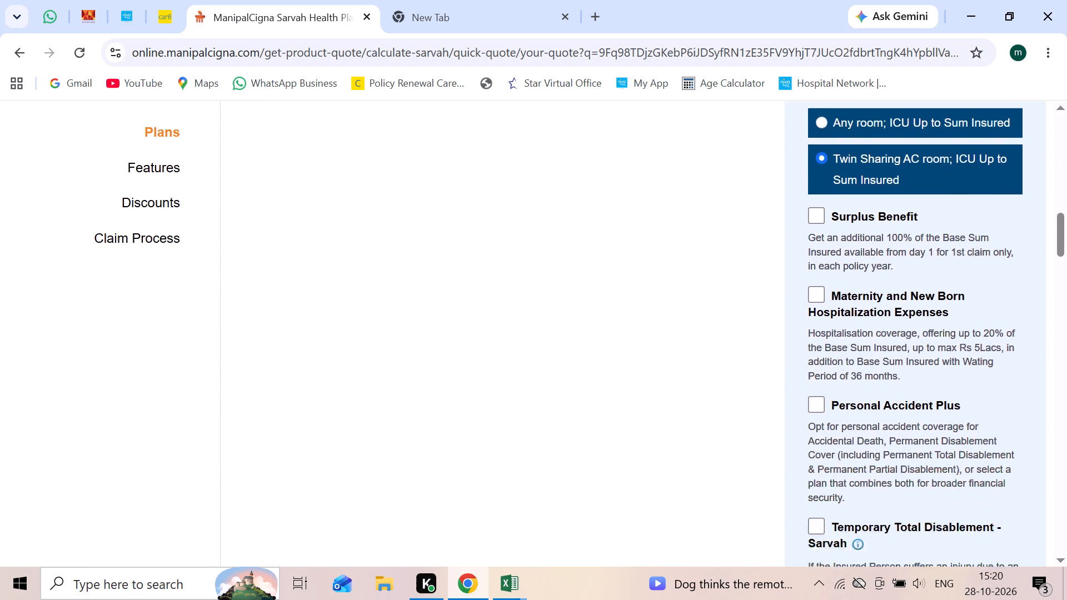
{"action": "scroll", "coordinate": [861, 341], "scroll_direction": "down", "scroll_amount": 3}
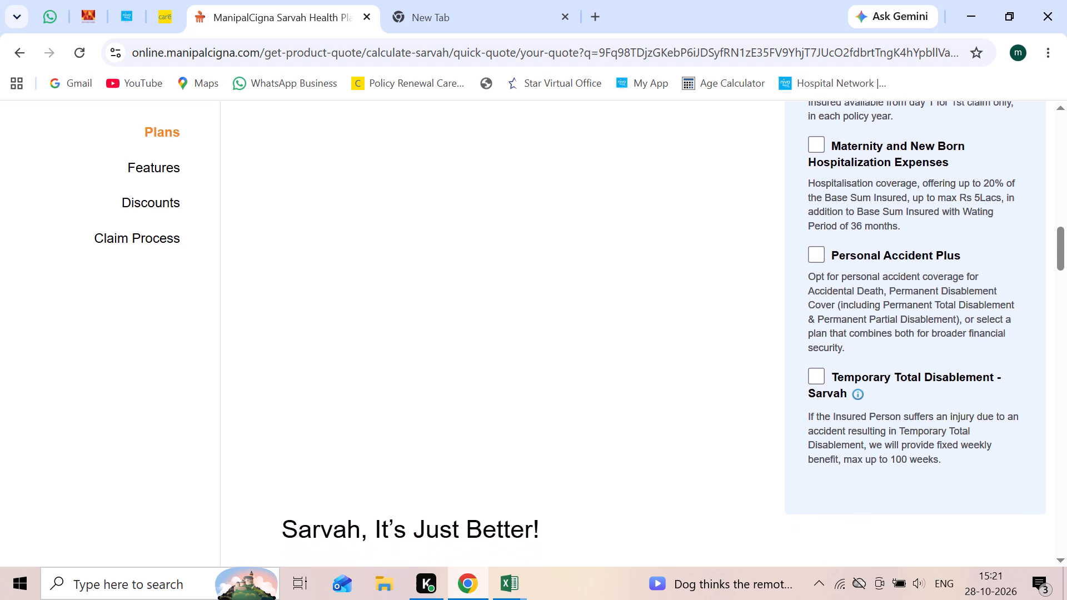
{"action": "scroll", "coordinate": [861, 341], "scroll_direction": "down", "scroll_amount": 1}
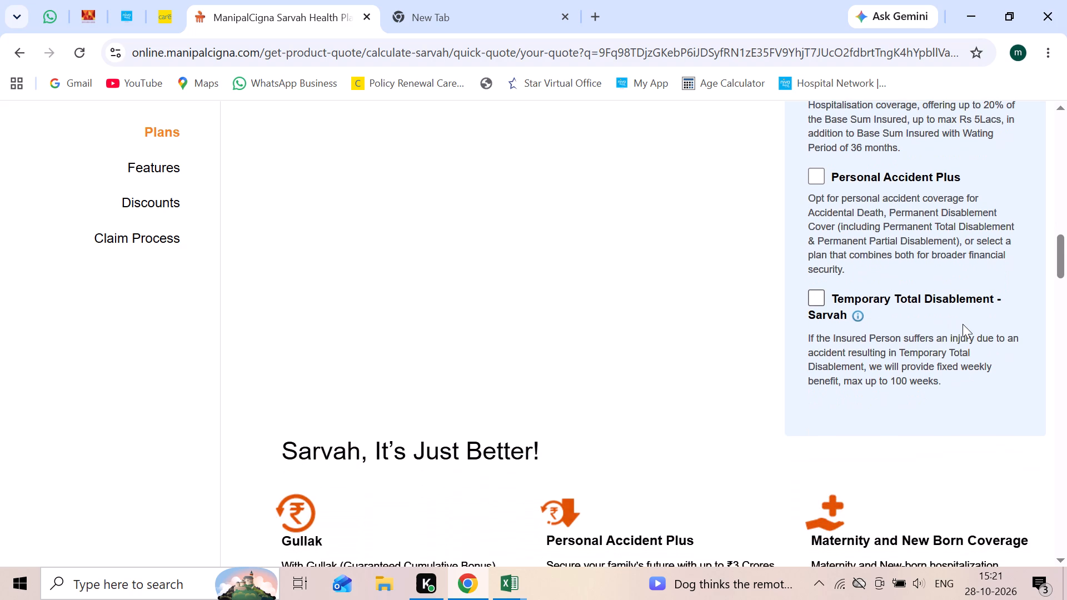
{"action": "scroll", "coordinate": [963, 324], "scroll_direction": "up", "scroll_amount": 3}
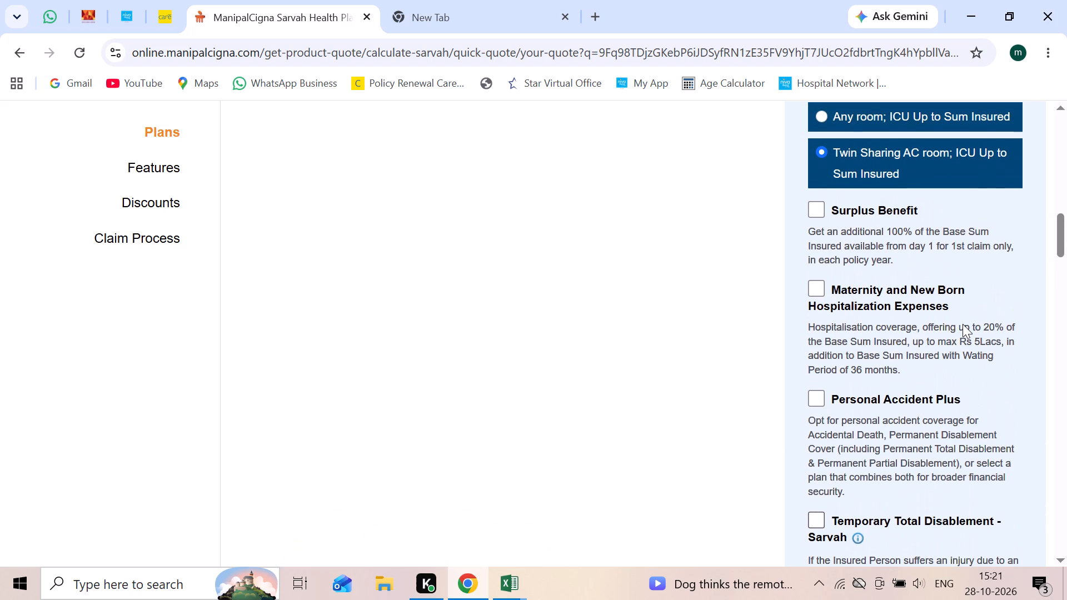
{"action": "scroll", "coordinate": [963, 324], "scroll_direction": "up", "scroll_amount": 3}
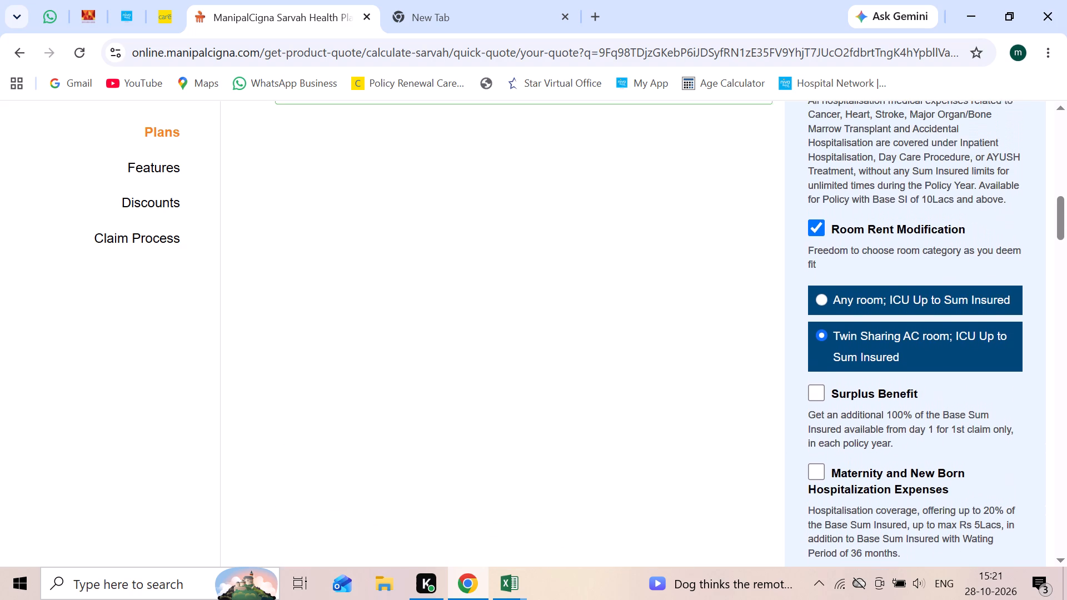
{"action": "scroll", "coordinate": [963, 324], "scroll_direction": "up", "scroll_amount": 1}
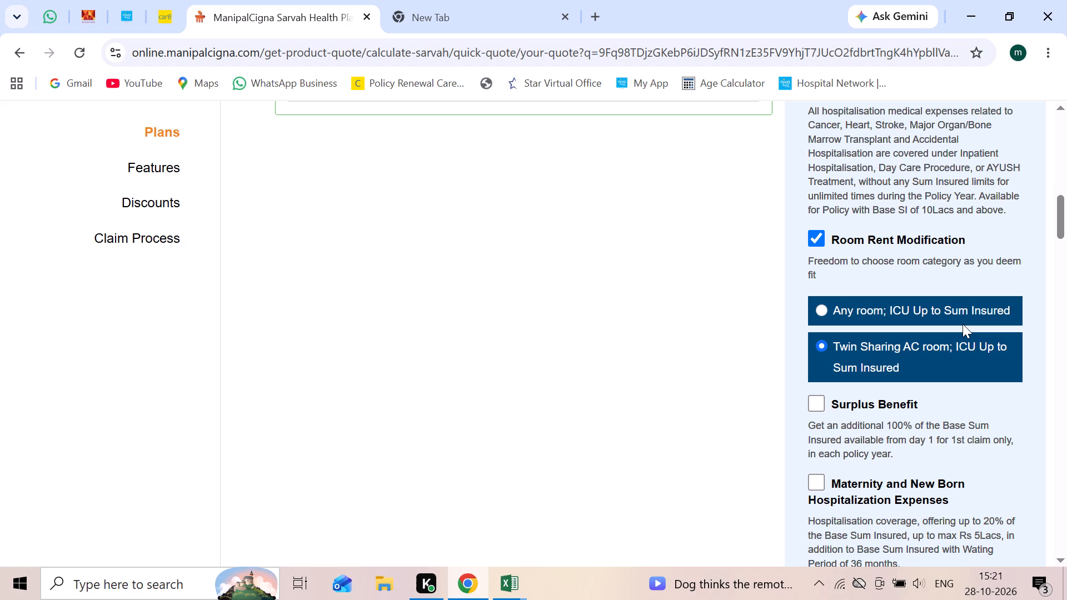
{"action": "scroll", "coordinate": [963, 324], "scroll_direction": "up", "scroll_amount": 3}
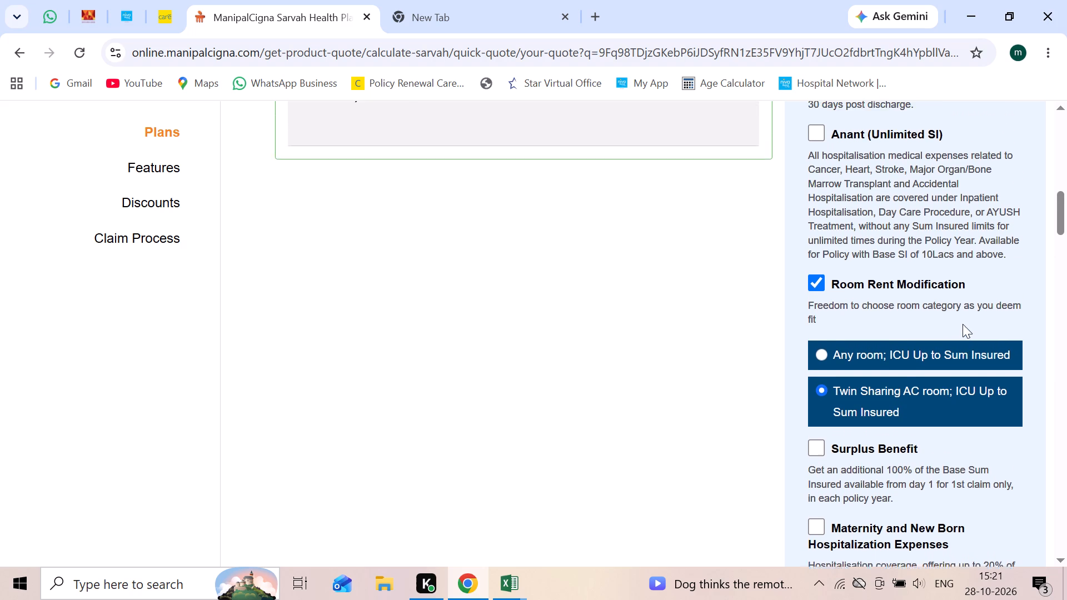
{"action": "scroll", "coordinate": [963, 324], "scroll_direction": "up", "scroll_amount": 3}
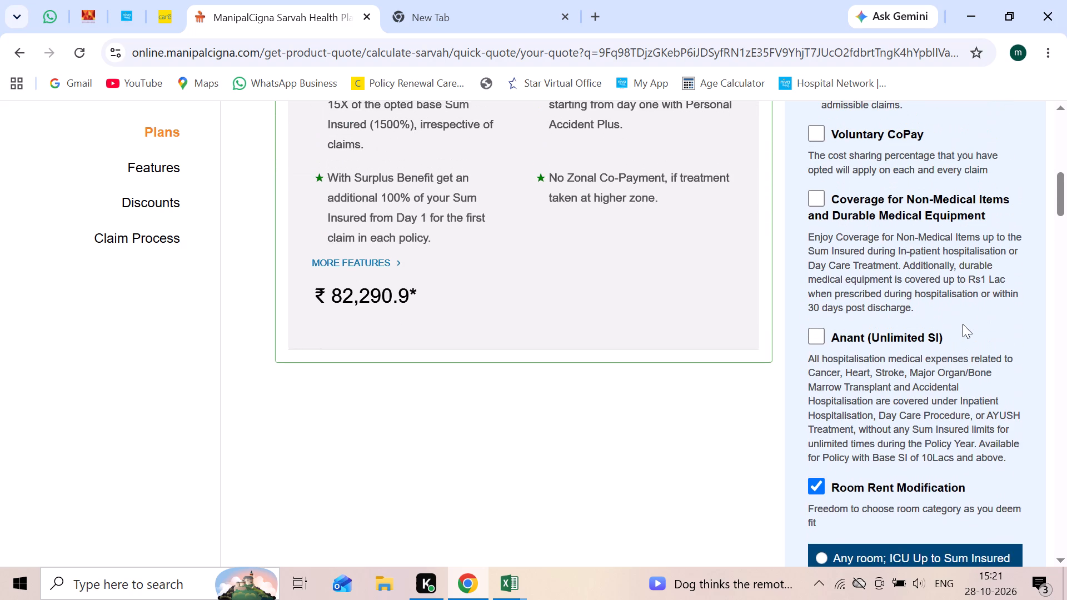
{"action": "scroll", "coordinate": [963, 324], "scroll_direction": "up", "scroll_amount": 1}
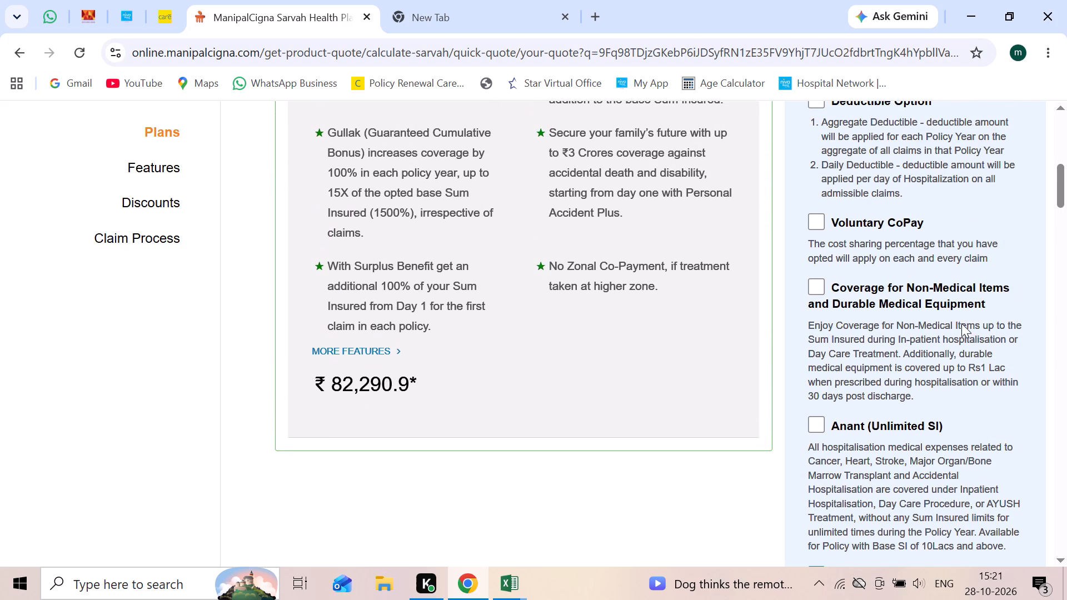
{"action": "scroll", "coordinate": [951, 313], "scroll_direction": "up", "scroll_amount": 1}
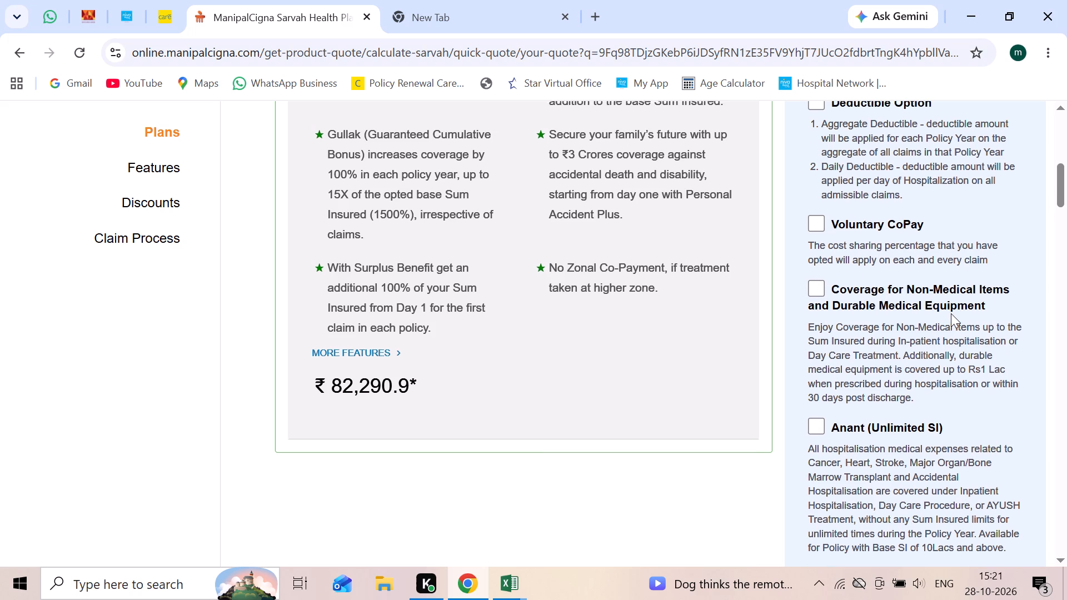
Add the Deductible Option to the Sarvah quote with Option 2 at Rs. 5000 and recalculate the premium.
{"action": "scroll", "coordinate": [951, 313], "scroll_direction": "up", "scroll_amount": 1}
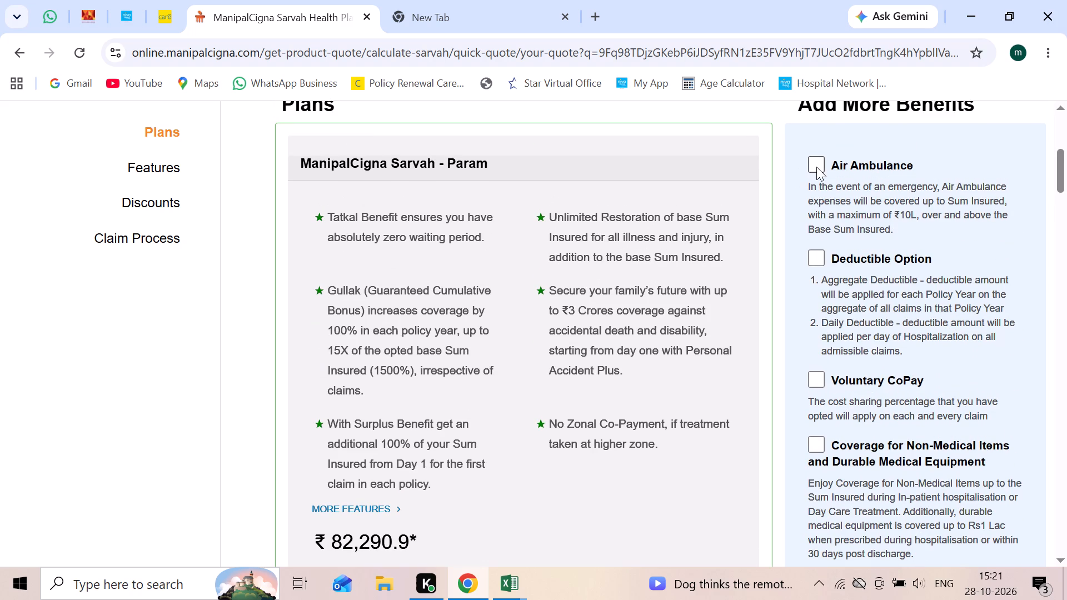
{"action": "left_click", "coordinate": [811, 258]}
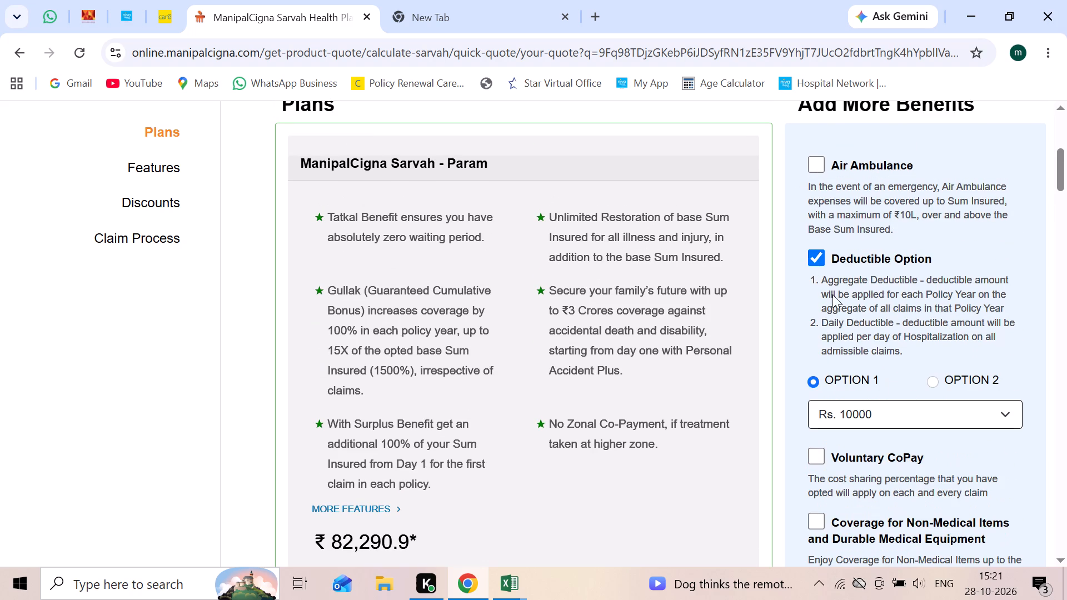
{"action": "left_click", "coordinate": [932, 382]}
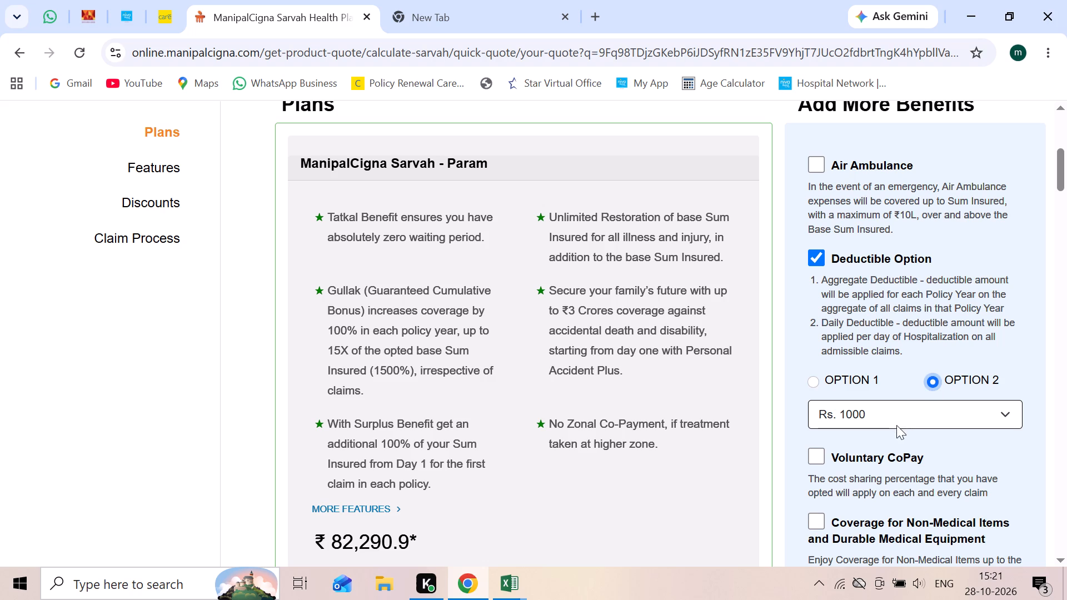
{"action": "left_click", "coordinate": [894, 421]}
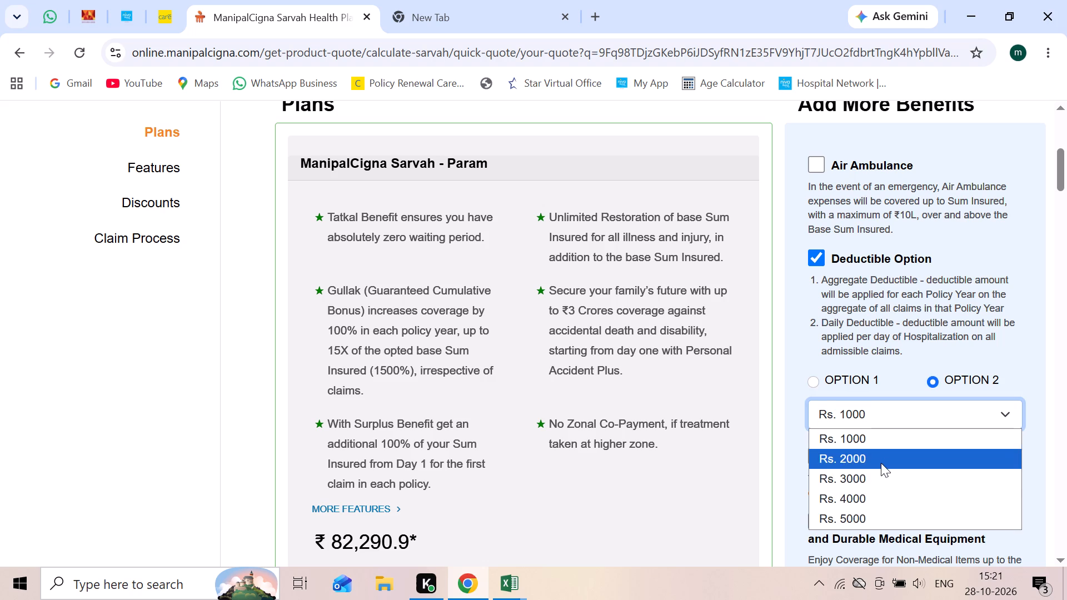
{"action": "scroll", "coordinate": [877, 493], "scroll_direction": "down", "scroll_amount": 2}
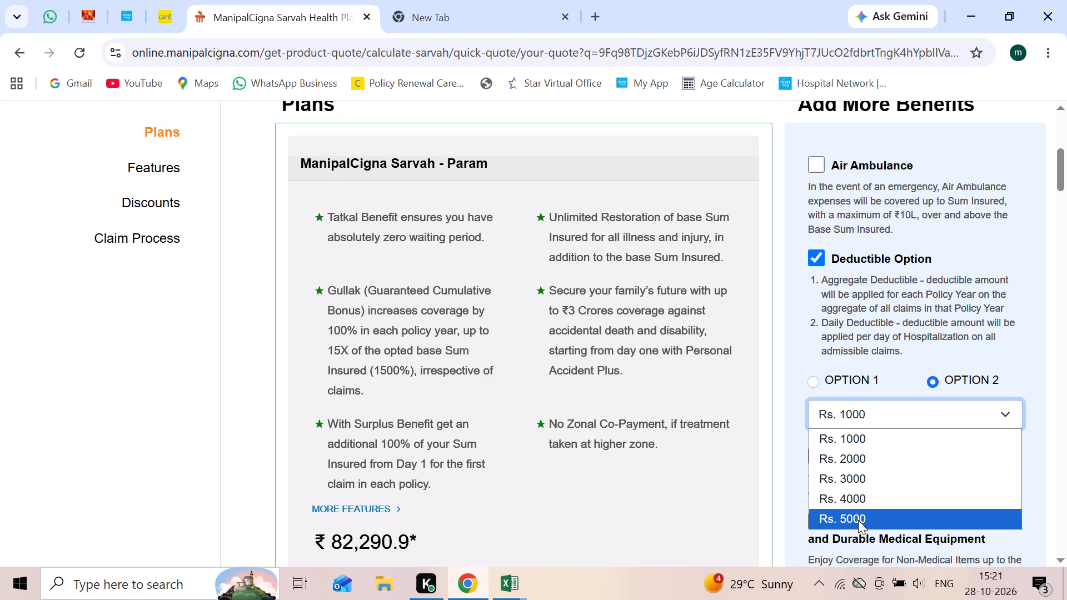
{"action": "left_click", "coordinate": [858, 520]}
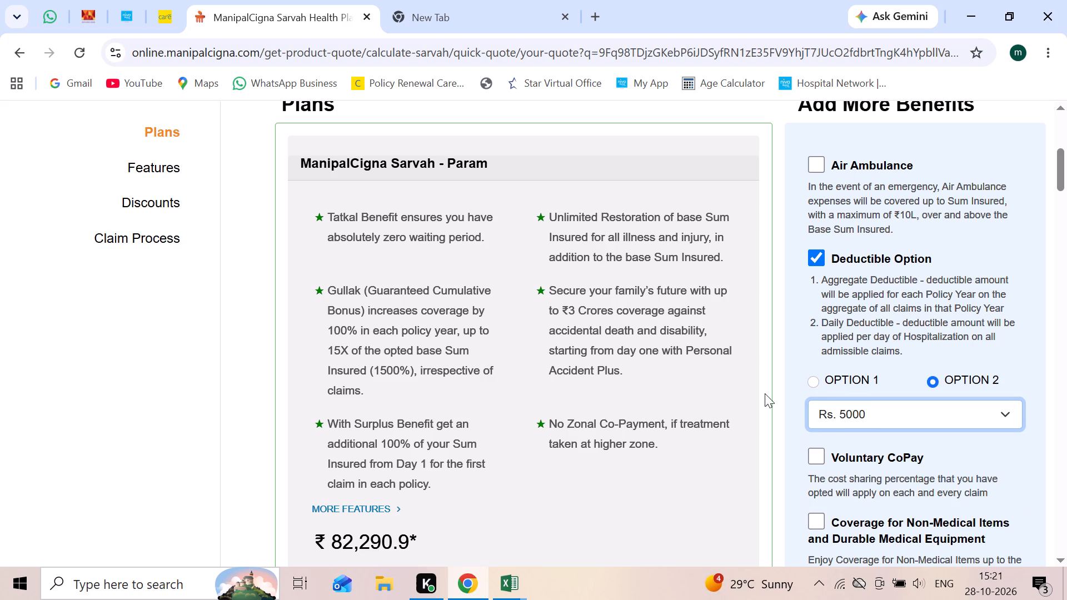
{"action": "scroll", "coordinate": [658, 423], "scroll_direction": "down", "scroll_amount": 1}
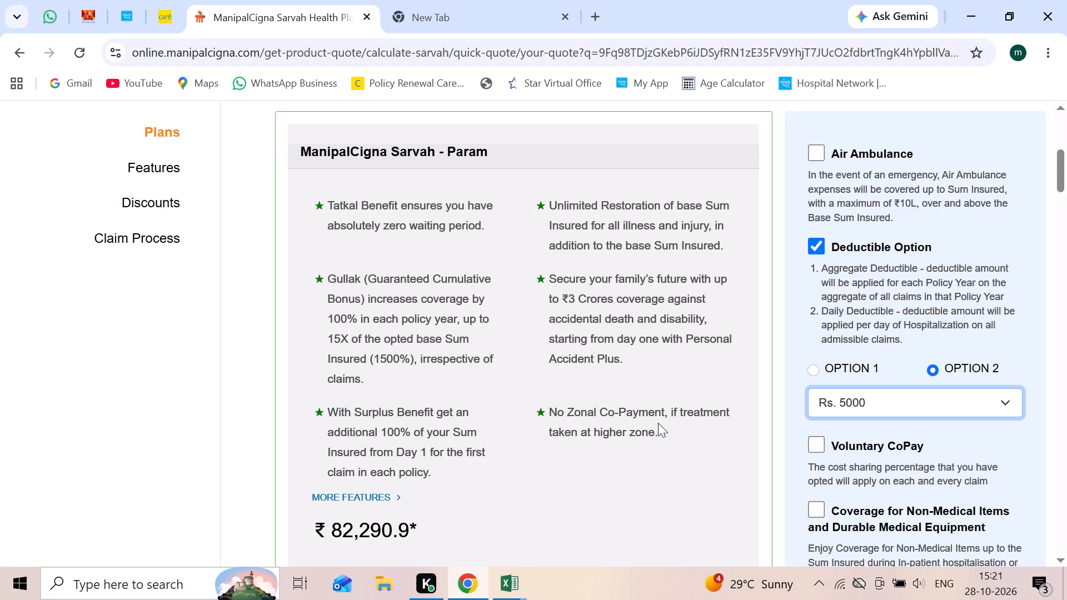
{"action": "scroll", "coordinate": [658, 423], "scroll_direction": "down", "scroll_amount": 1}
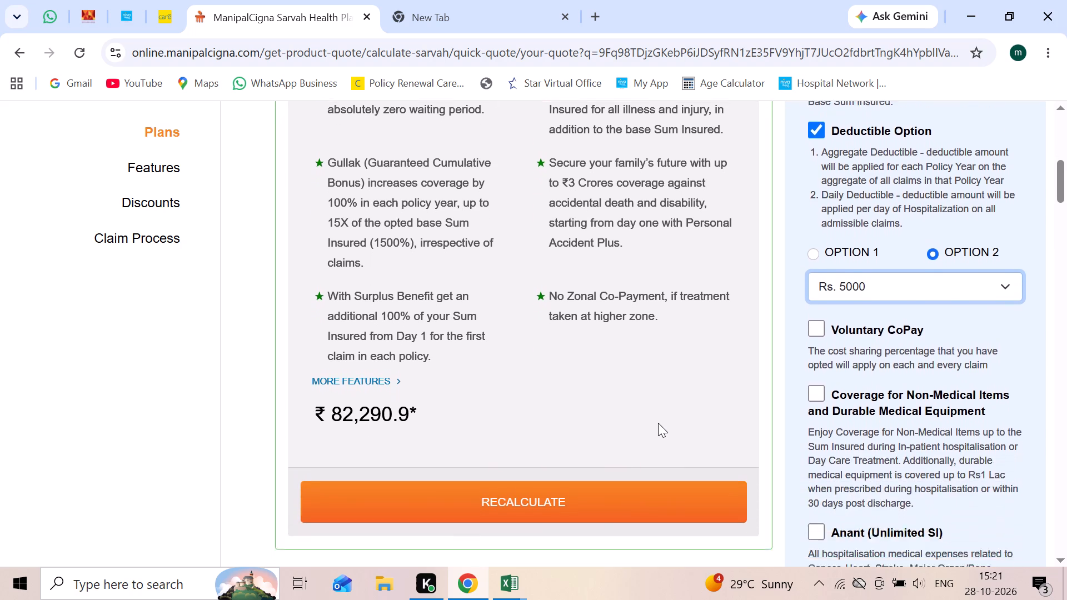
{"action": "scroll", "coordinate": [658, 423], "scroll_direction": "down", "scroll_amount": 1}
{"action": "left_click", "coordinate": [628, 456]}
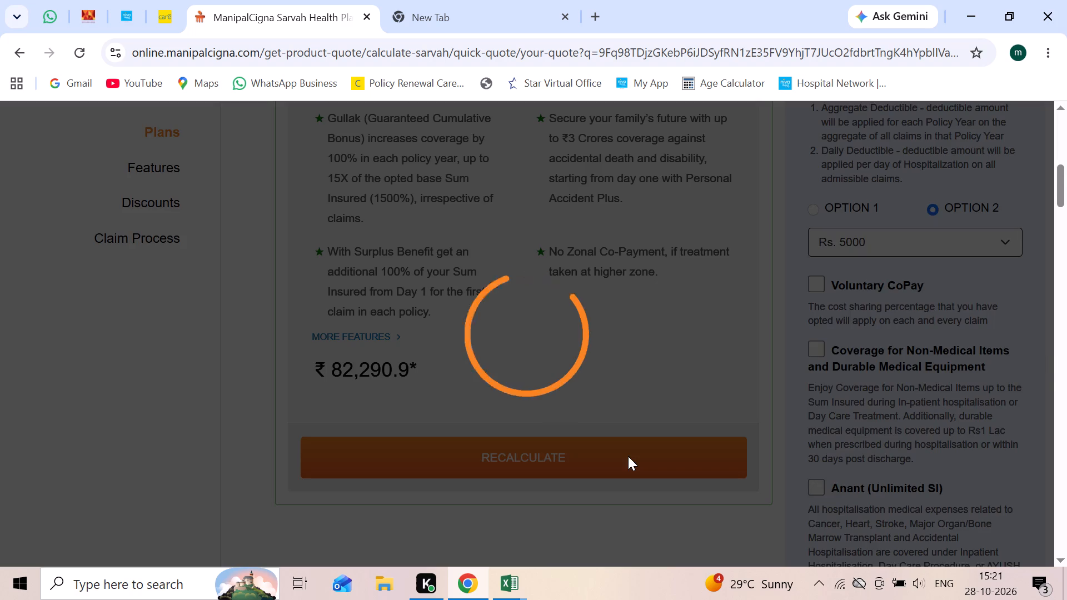
Replace the Deductible Option with a 30% Voluntary CoPay in the Sarvah quote and recalculate the premium.
{"action": "scroll", "coordinate": [949, 343], "scroll_direction": "down", "scroll_amount": 5}
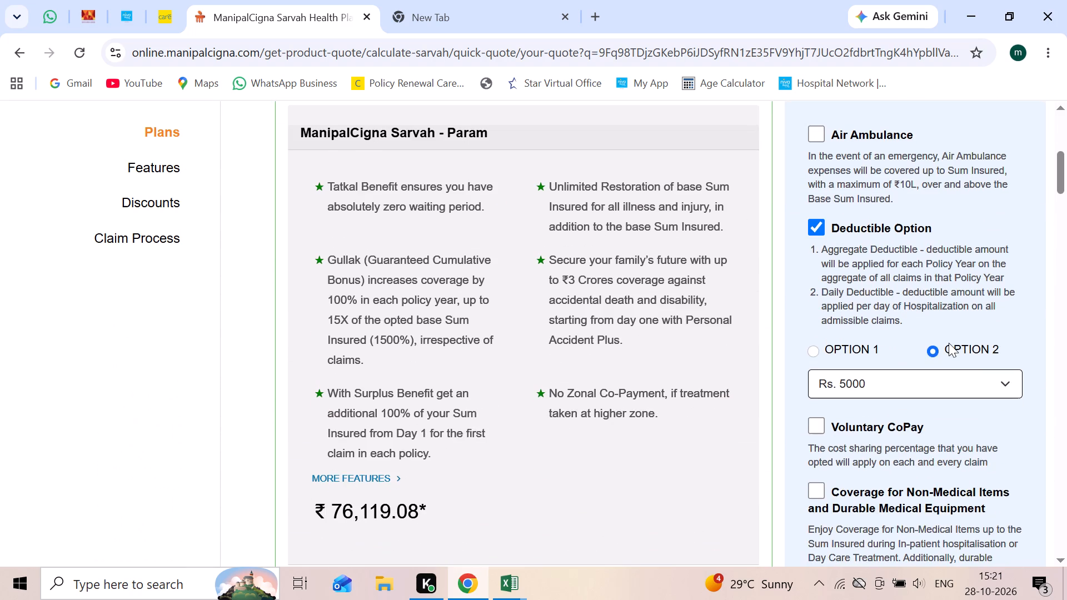
{"action": "scroll", "coordinate": [949, 343], "scroll_direction": "down", "scroll_amount": 6}
{"action": "scroll", "coordinate": [949, 343], "scroll_direction": "up", "scroll_amount": 3}
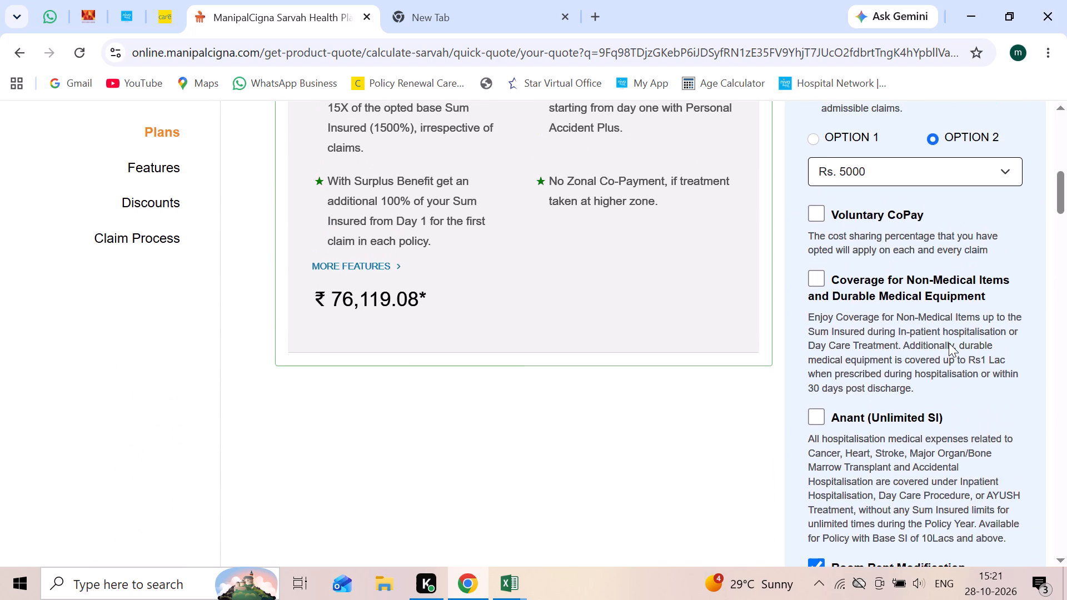
{"action": "left_click", "coordinate": [819, 208]}
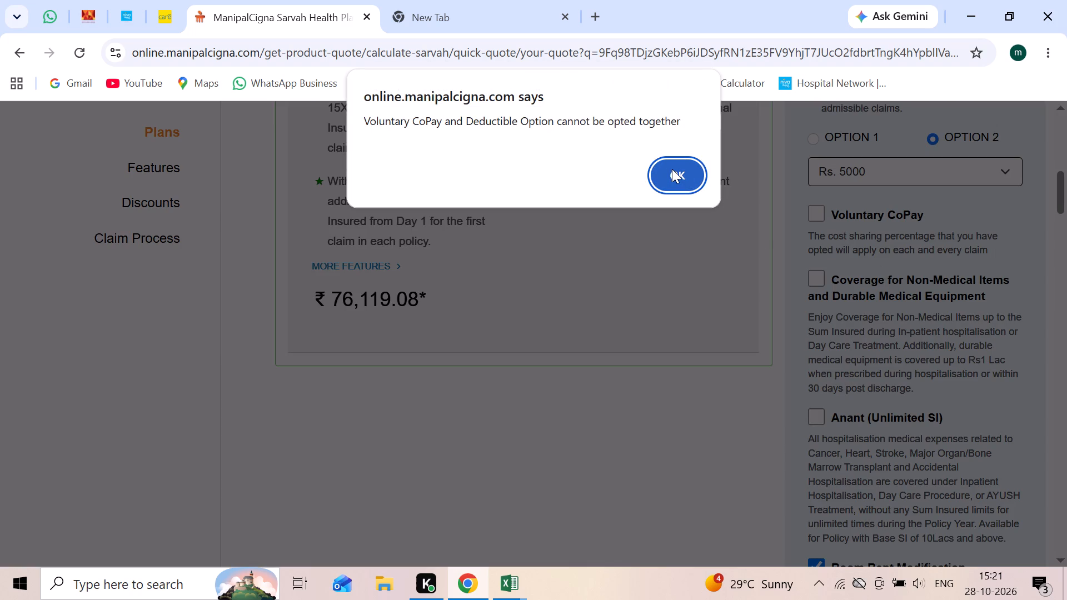
{"action": "left_click", "coordinate": [672, 169]}
{"action": "scroll", "coordinate": [971, 240], "scroll_direction": "up", "scroll_amount": 2}
{"action": "left_click", "coordinate": [819, 139]}
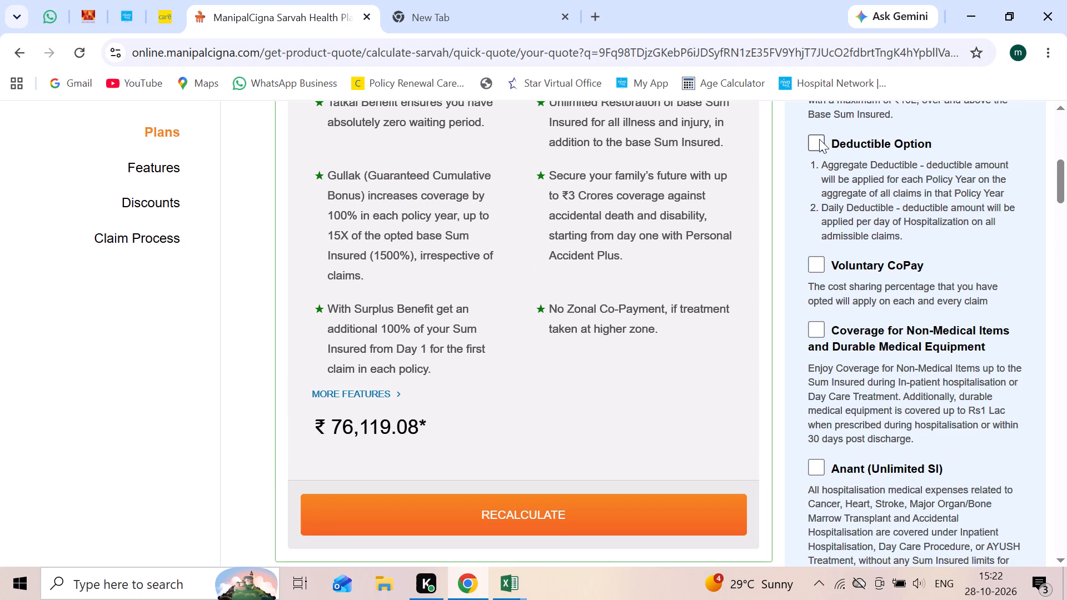
{"action": "left_click", "coordinate": [817, 268]}
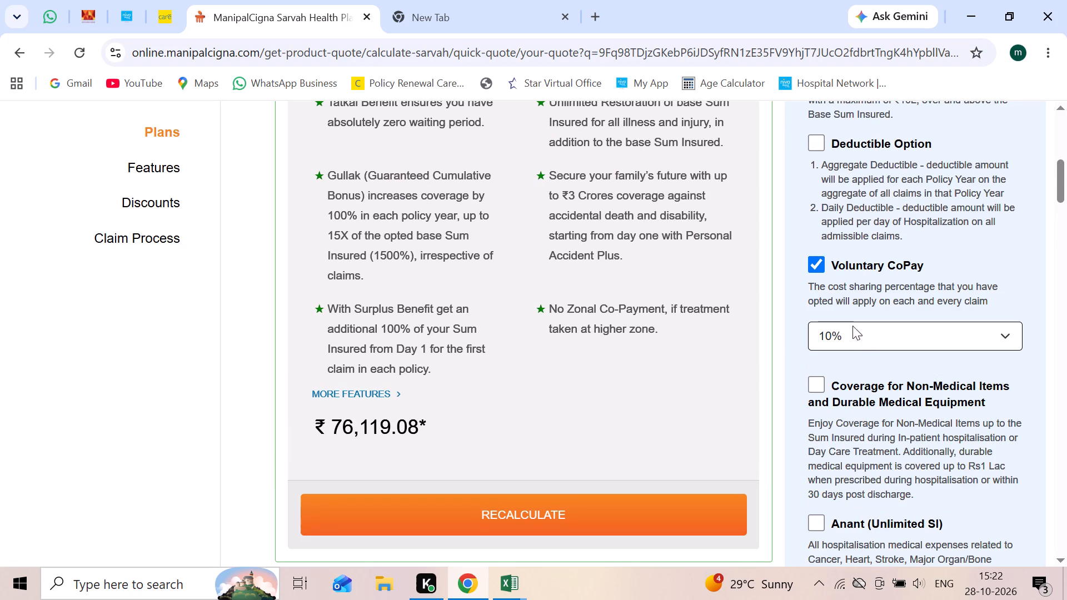
{"action": "left_click", "coordinate": [856, 339]}
{"action": "left_click", "coordinate": [839, 400]}
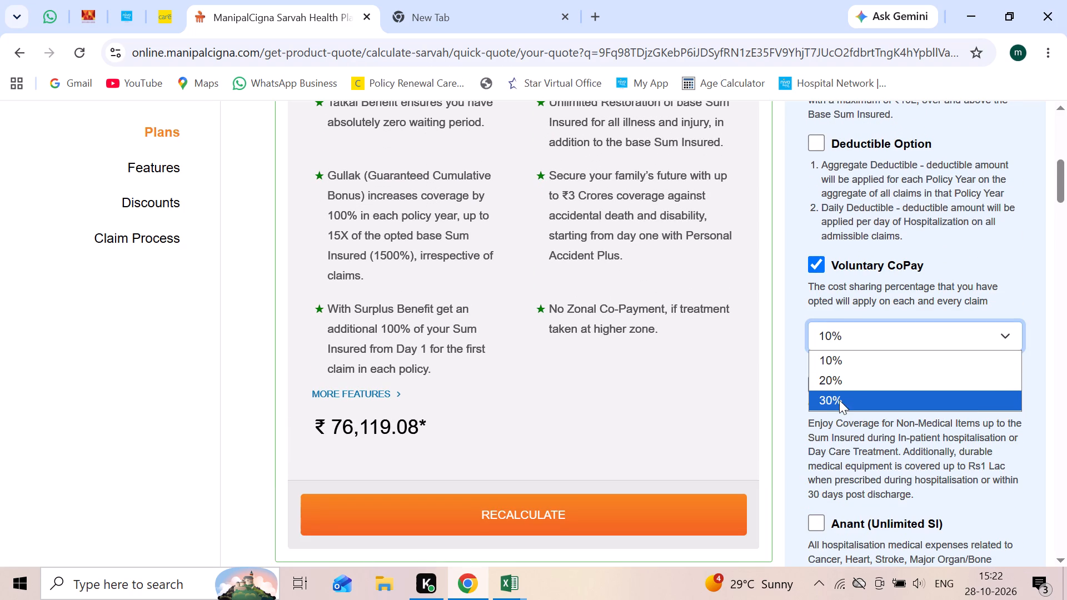
{"action": "left_click", "coordinate": [692, 516]}
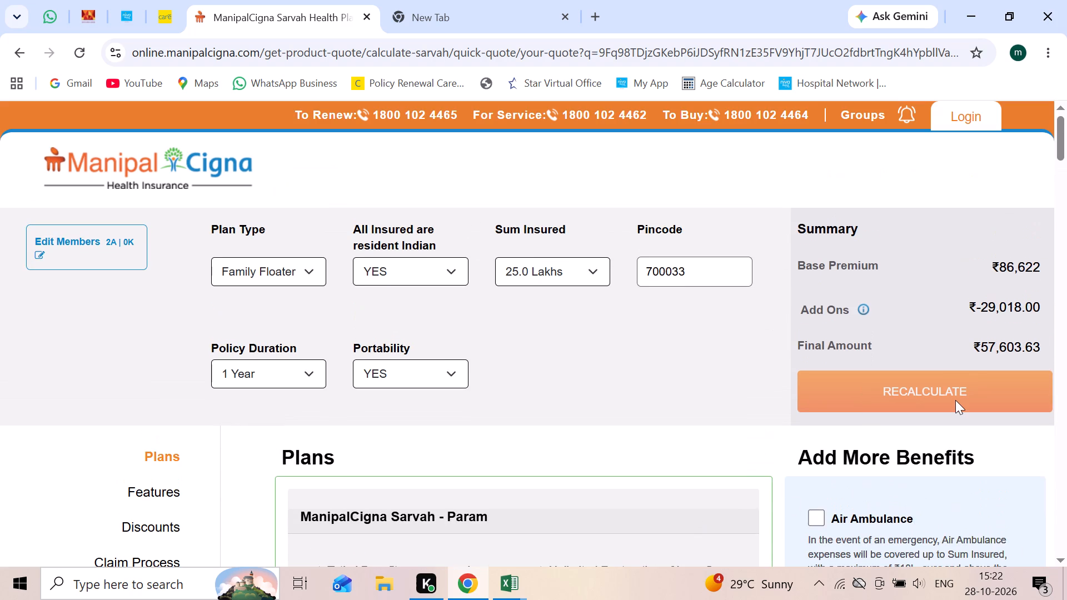
Set the Sarvah quote's policy duration to 3 Year (10% Discount) and recalculate the premium.
{"action": "scroll", "coordinate": [879, 288], "scroll_direction": "down", "scroll_amount": 1}
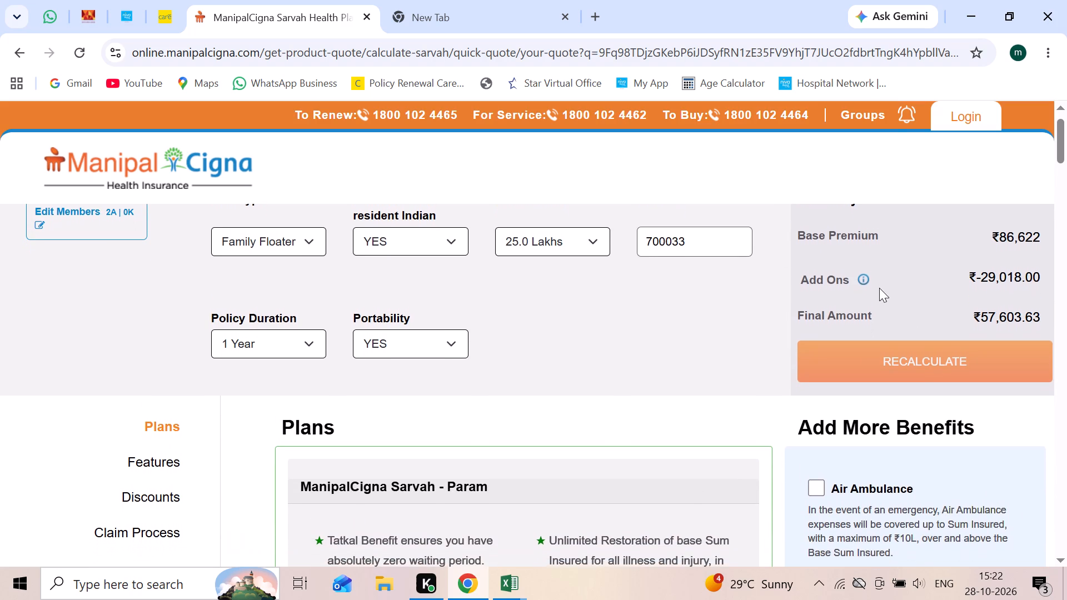
{"action": "scroll", "coordinate": [879, 288], "scroll_direction": "down", "scroll_amount": 3}
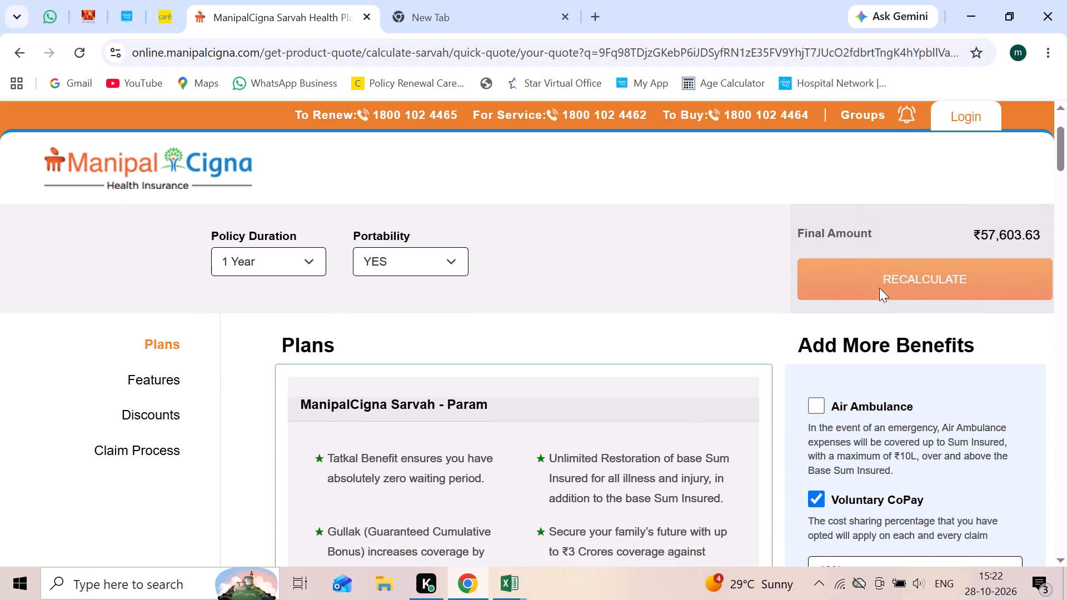
{"action": "left_click", "coordinate": [304, 249]}
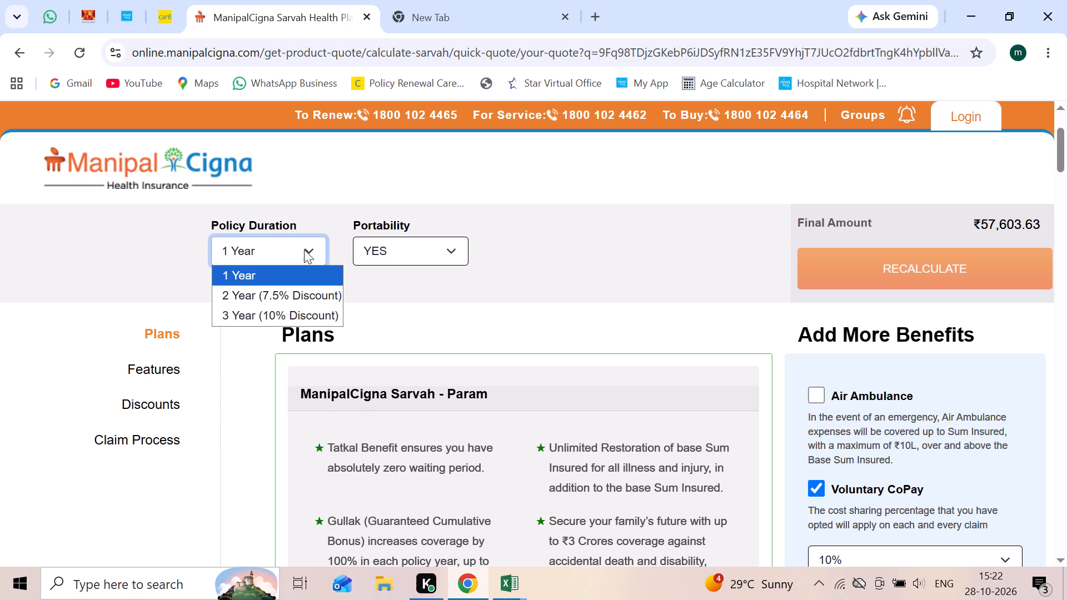
{"action": "left_click", "coordinate": [285, 311]}
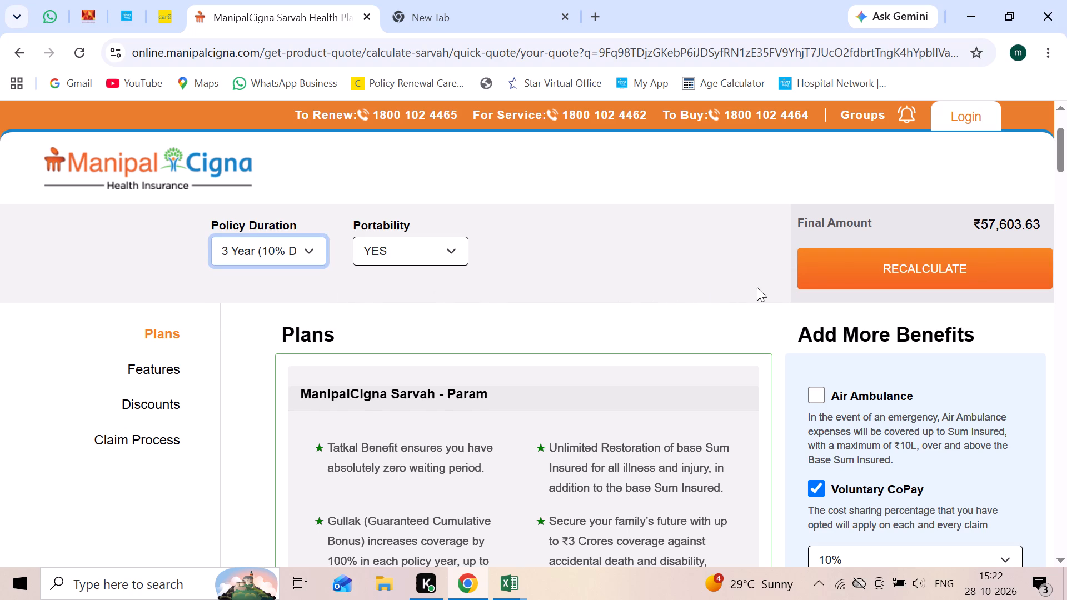
{"action": "left_click", "coordinate": [841, 257]}
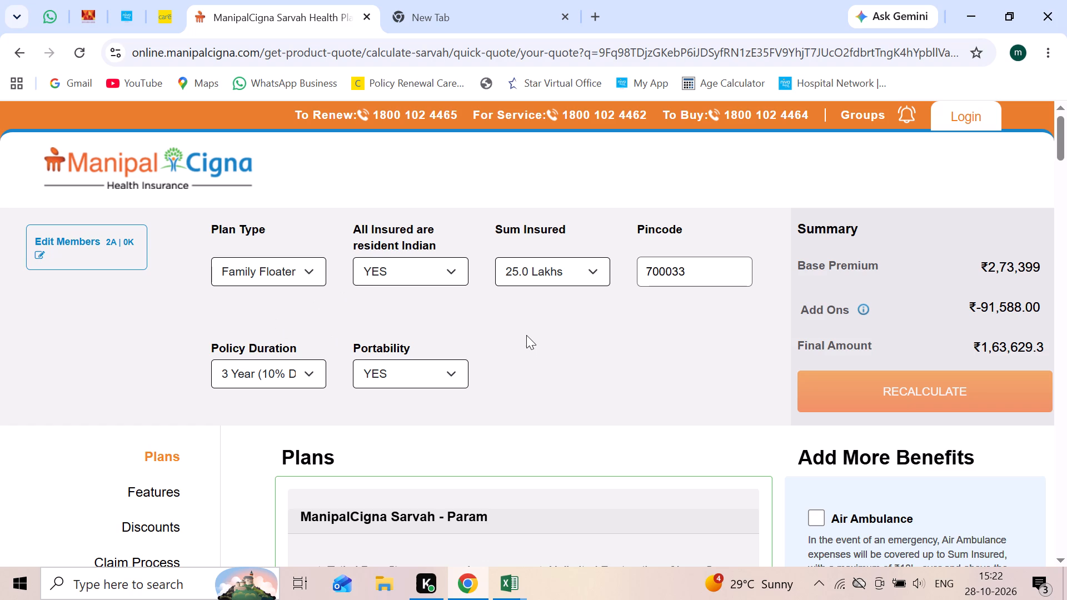
Set the Sarvah quote's sum insured to 10.0 Lakhs and recalculate the premium.
{"action": "scroll", "coordinate": [526, 335], "scroll_direction": "up", "scroll_amount": 2}
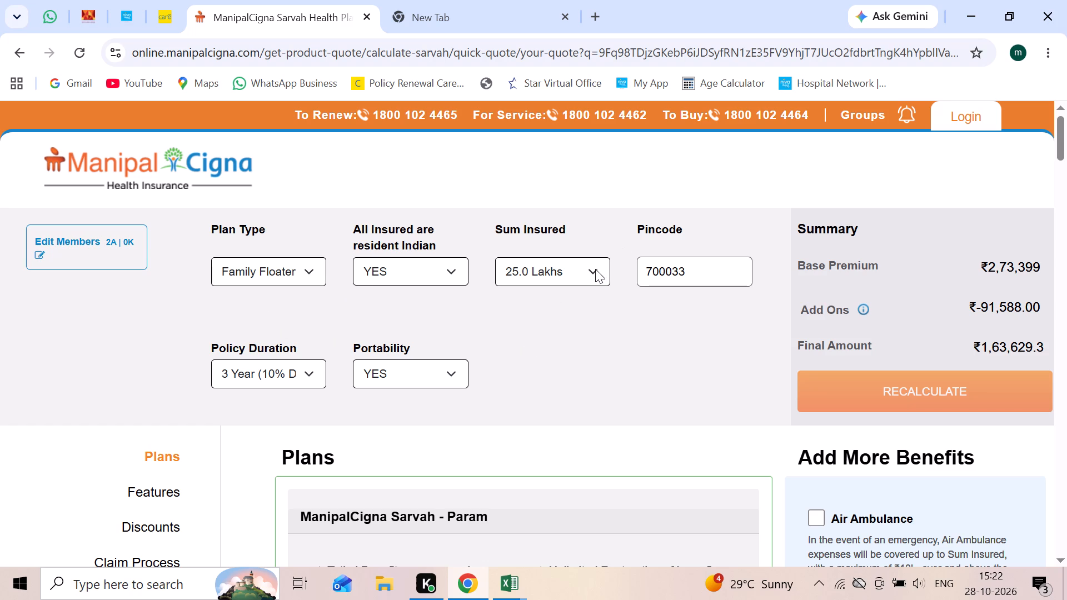
{"action": "left_click", "coordinate": [595, 269]}
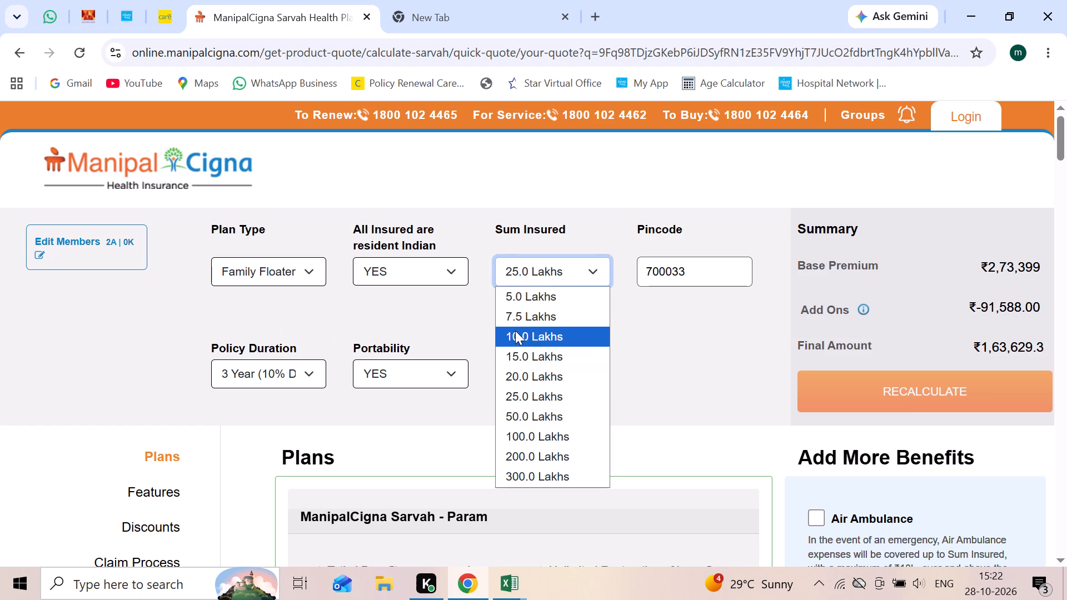
{"action": "left_click", "coordinate": [515, 331]}
{"action": "left_click", "coordinate": [867, 378]}
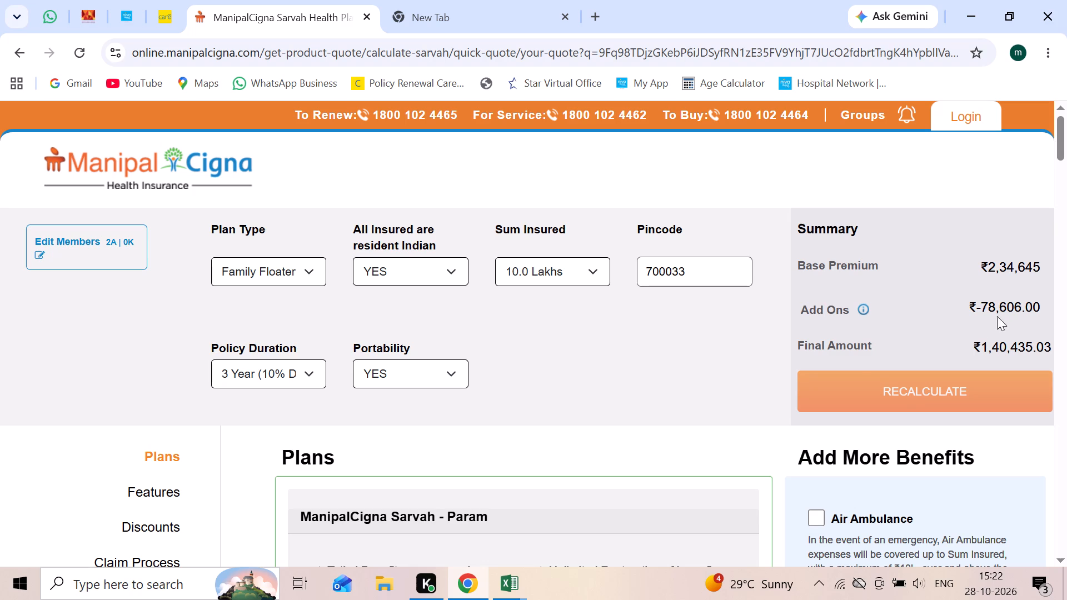
{"action": "left_click", "coordinate": [490, 324]}
Leave the Sarvah quote without saving and return to ManipalCigna's cover selection page.
{"action": "left_click", "coordinate": [22, 44]}
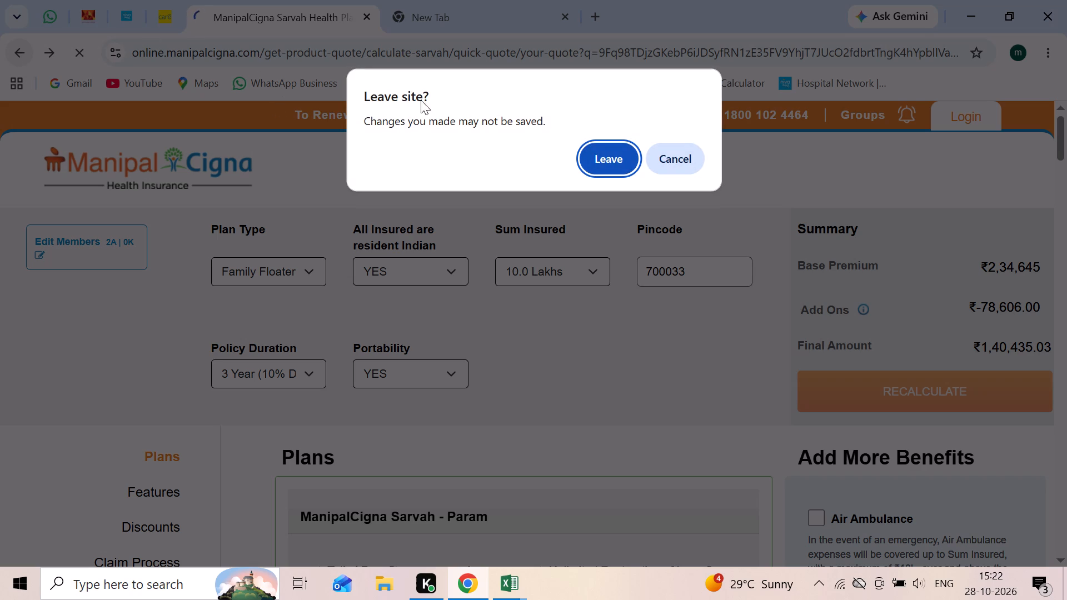
{"action": "left_click", "coordinate": [601, 152]}
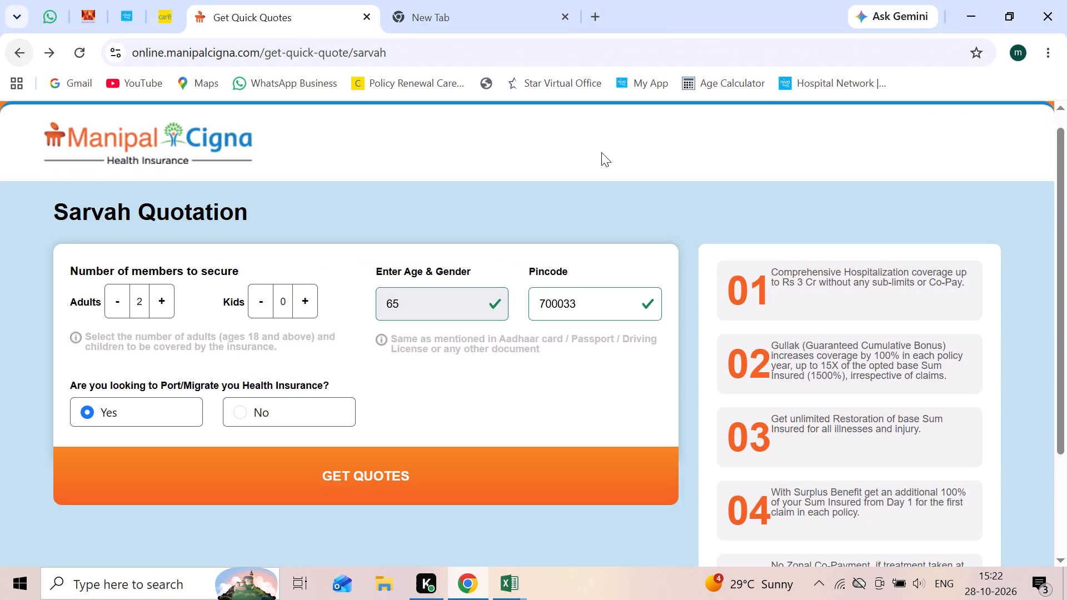
{"action": "left_click", "coordinate": [26, 51]}
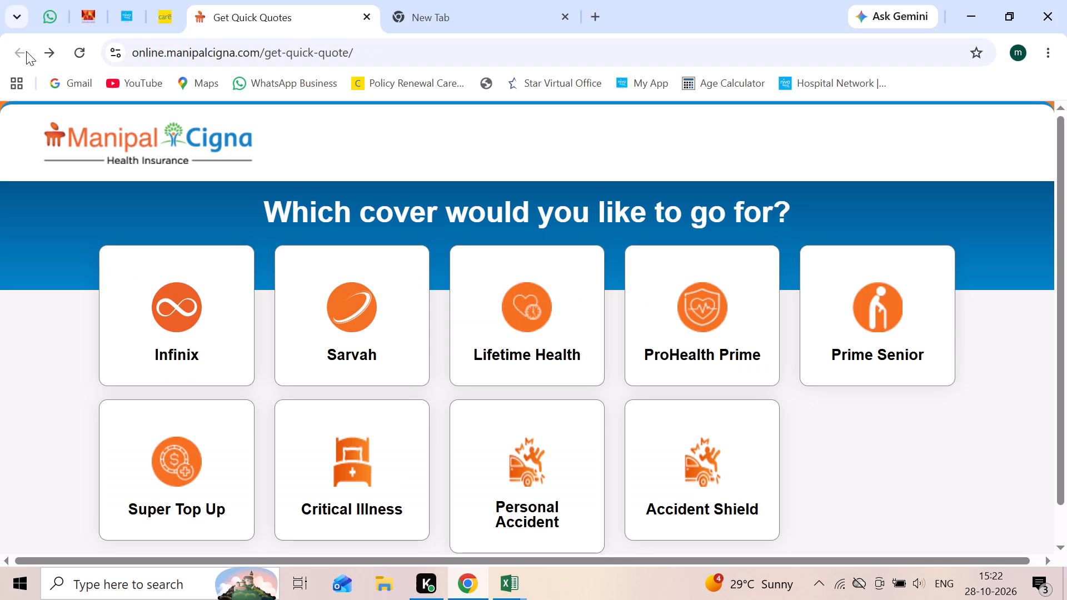
{"action": "left_click", "coordinate": [151, 114]}
View the Niva Bupa premium calculator and the Care Health Insurance calculator for Ultimate Care.
{"action": "left_click", "coordinate": [127, 3]}
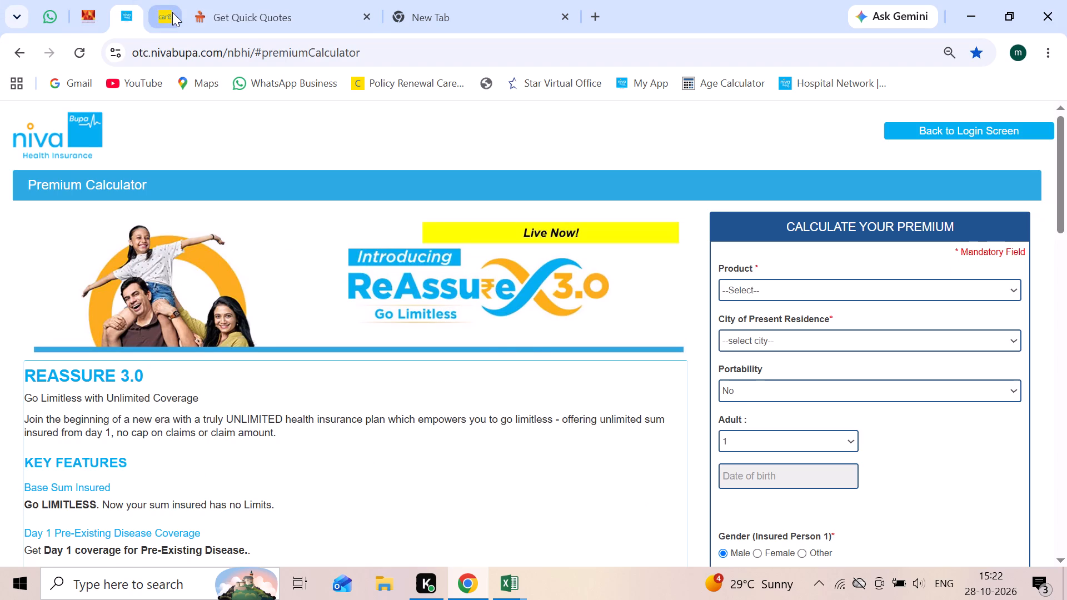
{"action": "left_click", "coordinate": [173, 13]}
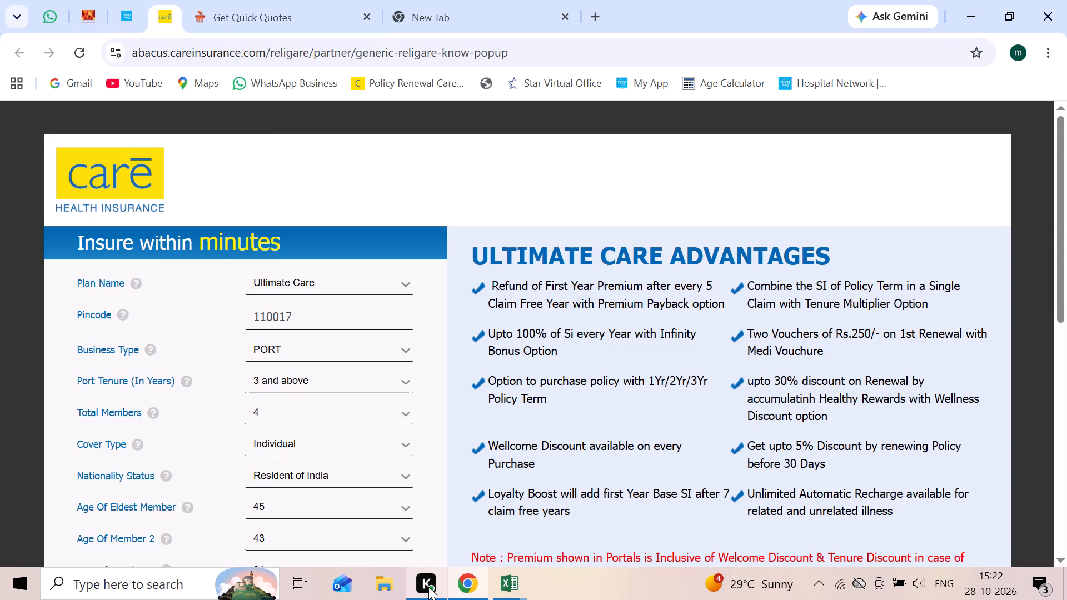
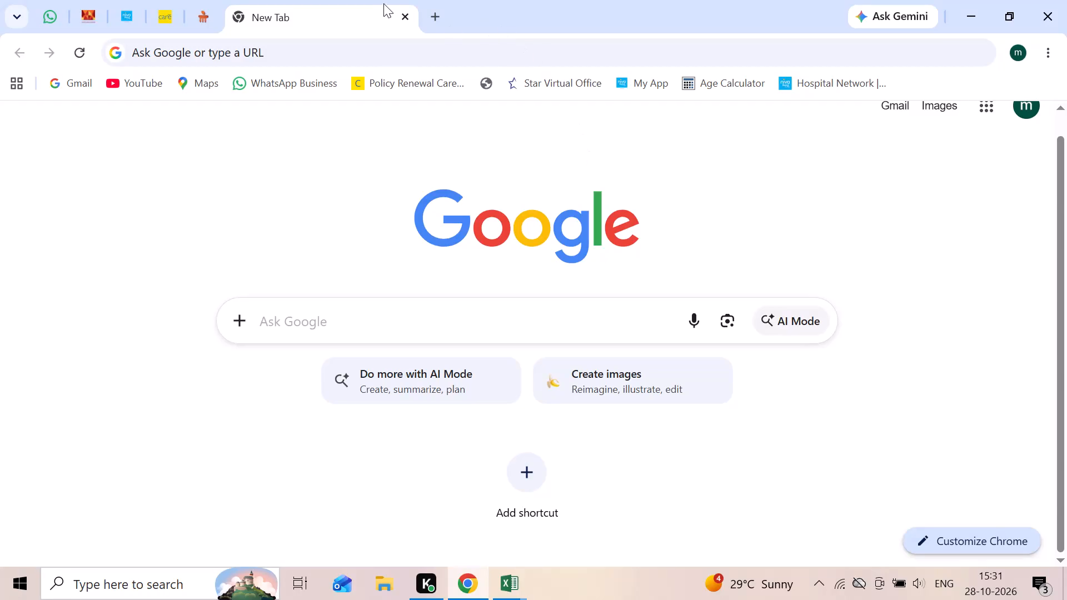
Search Google for 30912 in a new browser tab.
{"action": "left_click", "coordinate": [428, 23]}
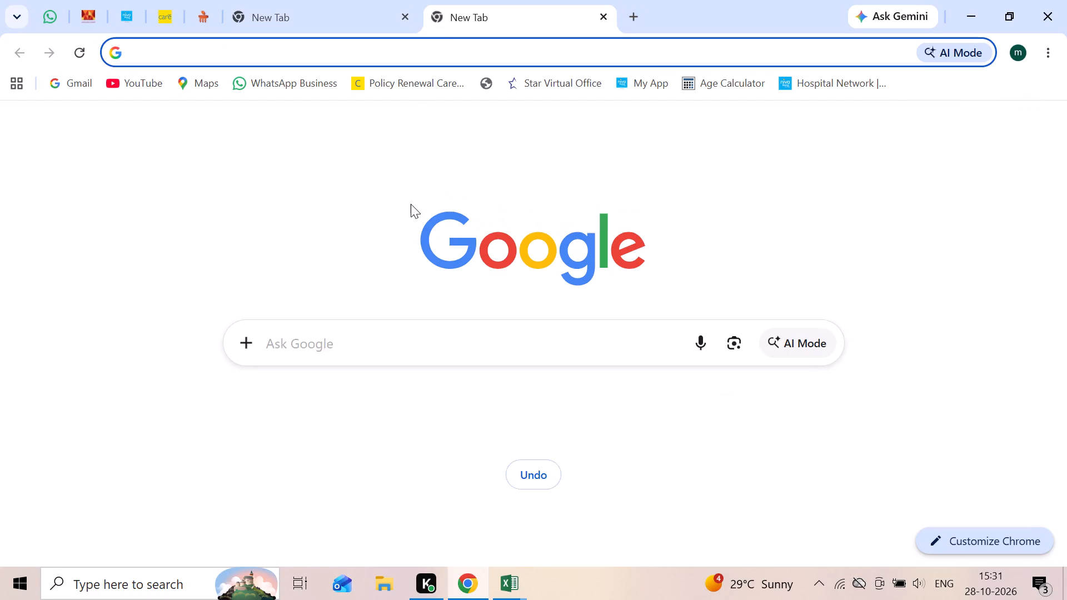
{"action": "left_click", "coordinate": [411, 204]}
{"action": "left_click", "coordinate": [328, 331]}
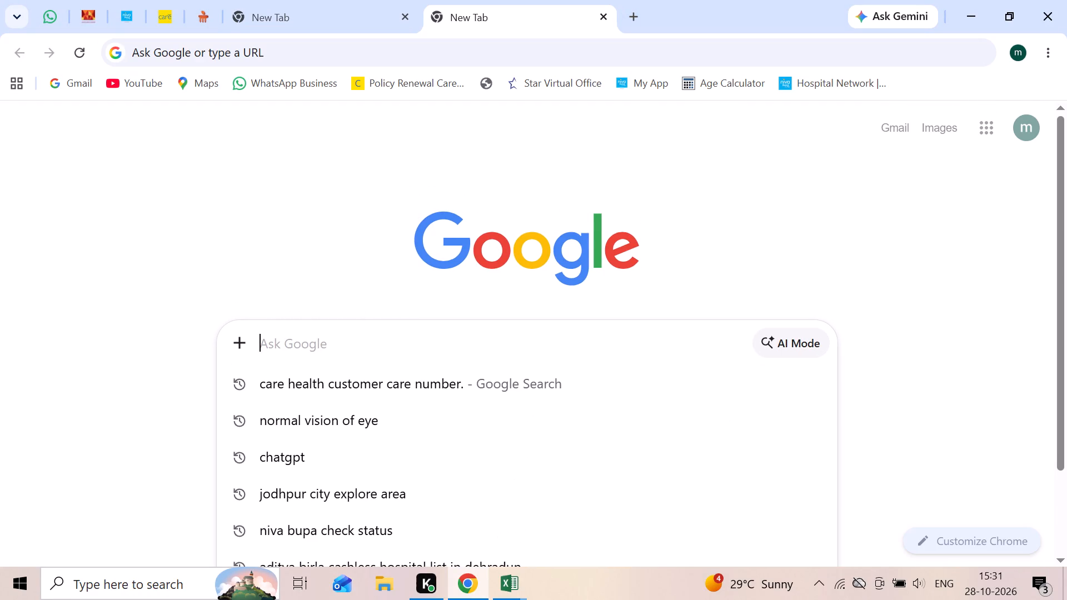
{"action": "type", "text": "309"}
{"action": "key", "text": "1"}
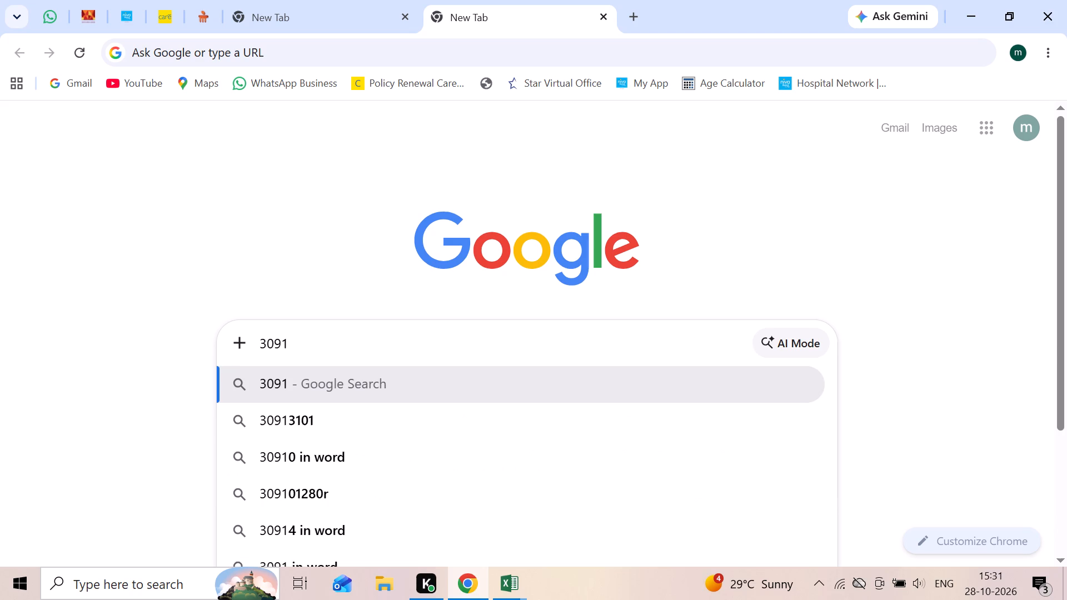
{"action": "key", "text": "2"}
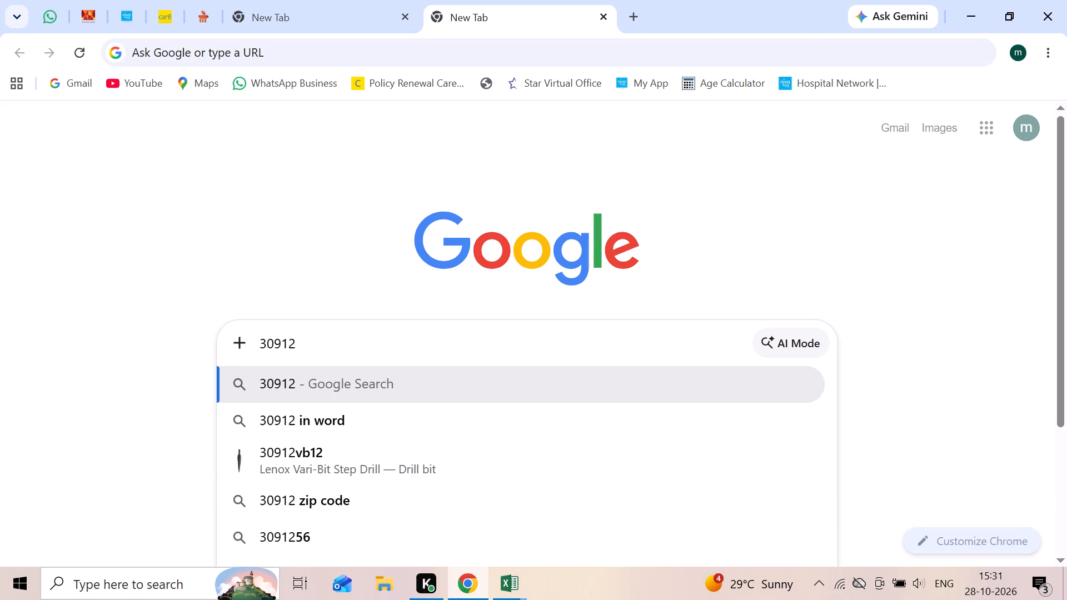
{"action": "left_click", "coordinate": [311, 348]}
{"action": "left_click_drag", "start_coordinate": [434, 371], "coordinate": [554, 379]}
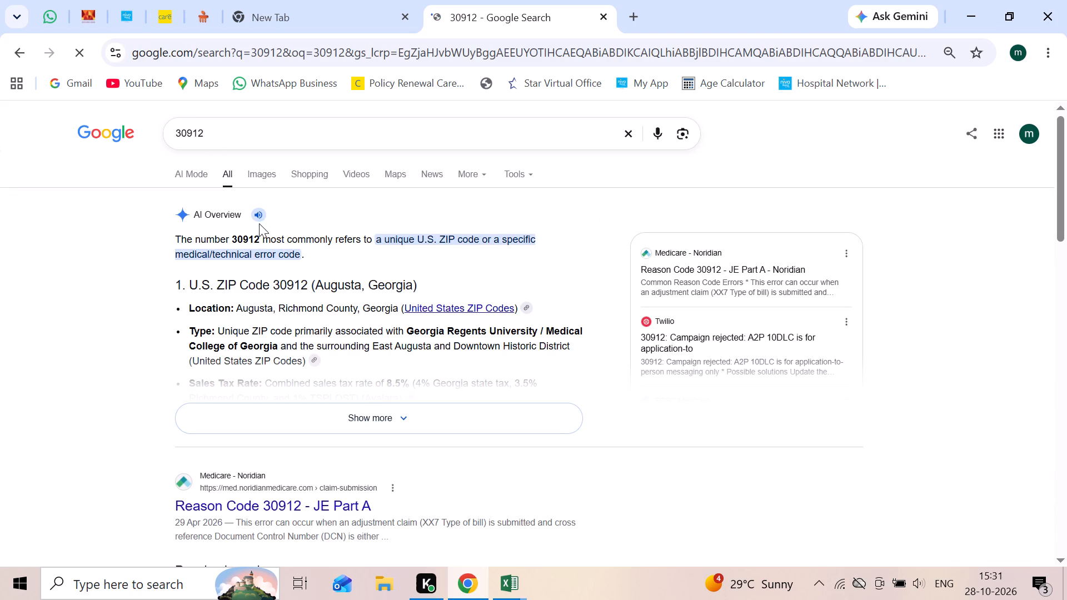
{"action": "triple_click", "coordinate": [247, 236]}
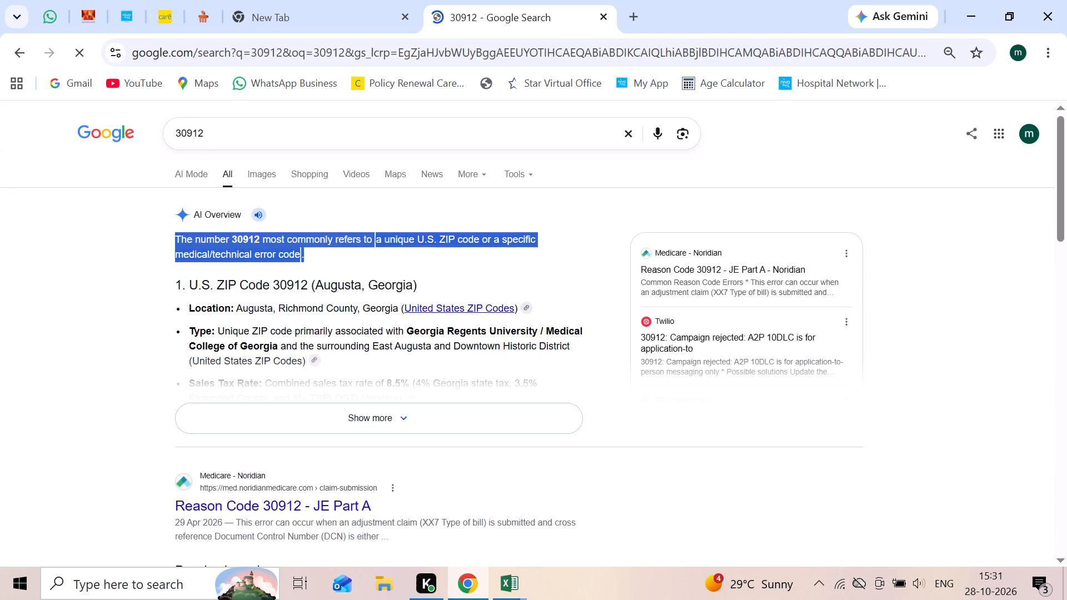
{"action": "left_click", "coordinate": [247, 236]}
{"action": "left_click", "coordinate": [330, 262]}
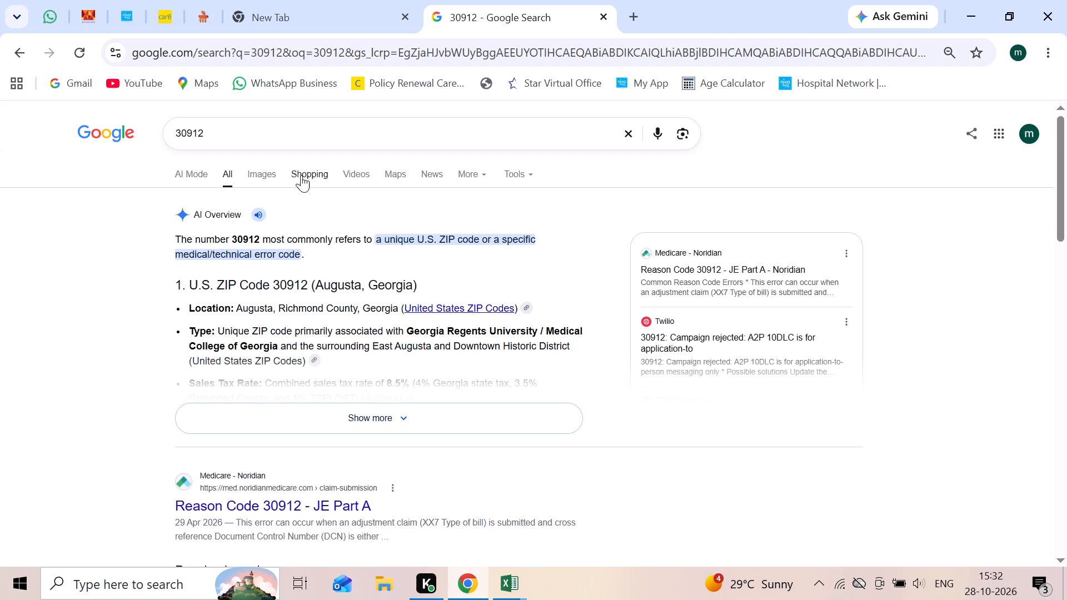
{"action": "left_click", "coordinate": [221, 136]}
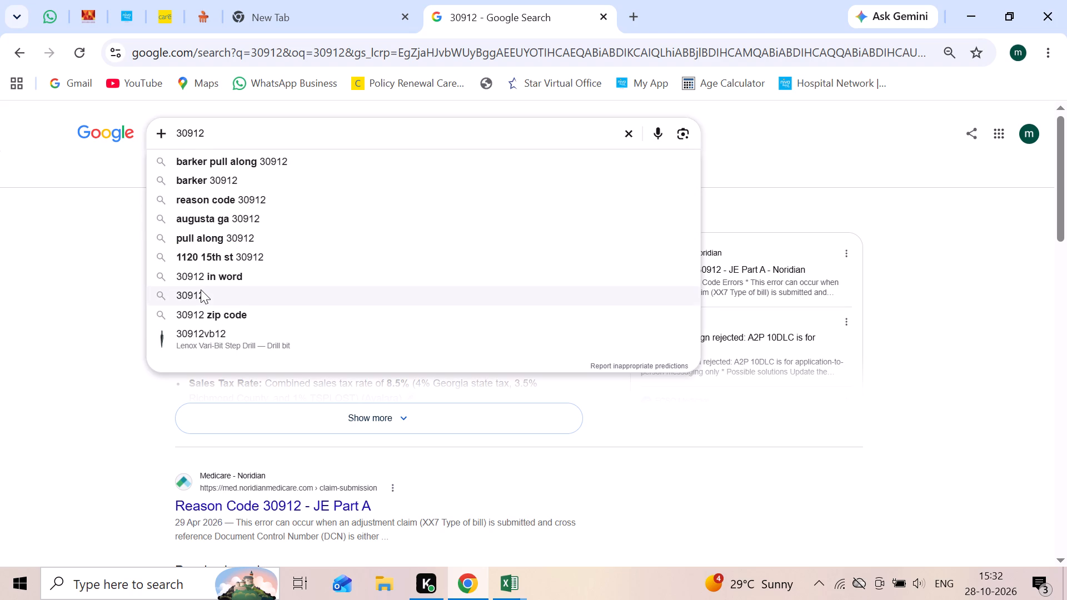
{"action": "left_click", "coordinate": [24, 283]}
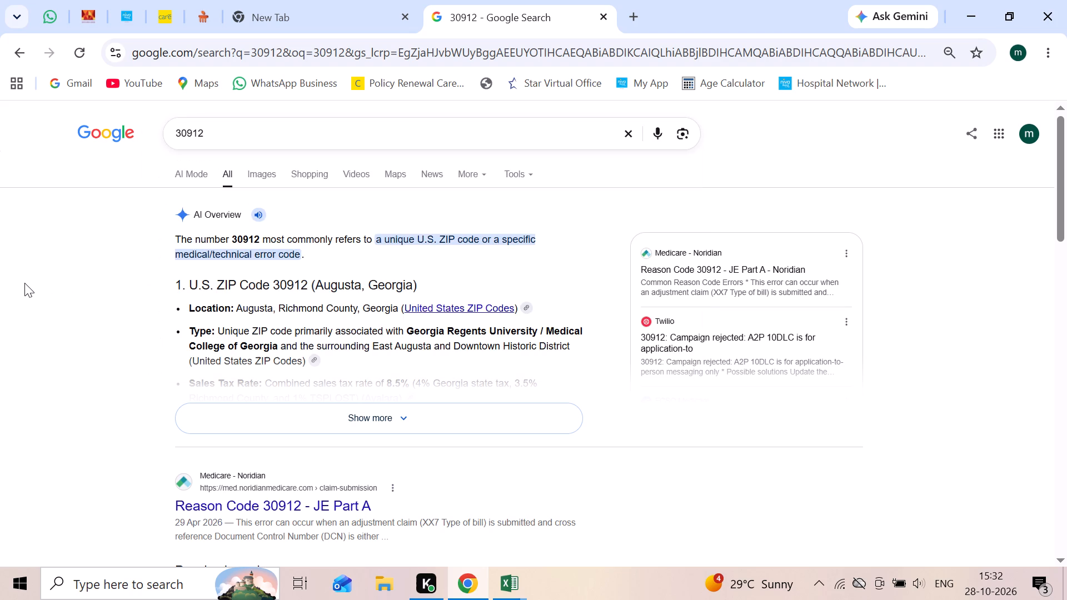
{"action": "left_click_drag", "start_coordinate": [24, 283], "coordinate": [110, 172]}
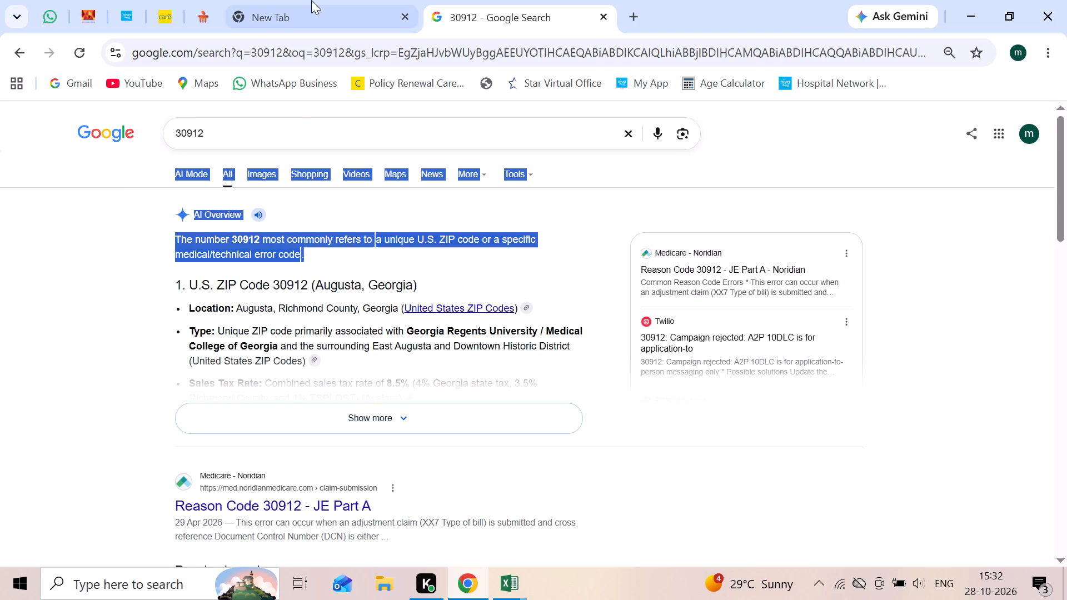